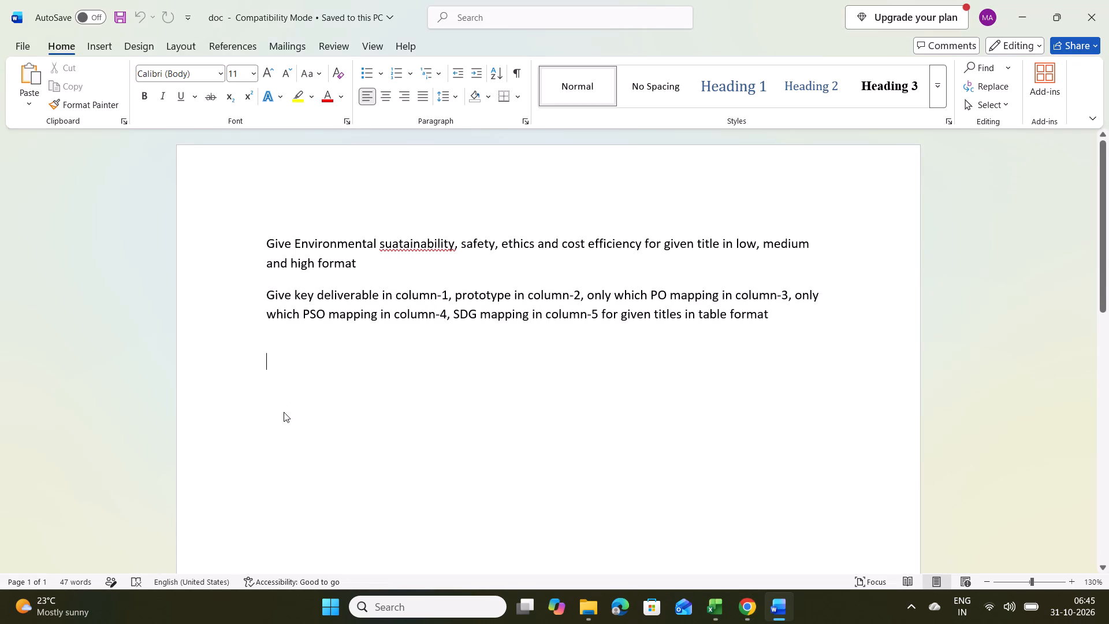
Copy the Banking Data Warehouse for Loan Analysis row from the pasted mapping table.
key(Up)
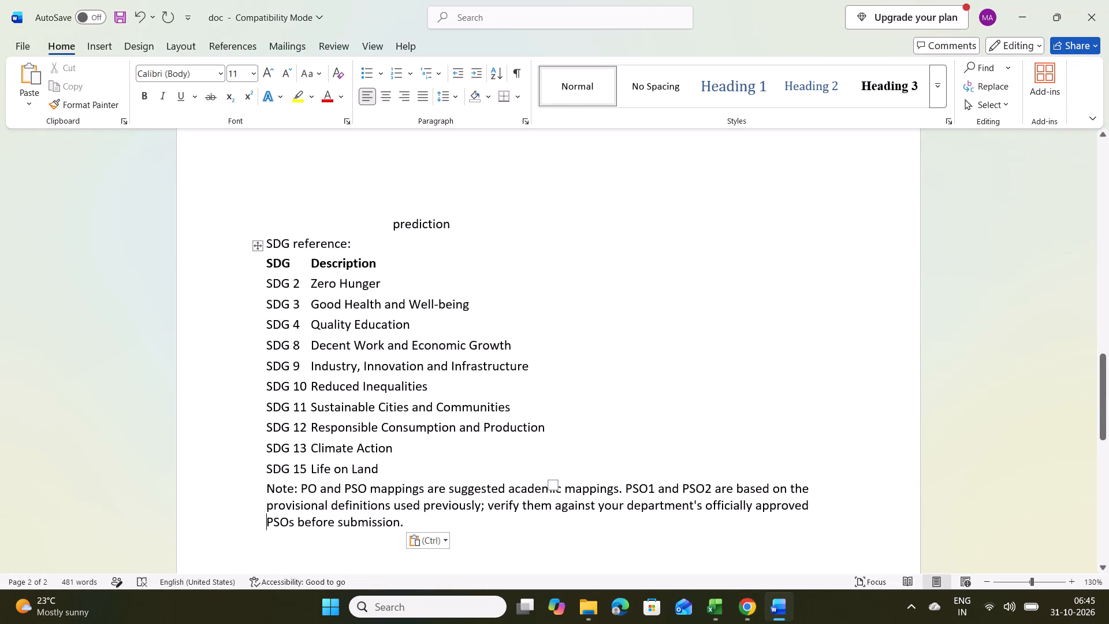
key(Up)
key(Up)
key(Up)
key(Up)
key(Up)
key(Up)
key(Up)
key(Up)
key(Up)
key(Up)
key(Up)
key(Up)
key(Up)
key(Up)
key(Up)
key(Up)
key(Up)
key(Up)
key(Up)
key(Up)
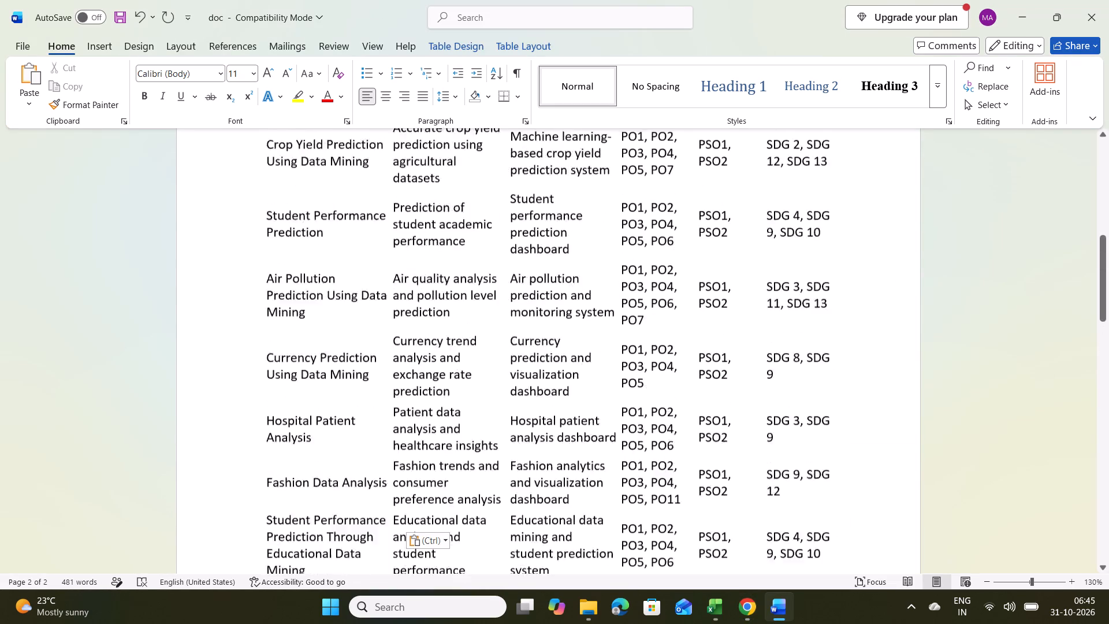
key(Down)
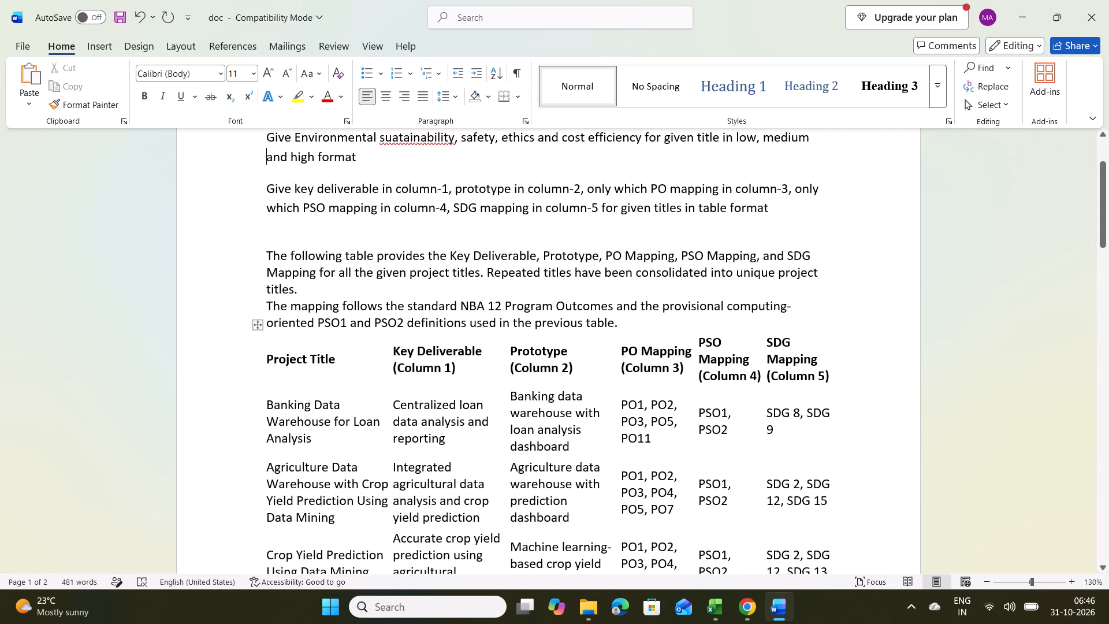
drag(286, 428, 815, 439)
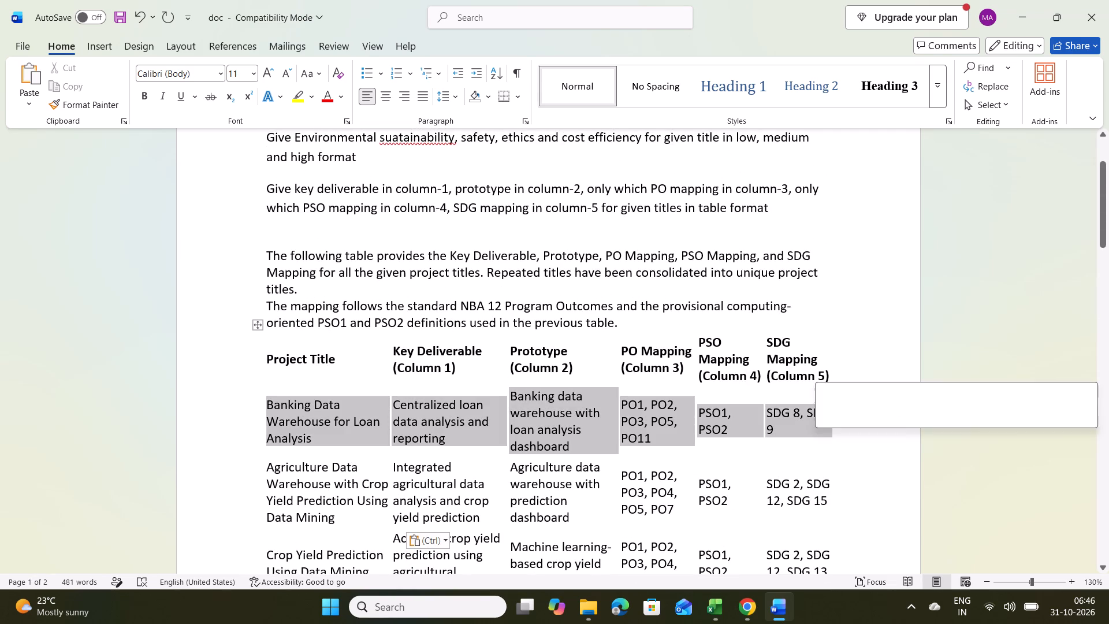
key(ctrl+c)
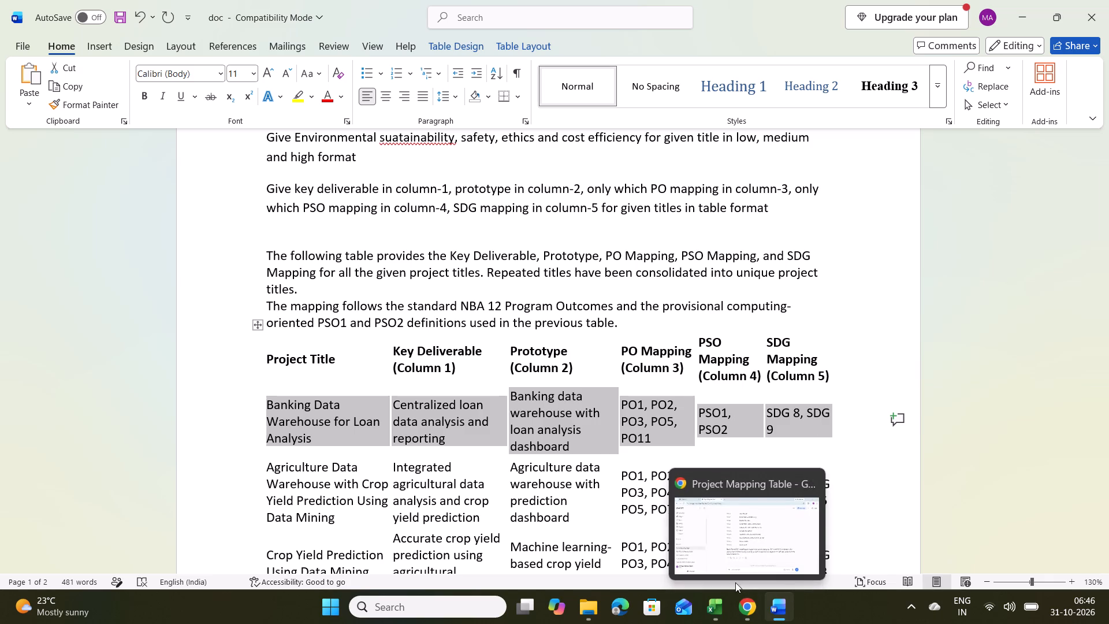
Switch to the Excel workbook and paste the copied banking row into rows 1429, 1430 and 1431, starting at column S.
click(722, 601)
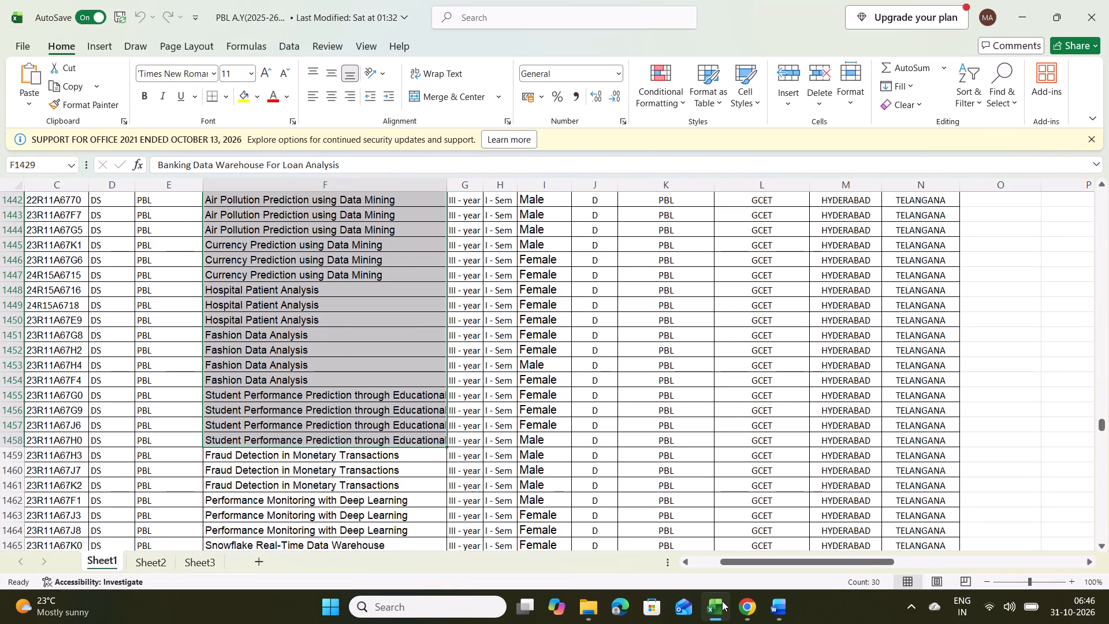
key(Up)
key(Up)
key(Down)
key(Down)
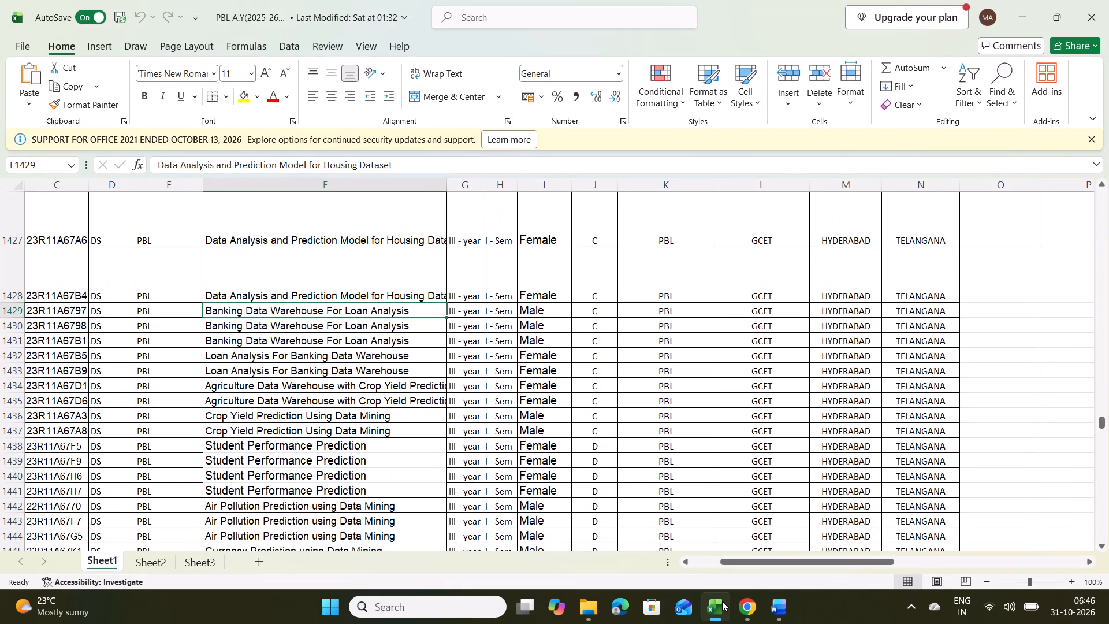
key(Right)
key(Right)
key(Right)
key(Right)
key(Right)
key(Right)
key(Right)
key(Right)
key(Right)
key(Right)
key(Right)
key(Right)
key(Right)
key(Right)
key(Right)
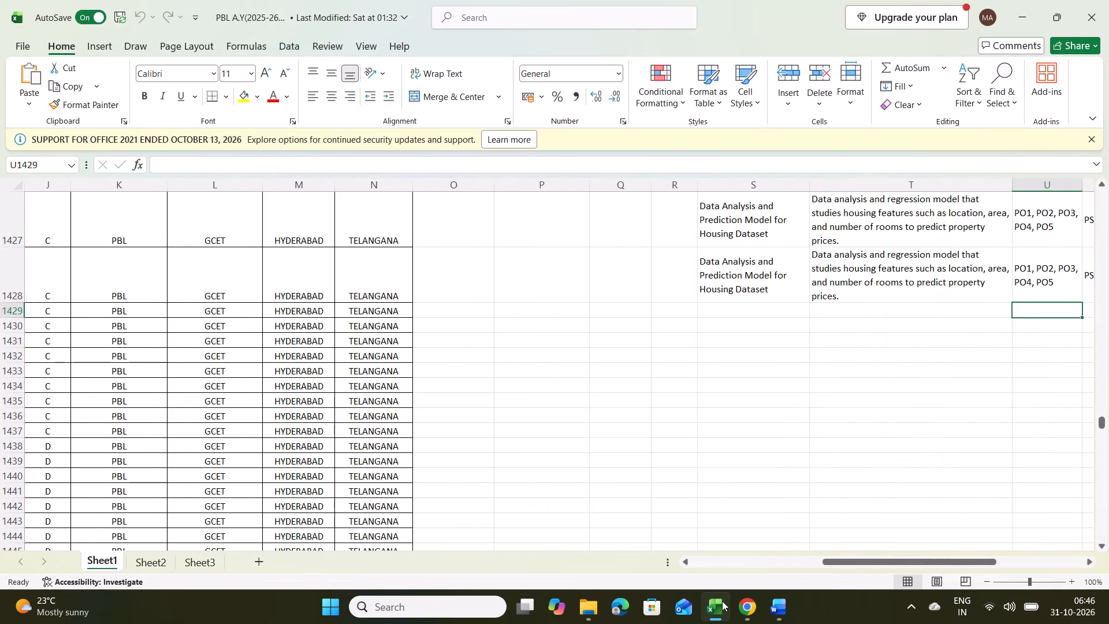
key(Left)
key(Left)
key(ctrl+v)
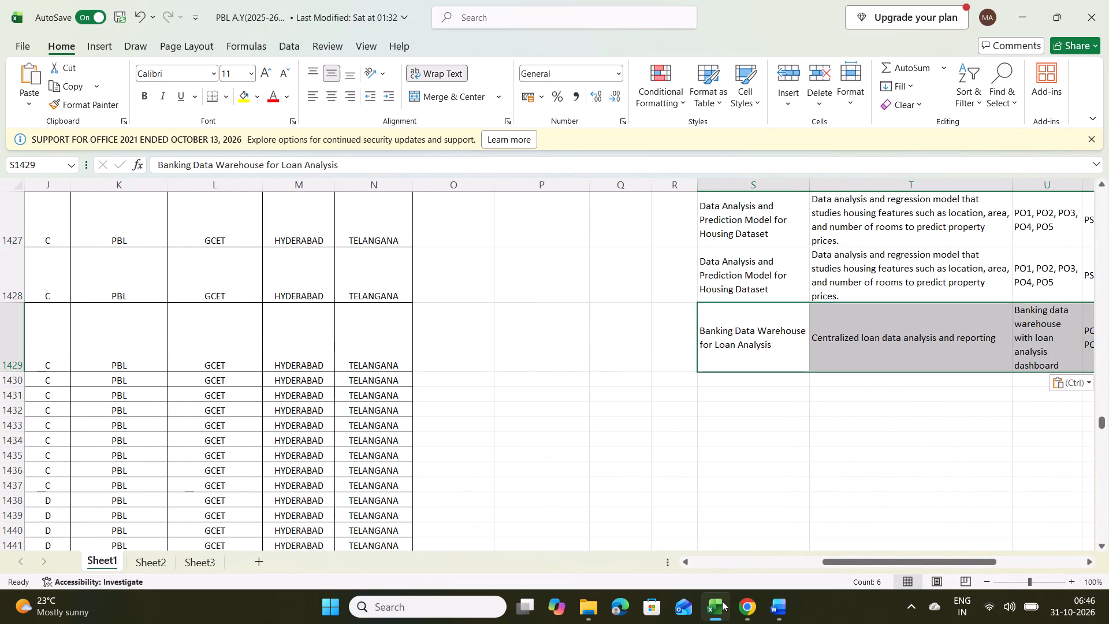
key(Down)
key(ctrl+v)
key(Down)
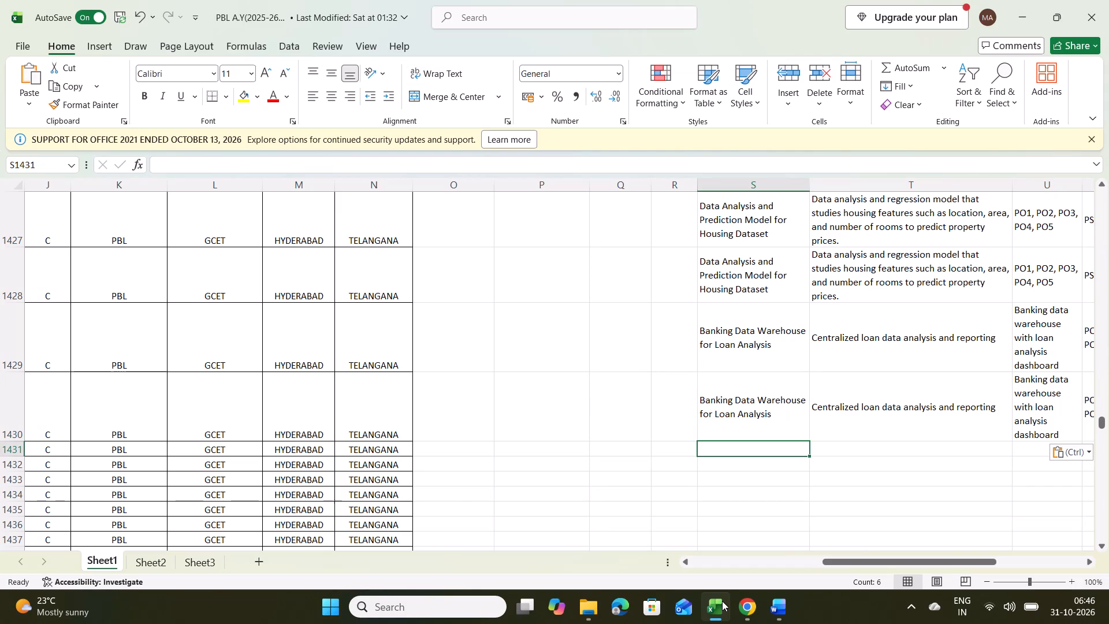
key(ctrl+v)
key(Down)
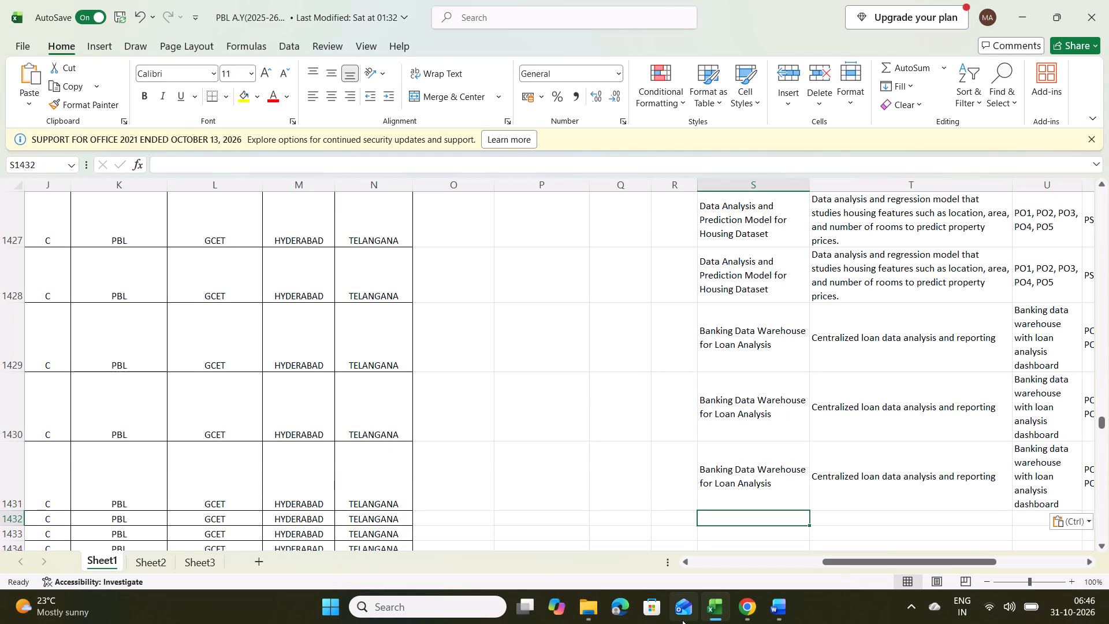
Switch back to Word and copy the Agriculture Data Warehouse with Crop Yield Prediction Using Data Mining row from the table.
click(772, 612)
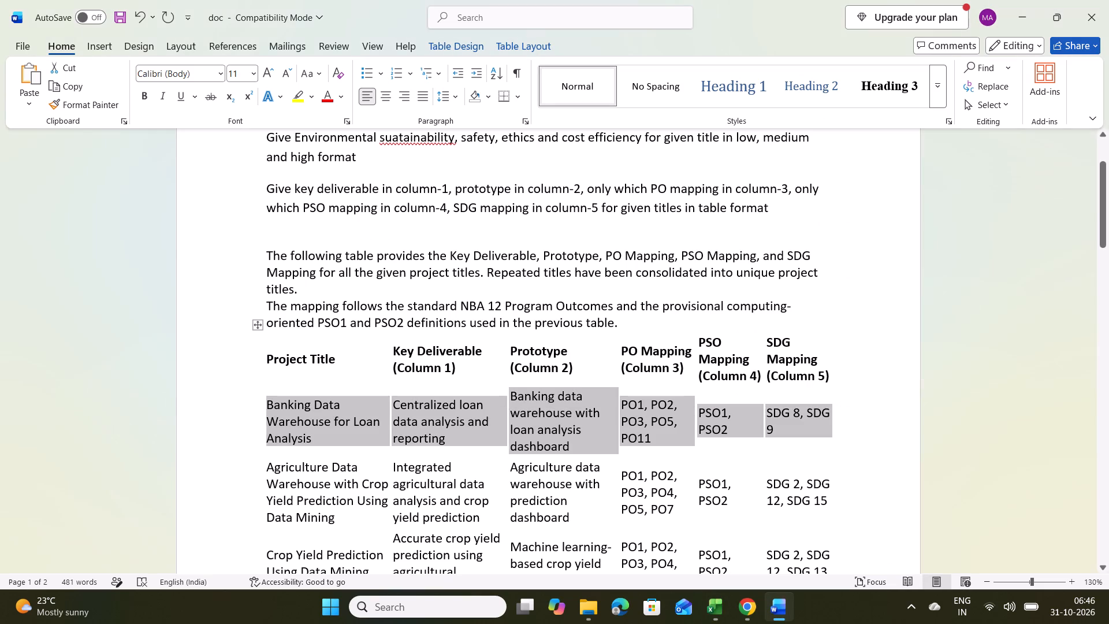
drag(314, 506, 873, 494)
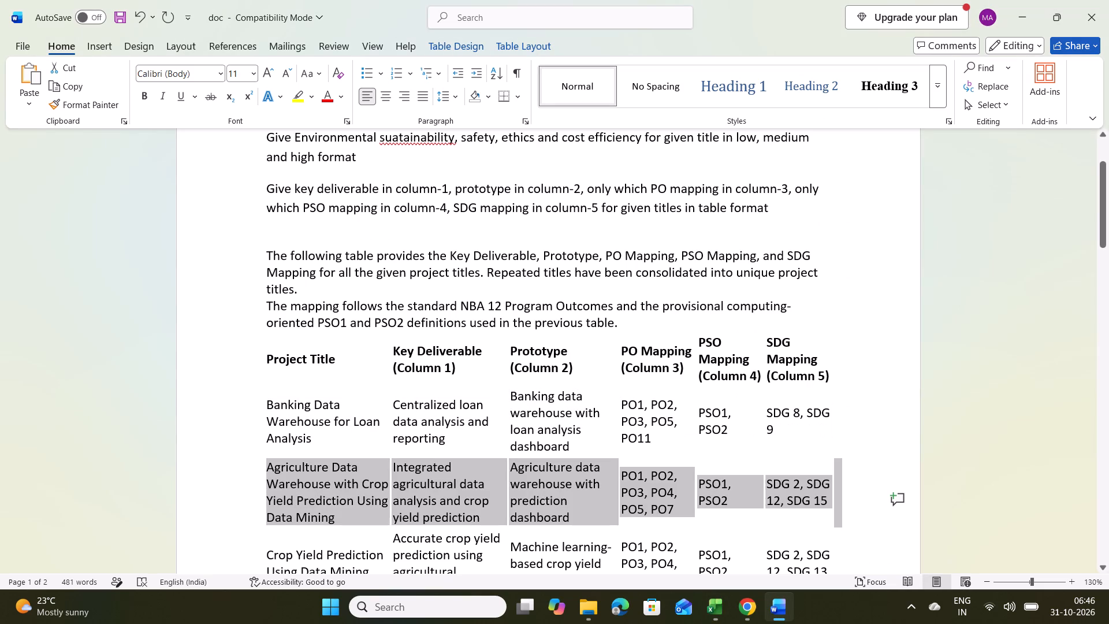
drag(873, 494, 886, 497)
key(ctrl+c)
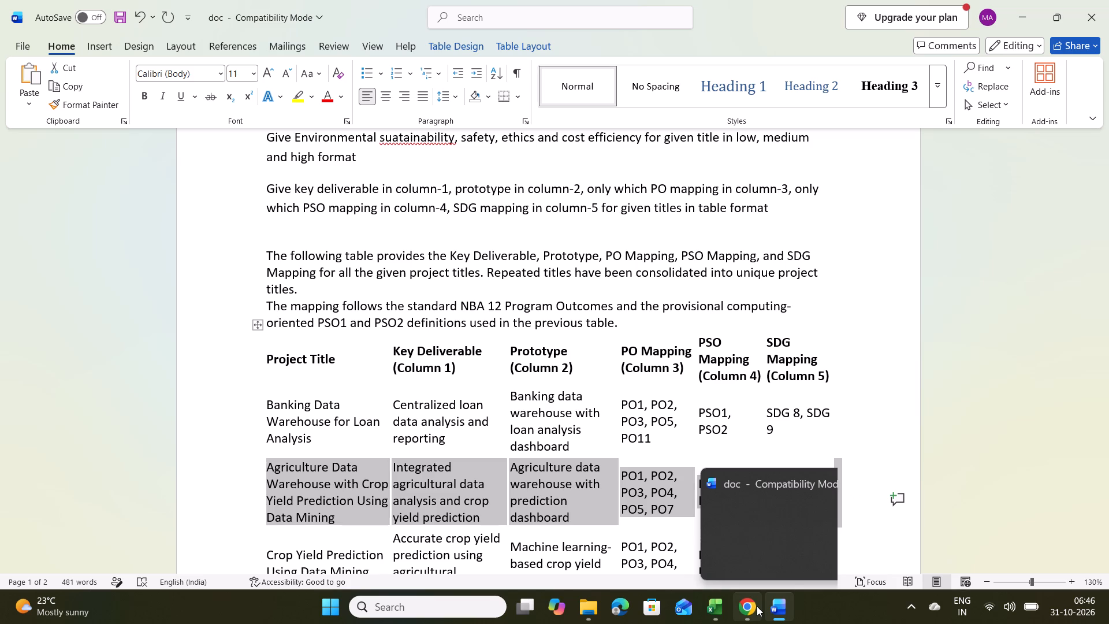
Return to the Excel workbook and review the project titles in column F from row 1432 down.
click(718, 605)
key(Left)
key(Left)
key(Left)
key(Left)
key(Left)
key(Left)
key(Left)
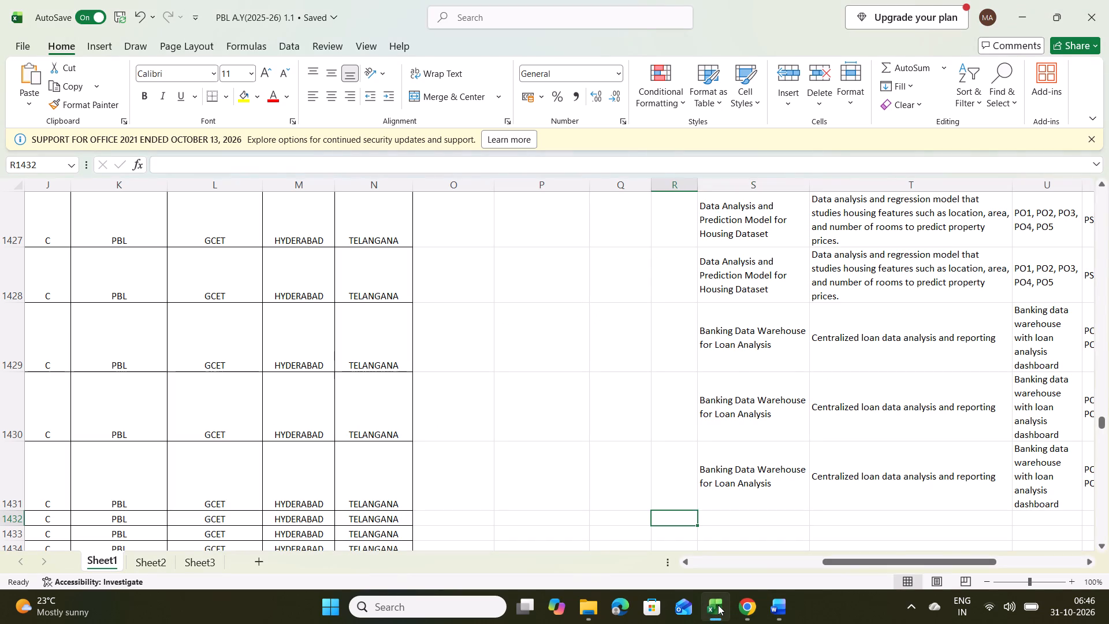
key(Left)
key(Left)
key(Left)
key(Left)
key(Left)
key(Left)
key(Left)
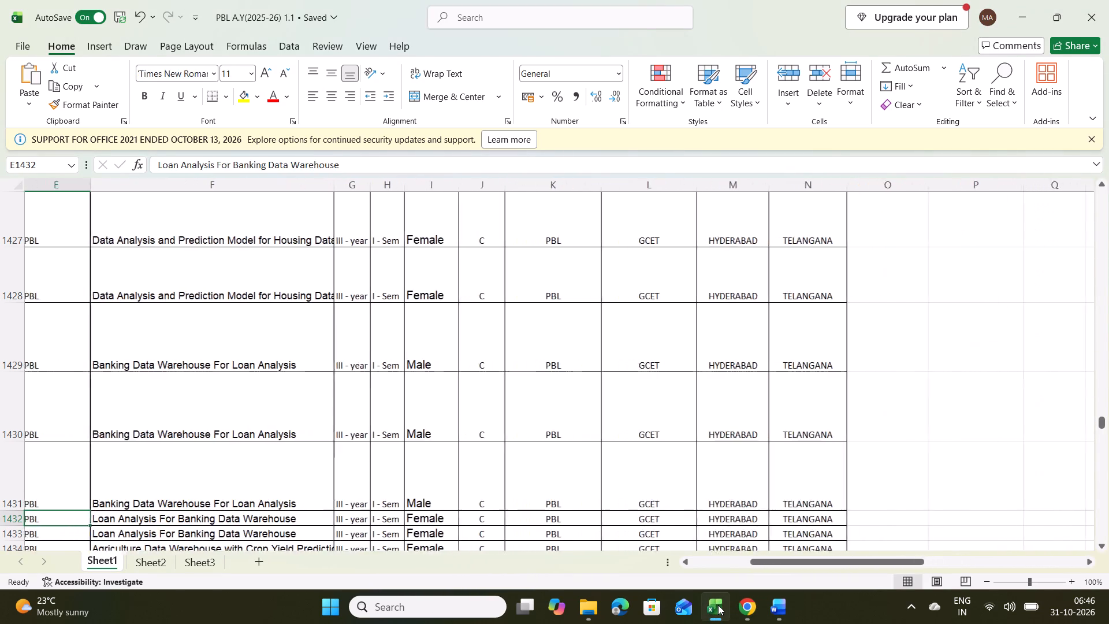
key(Left)
key(Down)
key(Down)
key(Down)
key(Down)
key(Down)
key(Down)
key(Down)
key(Down)
key(Down)
key(Down)
key(Down)
key(Down)
key(Down)
key(Down)
key(Down)
key(Down)
key(Down)
key(Down)
key(Down)
key(Down)
key(Down)
key(Down)
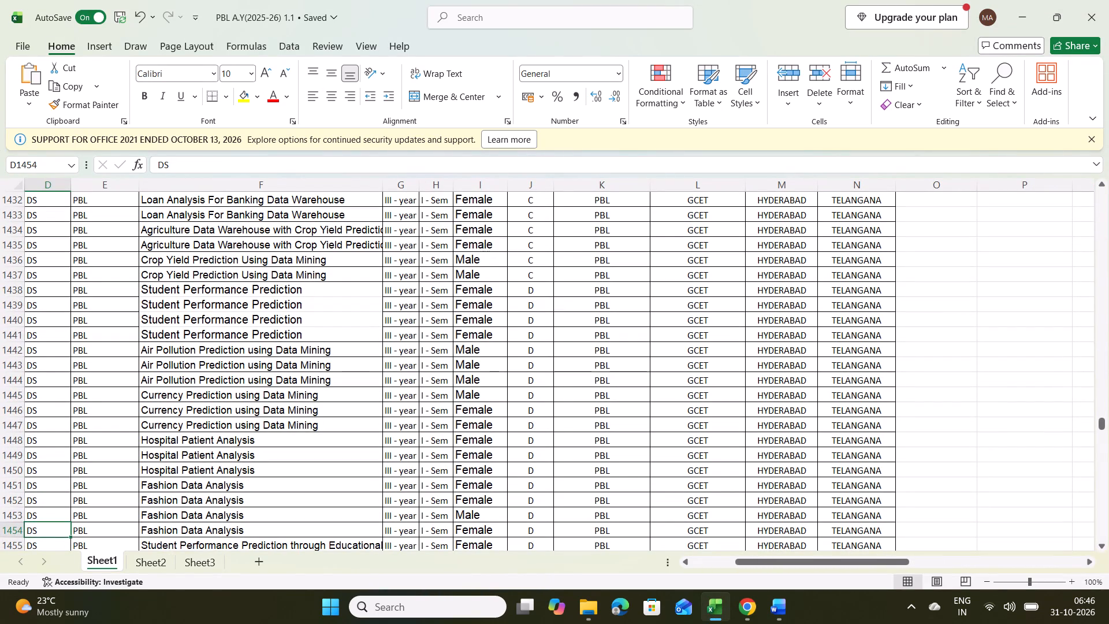
Paste the copied Agriculture Data Warehouse row into rows 1434 and 1435, starting at column S.
click(365, 233)
key(Right)
key(Right)
key(Right)
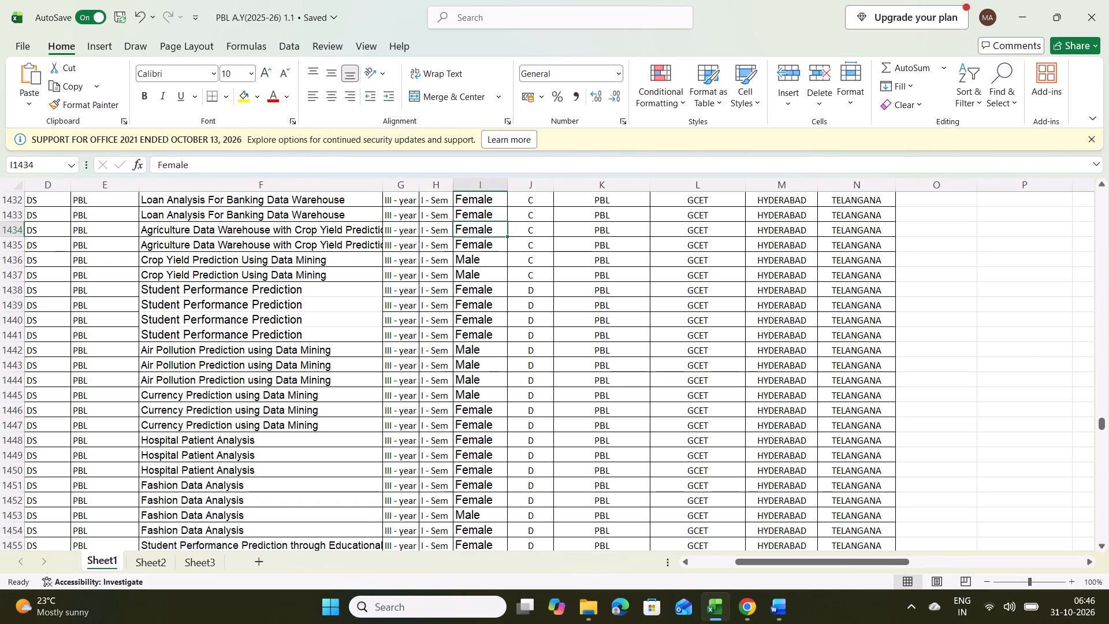
key(Right)
key(Right)
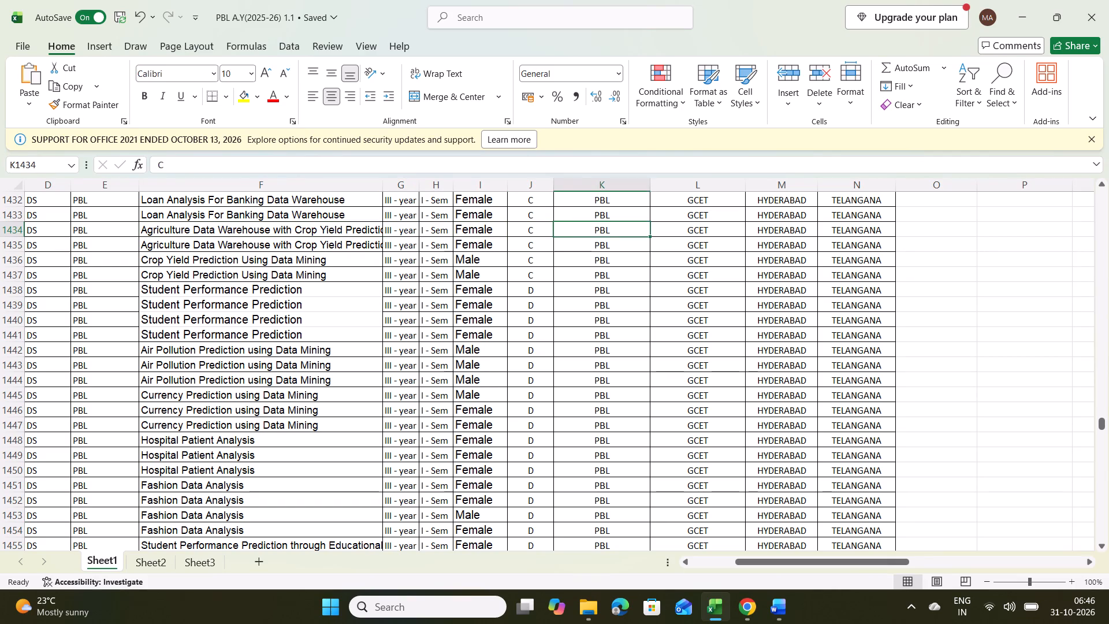
key(Right)
key(Right)
key(Right)
key(Right)
key(Right)
key(Right)
key(Right)
key(Right)
key(Right)
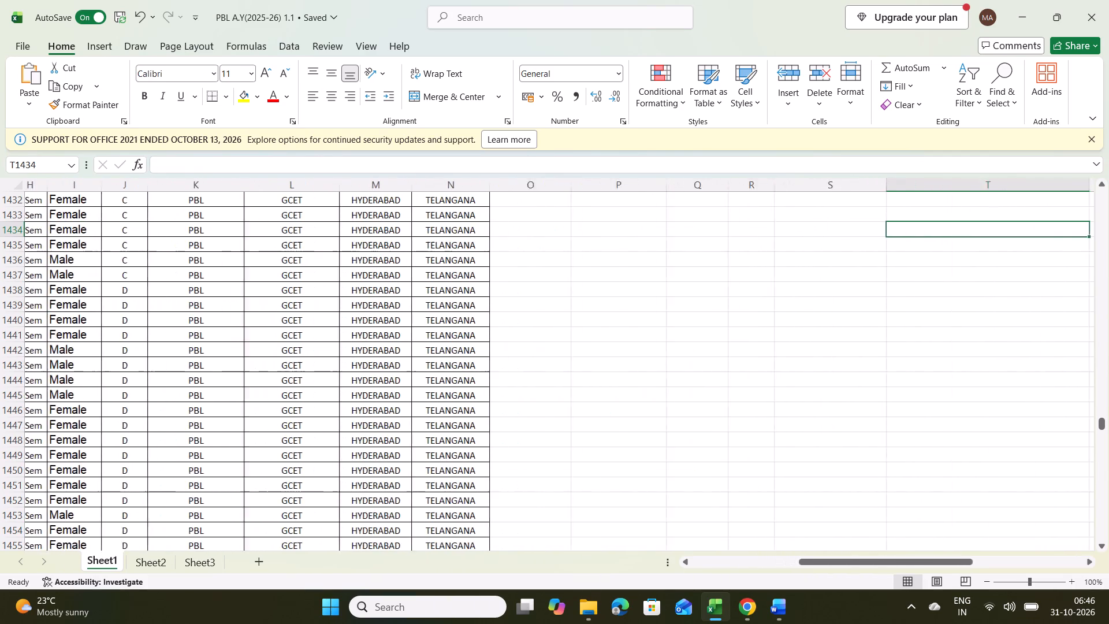
key(Right)
key(Right)
key(Right)
key(Right)
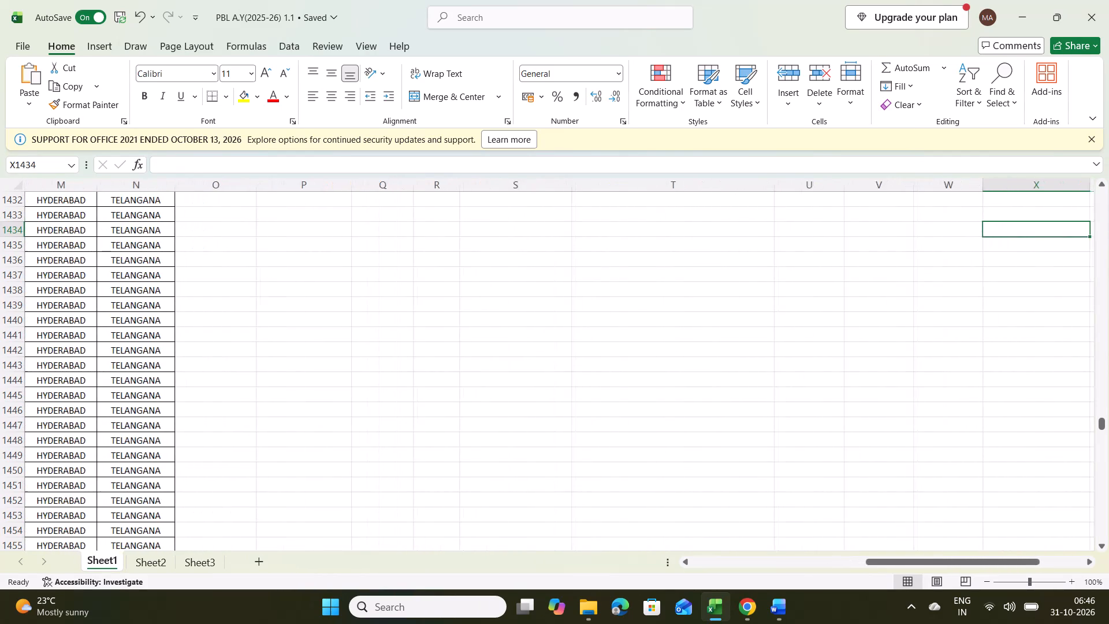
key(Up)
key(Up)
key(Up)
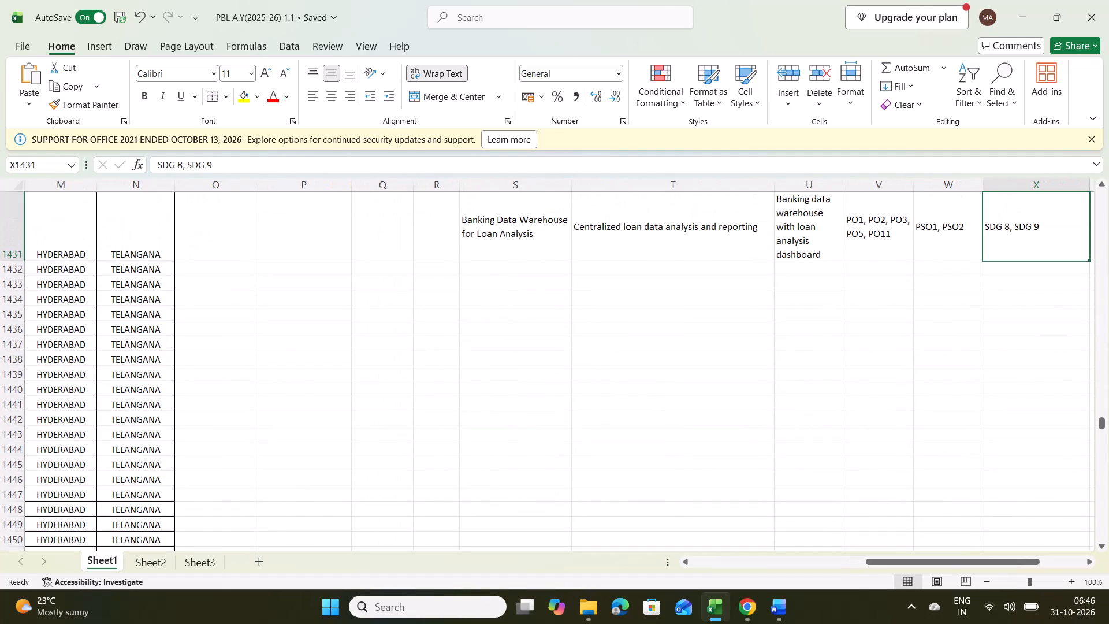
key(Down)
key(Down)
key(Down)
key(Left)
key(Left)
key(Left)
key(Left)
key(Left)
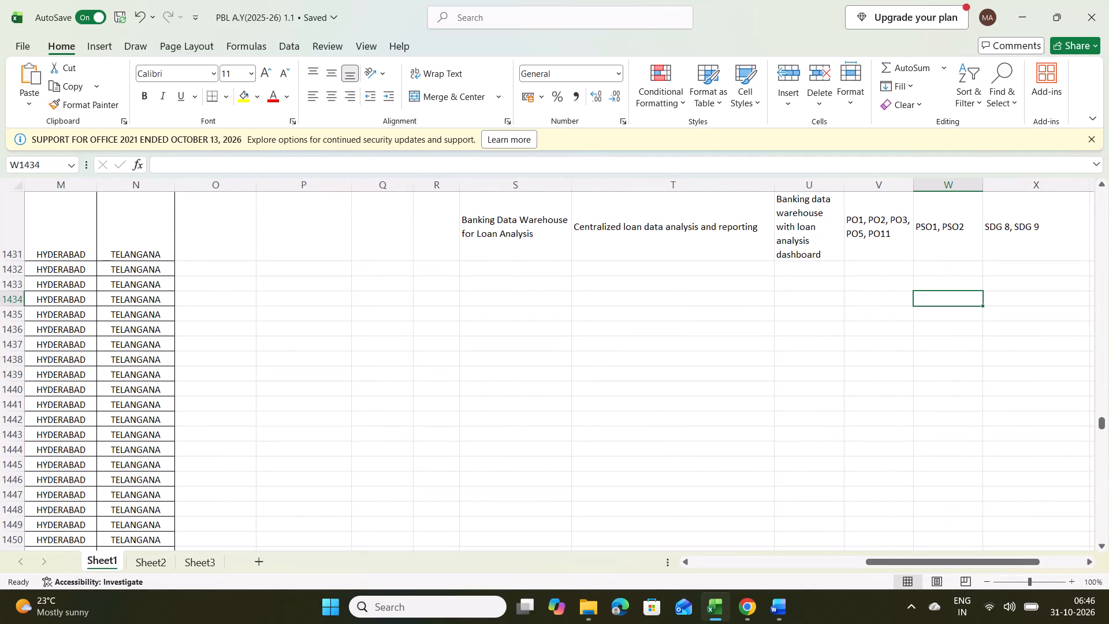
key(Left)
key(Right)
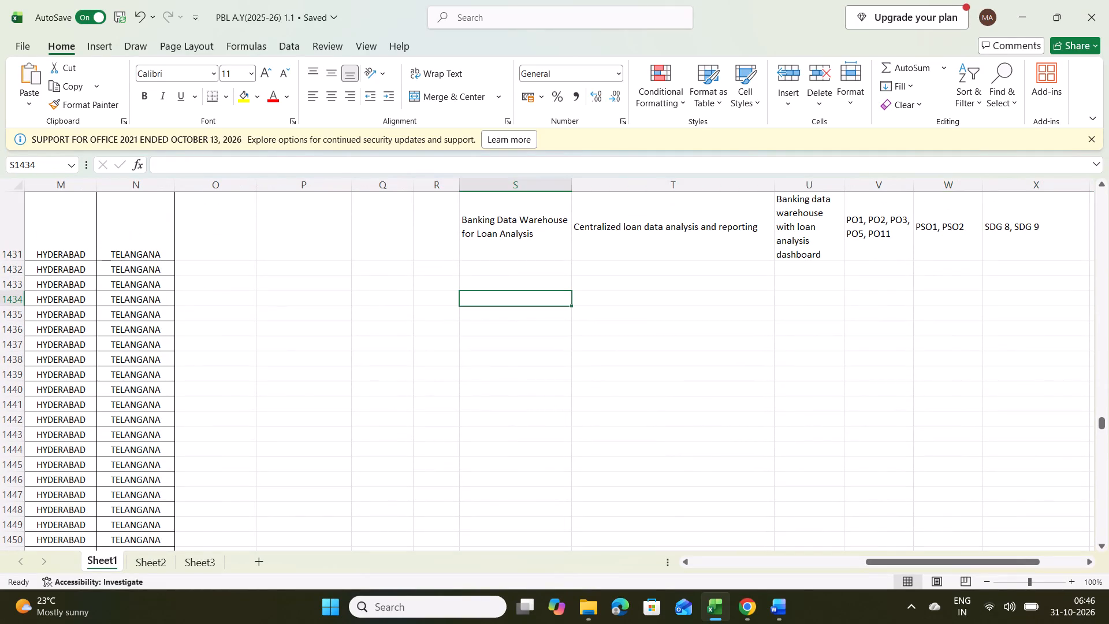
key(ctrl+v)
key(Down)
key(ctrl+v)
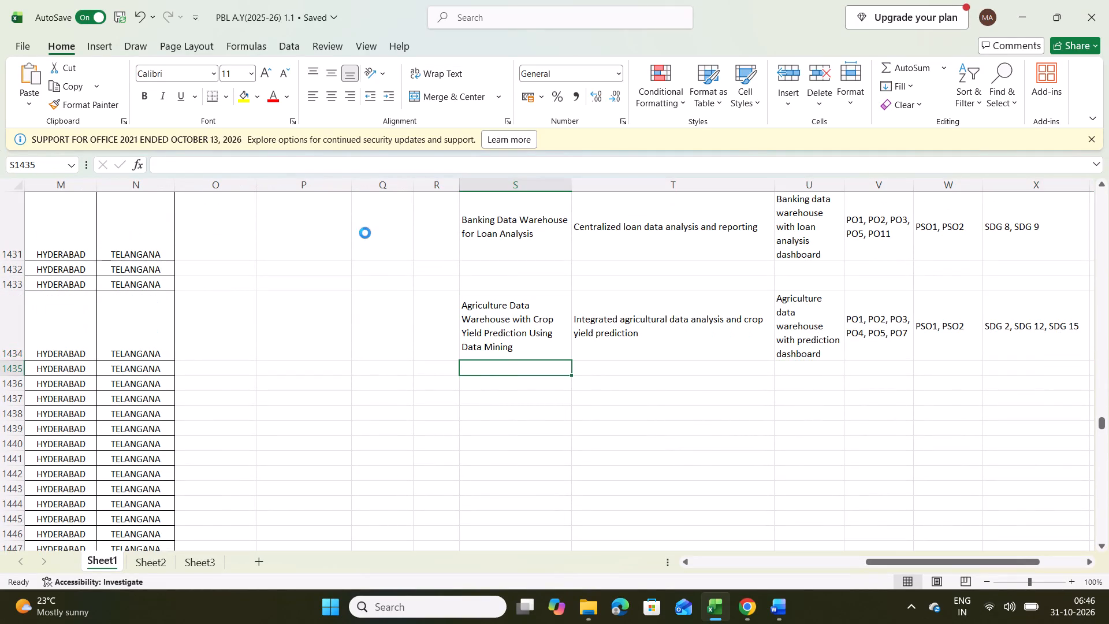
key(Down)
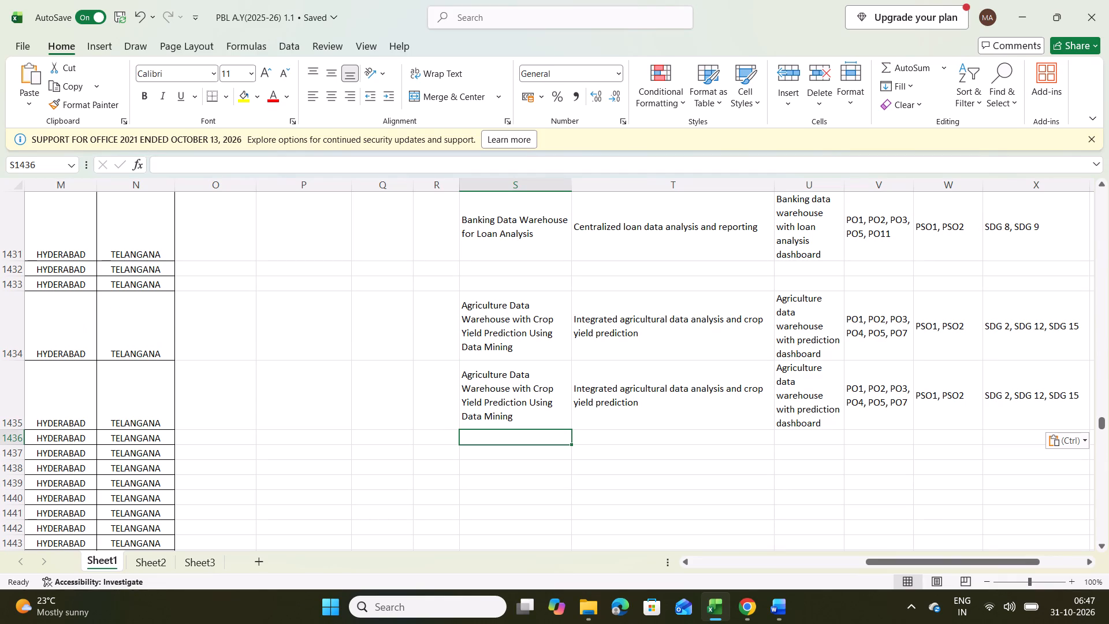
Review the project titles in column F from row 1436 down.
key(Down)
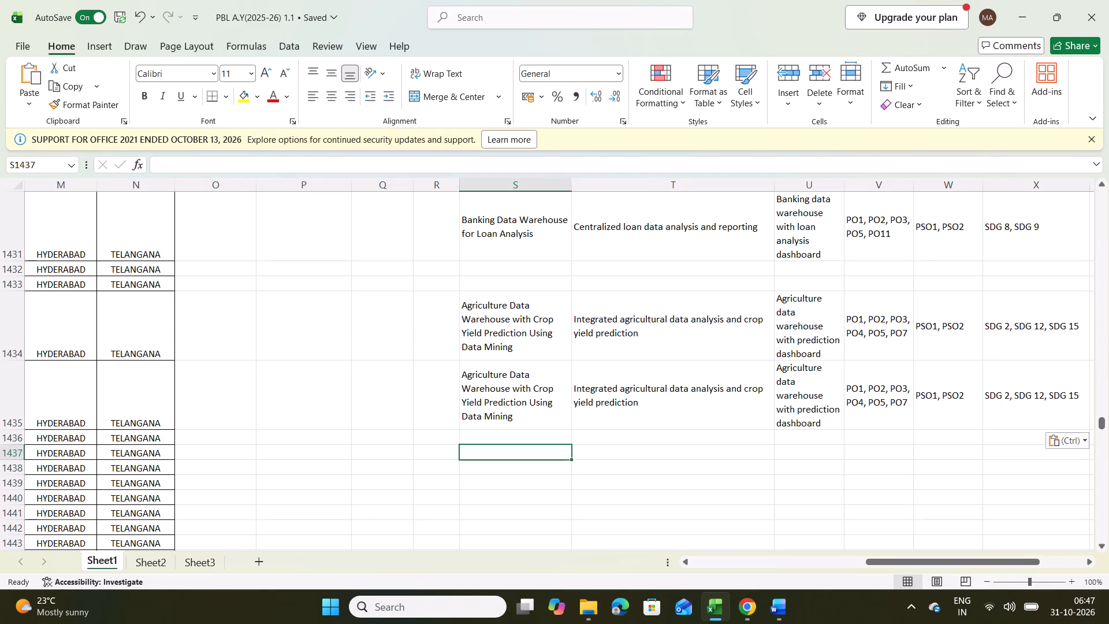
key(Down)
key(Up)
key(Up)
key(Left)
key(Left)
key(Left)
key(Left)
key(Left)
key(Left)
key(Left)
key(Left)
key(Left)
key(Left)
key(Left)
key(Left)
key(Left)
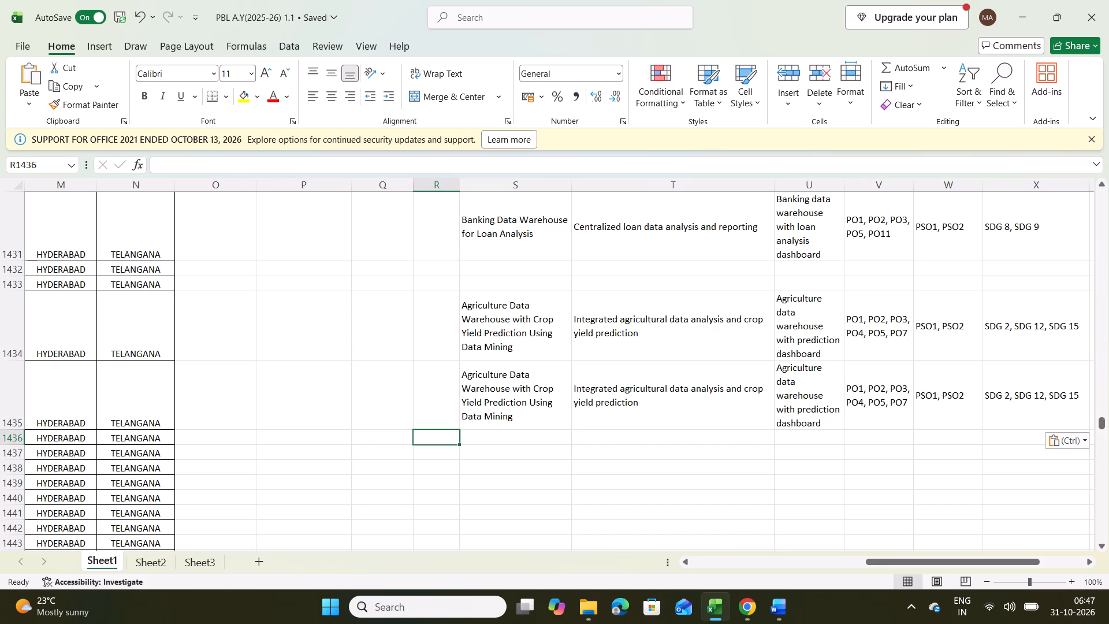
key(Left)
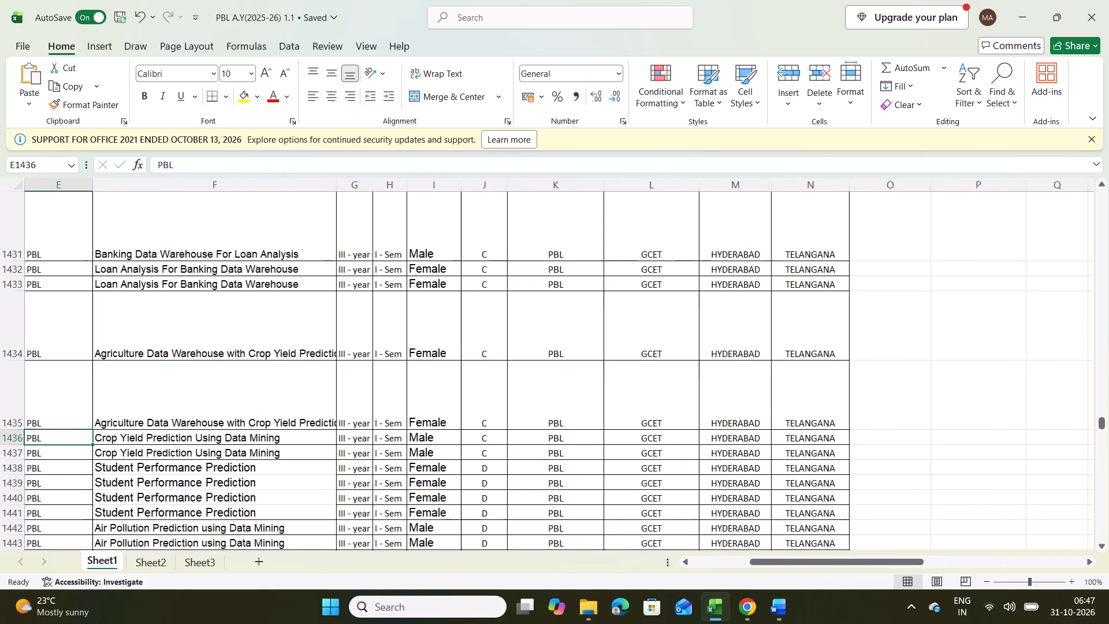
Switch to Word and copy the Crop Yield Prediction Using Data Mining row from the mapping table.
click(777, 606)
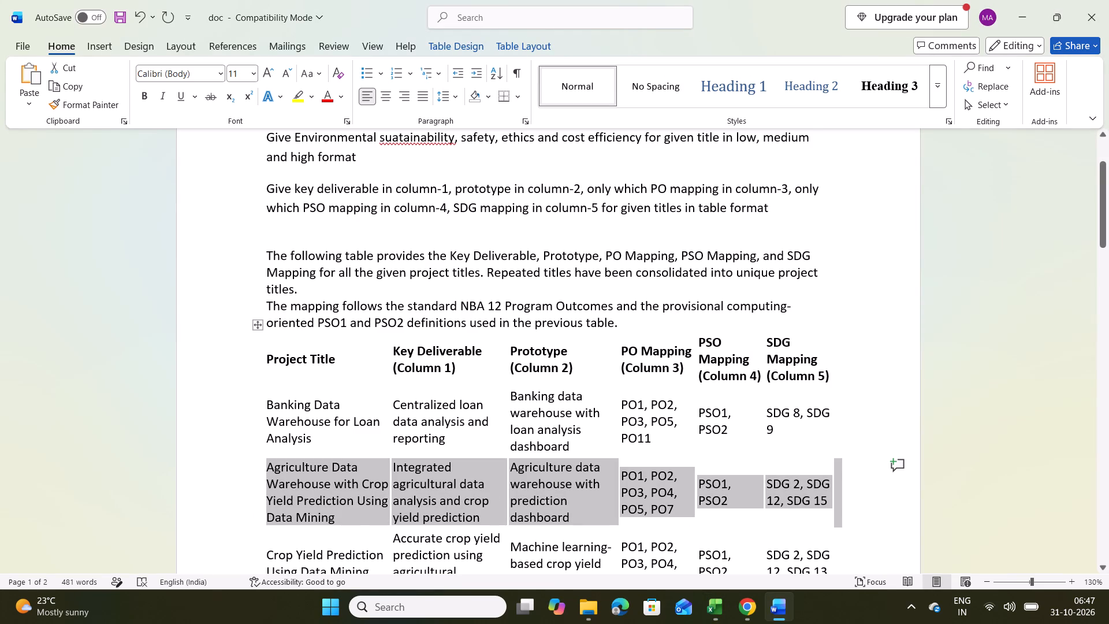
click(435, 545)
key(Down)
key(Down)
key(Down)
key(Down)
key(Down)
key(Down)
key(Down)
key(Down)
key(Down)
key(Down)
key(Down)
key(Down)
key(Down)
key(Down)
key(Down)
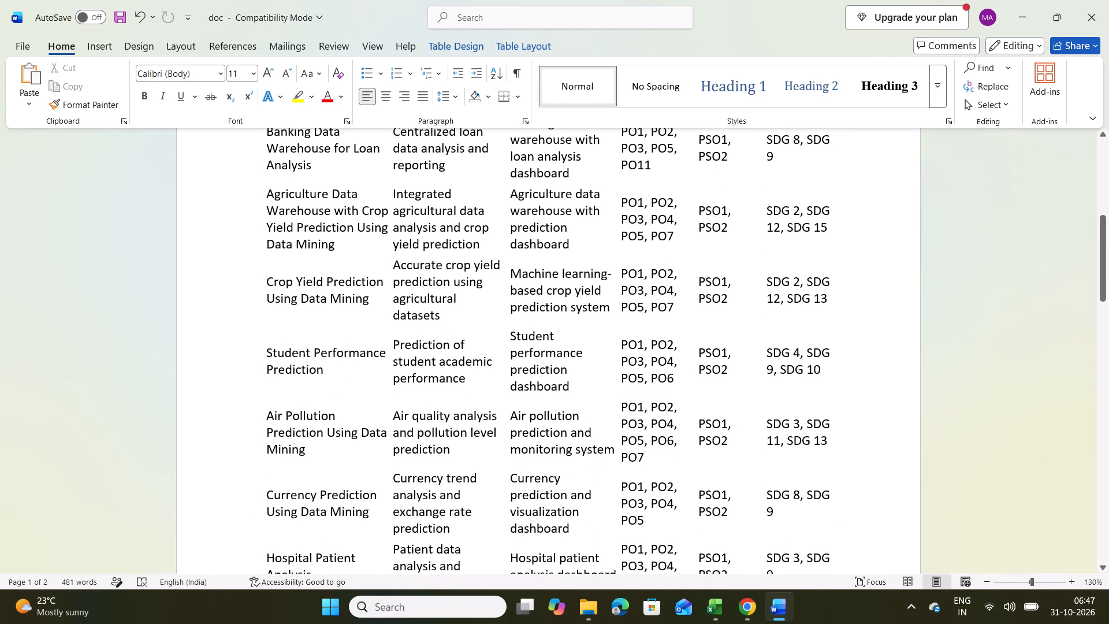
drag(295, 290, 620, 277)
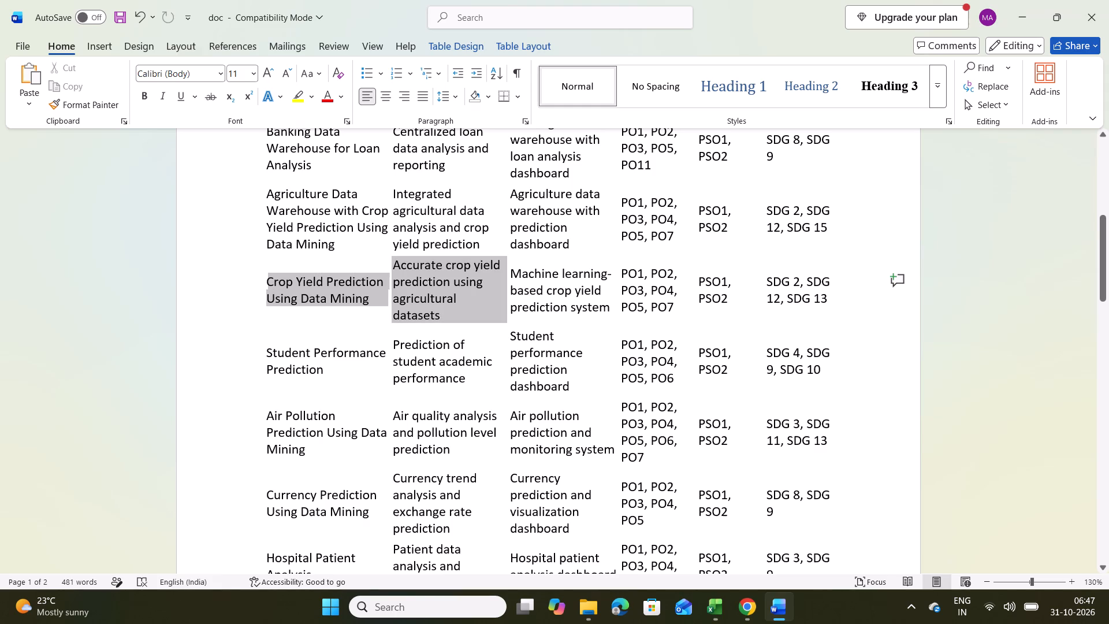
drag(620, 277, 807, 292)
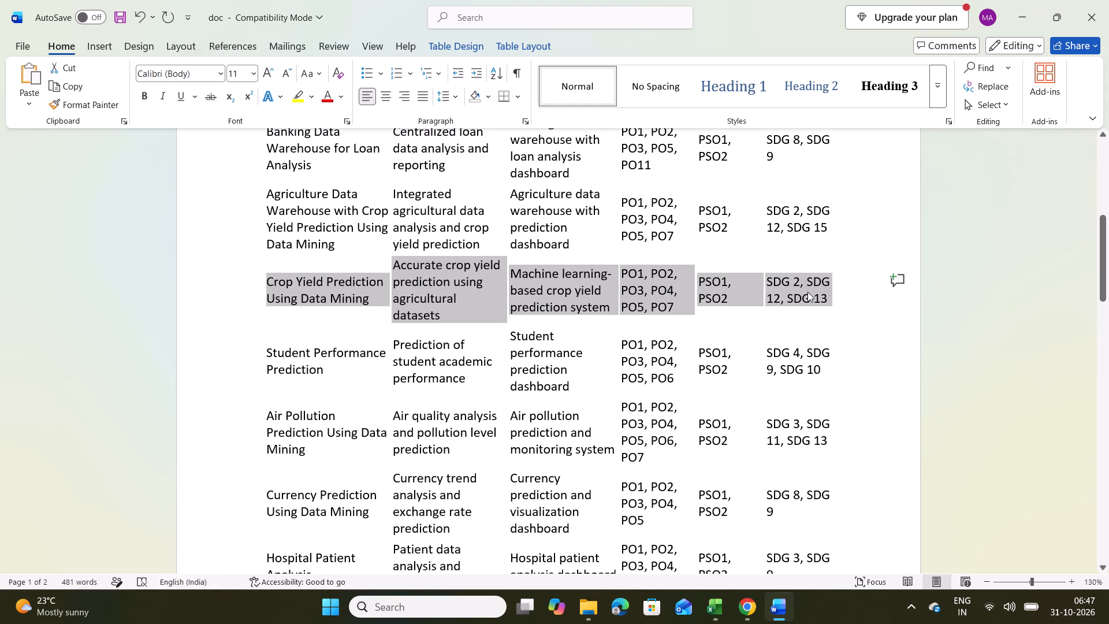
key(ctrl+c)
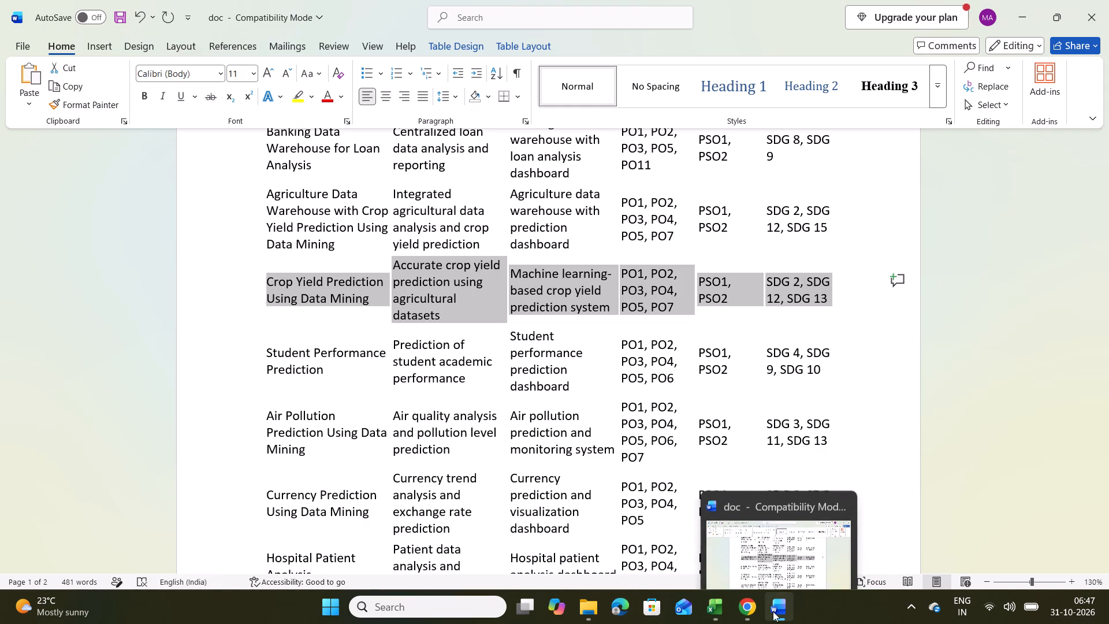
Return to the Excel workbook and paste the copied crop yield row into rows 1436 and 1437, starting at column S.
click(773, 611)
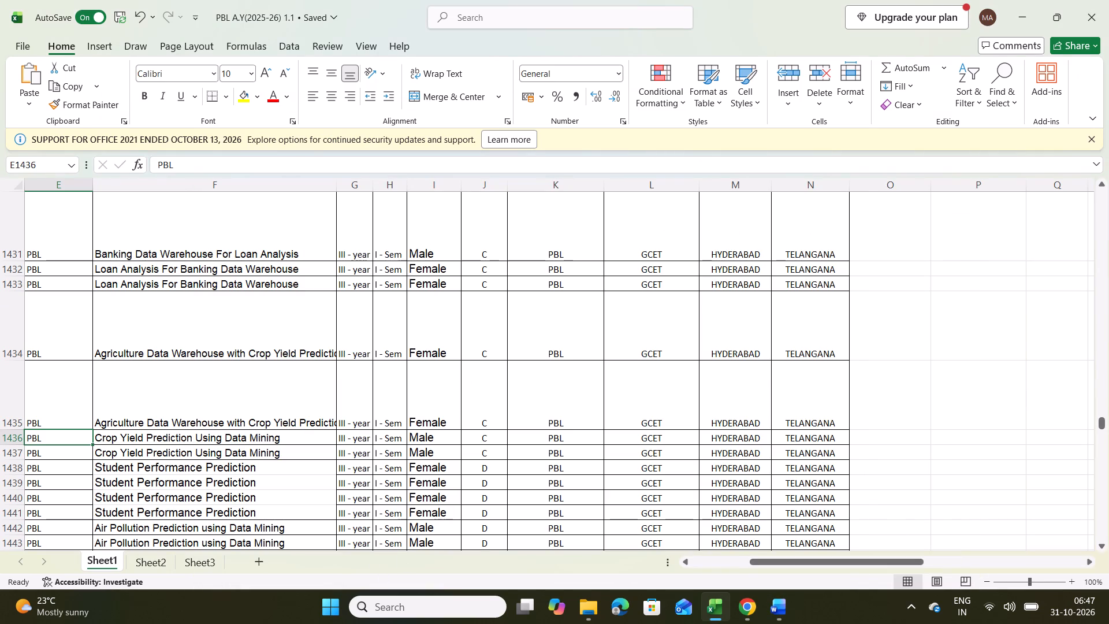
click(342, 441)
key(Right)
key(Right)
key(Right)
key(Right)
key(Right)
key(Right)
key(Right)
key(Right)
key(Right)
key(Right)
key(Right)
key(Right)
key(Right)
key(Right)
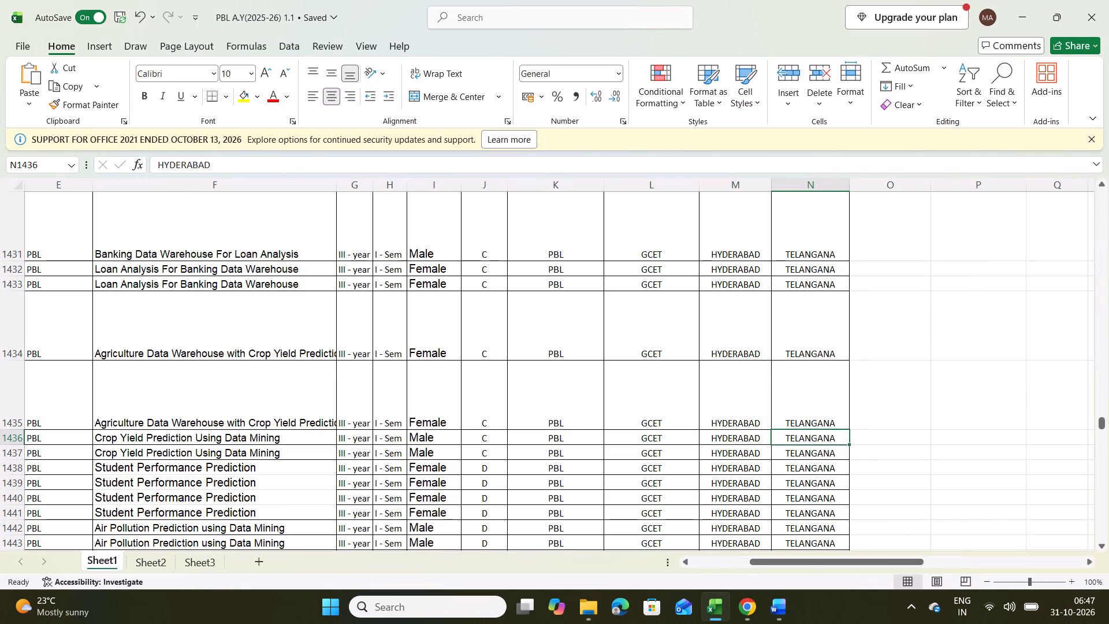
key(Right)
key(Right)
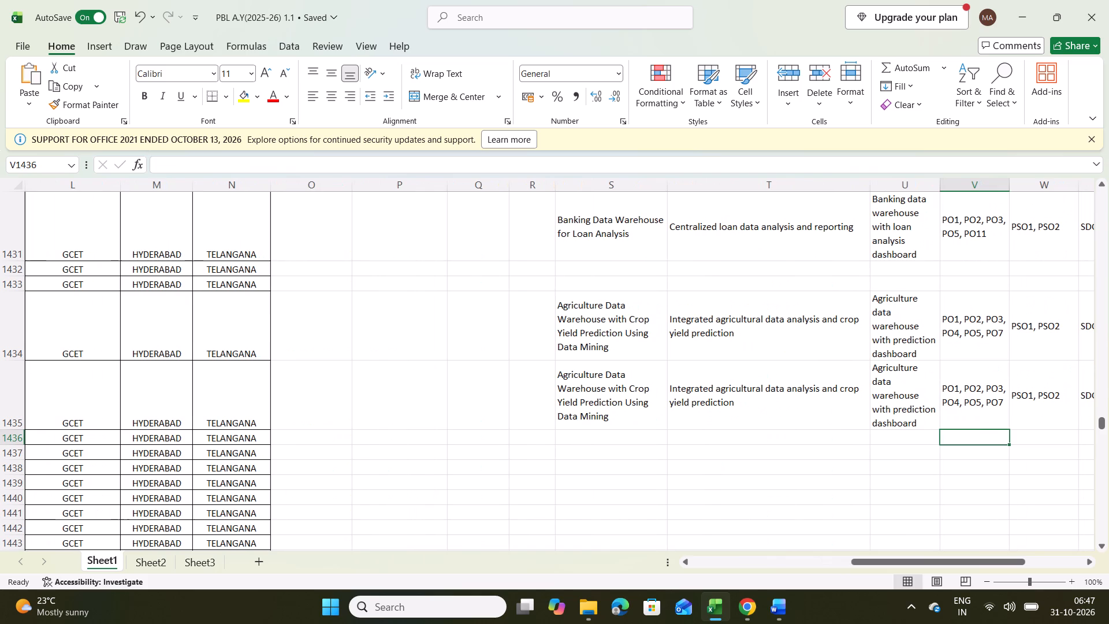
key(Left)
key(Left)
key(Left)
key(ctrl+v)
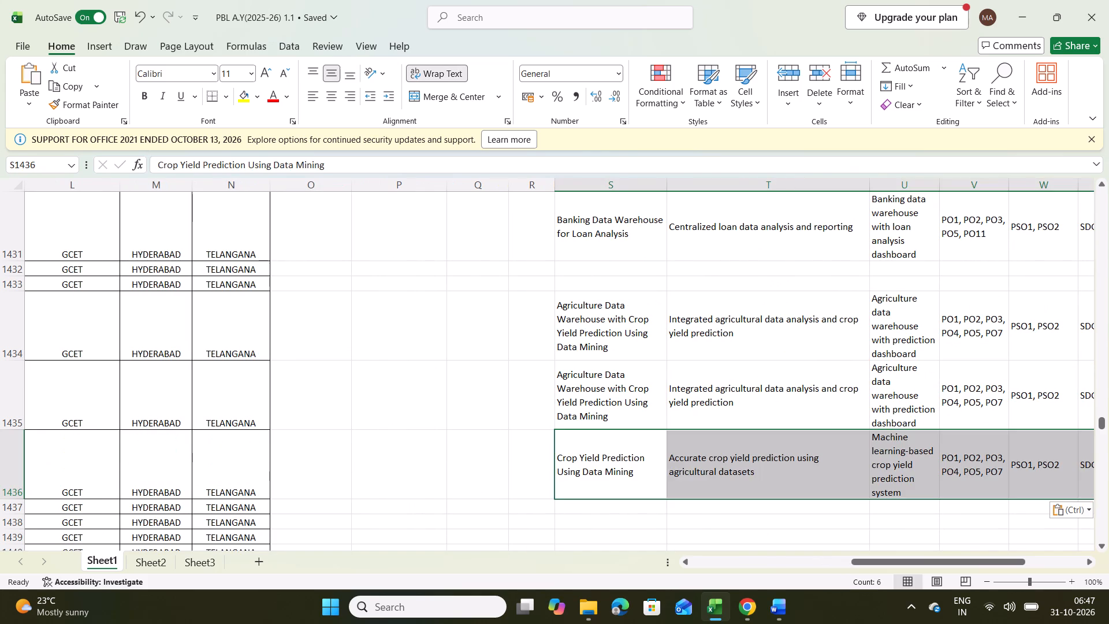
key(Down)
key(ctrl+v)
key(Down)
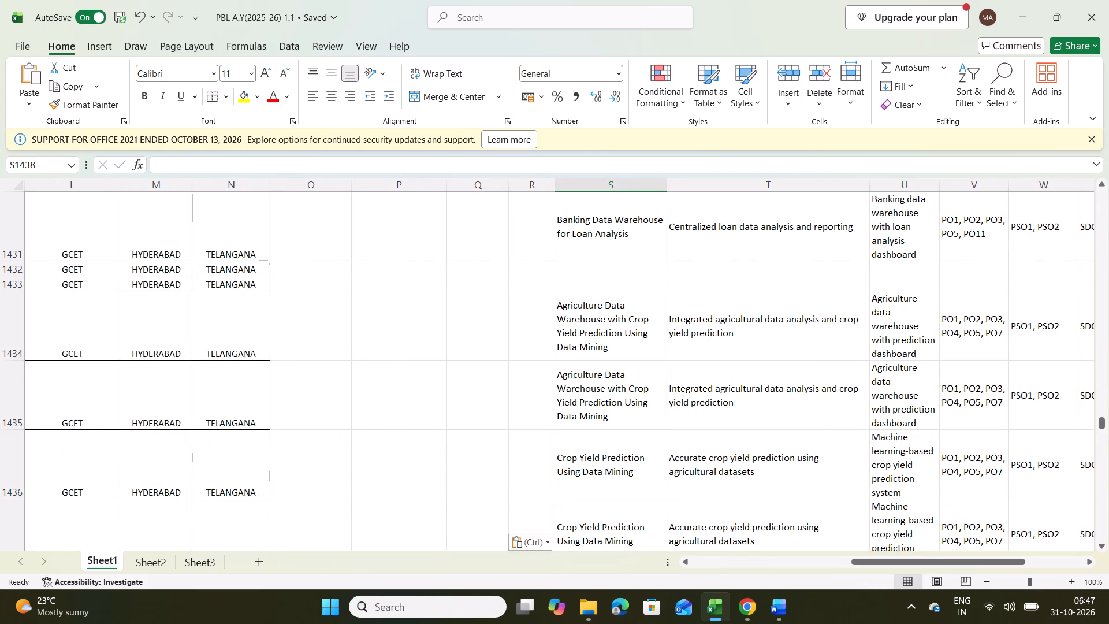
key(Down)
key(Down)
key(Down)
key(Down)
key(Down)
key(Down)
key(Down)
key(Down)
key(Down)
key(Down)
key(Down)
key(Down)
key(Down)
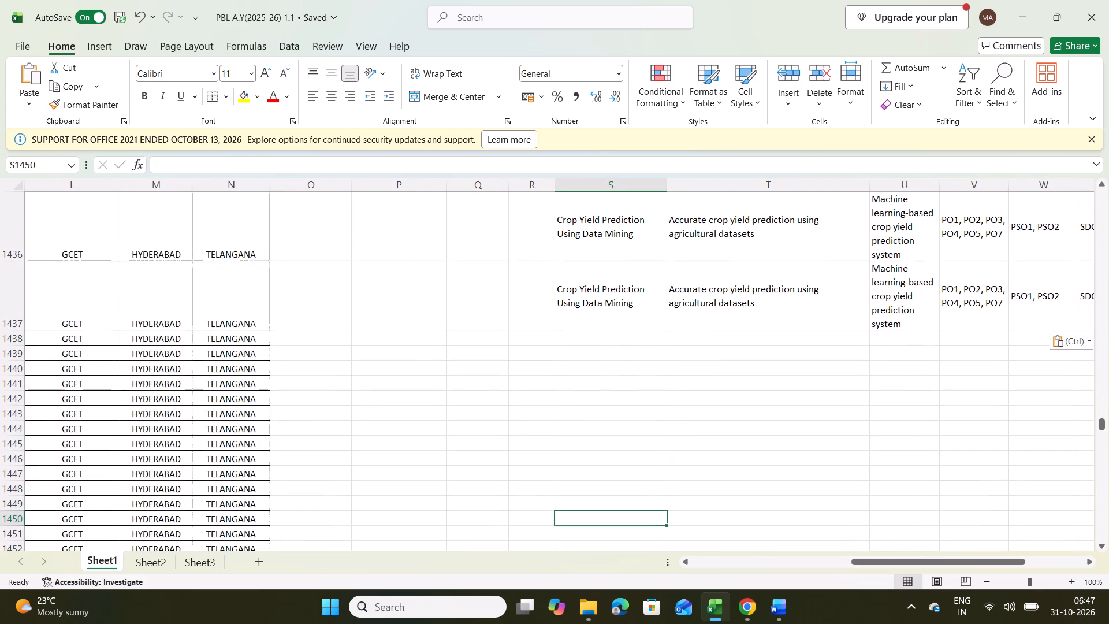
click(590, 334)
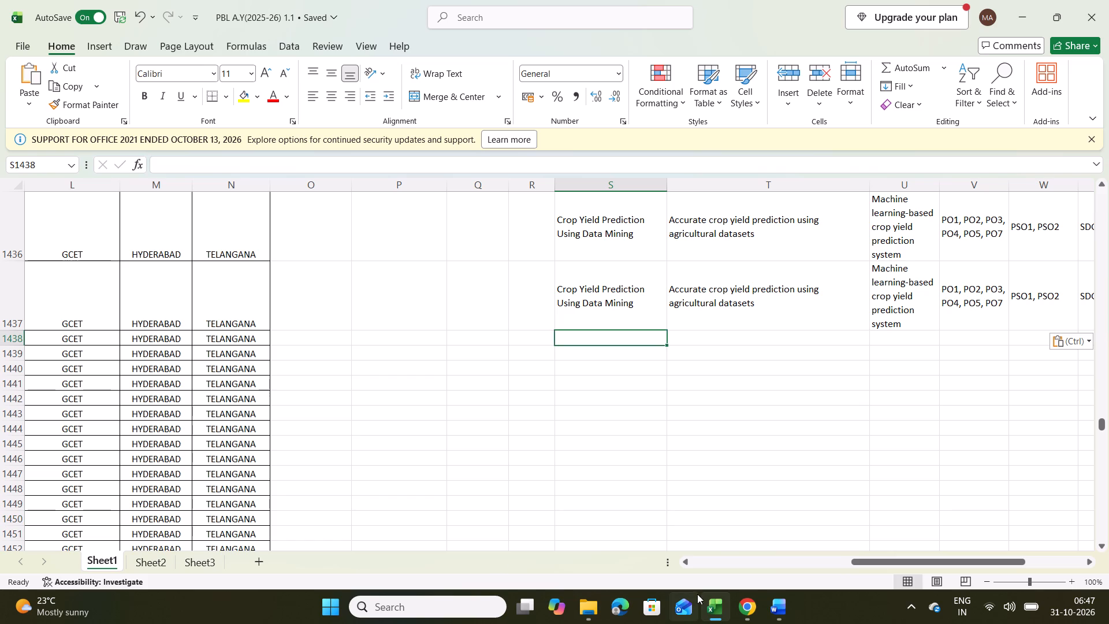
click(769, 607)
drag(340, 347, 388, 352)
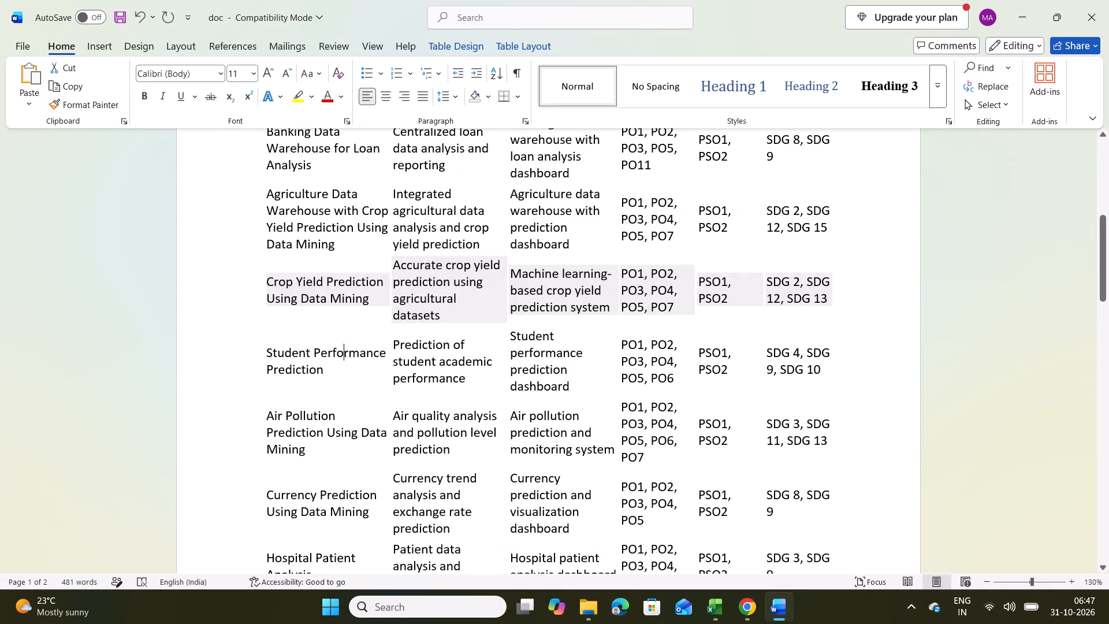
drag(388, 352, 838, 372)
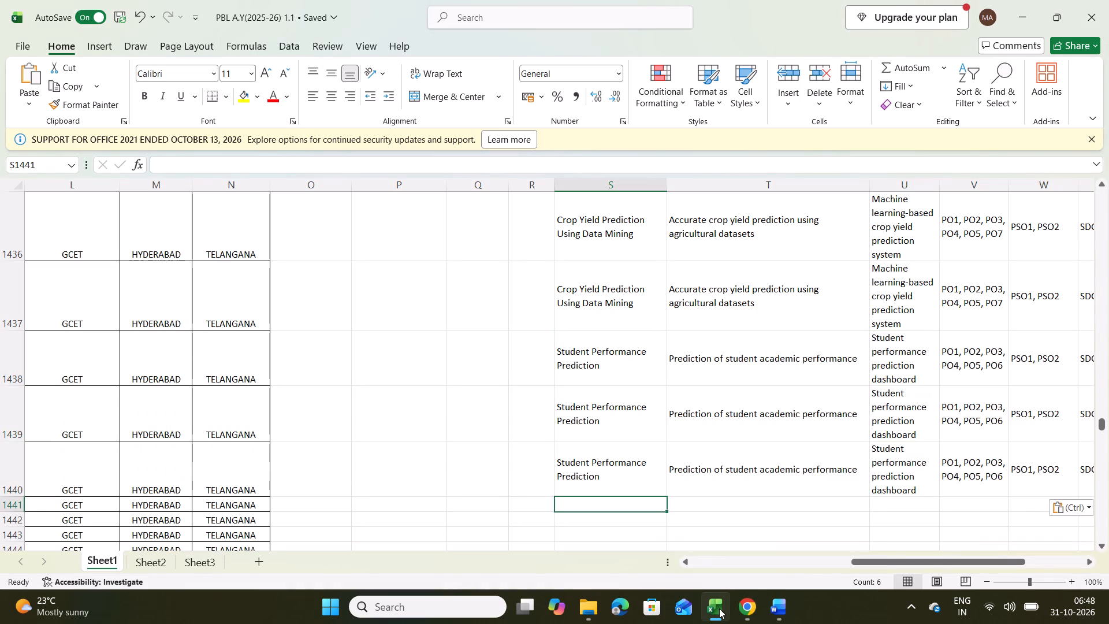
key(ctrl+v)
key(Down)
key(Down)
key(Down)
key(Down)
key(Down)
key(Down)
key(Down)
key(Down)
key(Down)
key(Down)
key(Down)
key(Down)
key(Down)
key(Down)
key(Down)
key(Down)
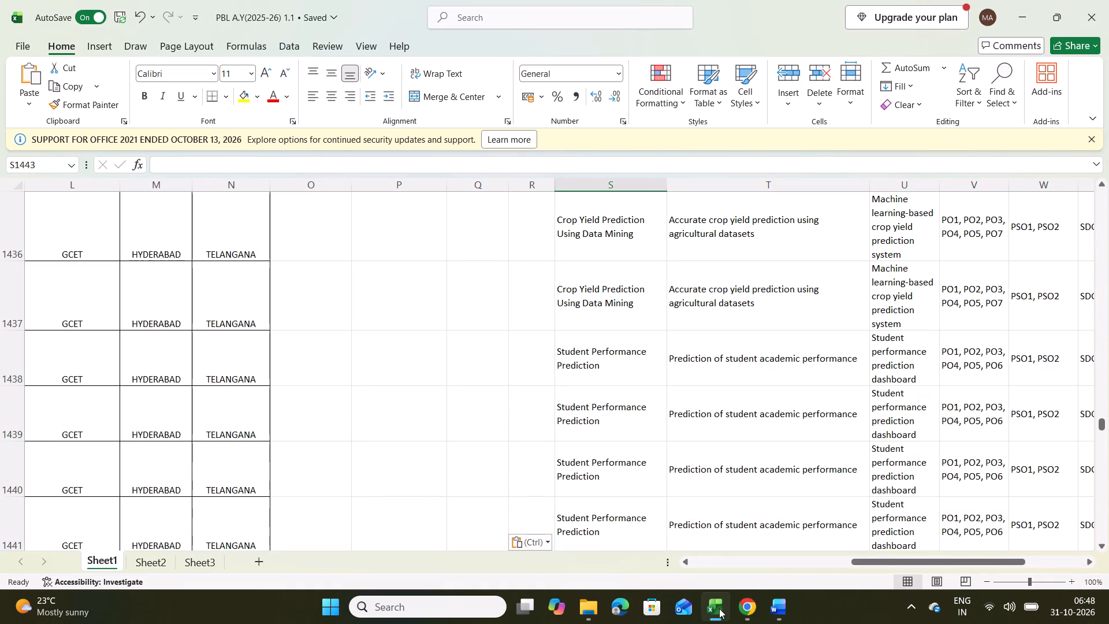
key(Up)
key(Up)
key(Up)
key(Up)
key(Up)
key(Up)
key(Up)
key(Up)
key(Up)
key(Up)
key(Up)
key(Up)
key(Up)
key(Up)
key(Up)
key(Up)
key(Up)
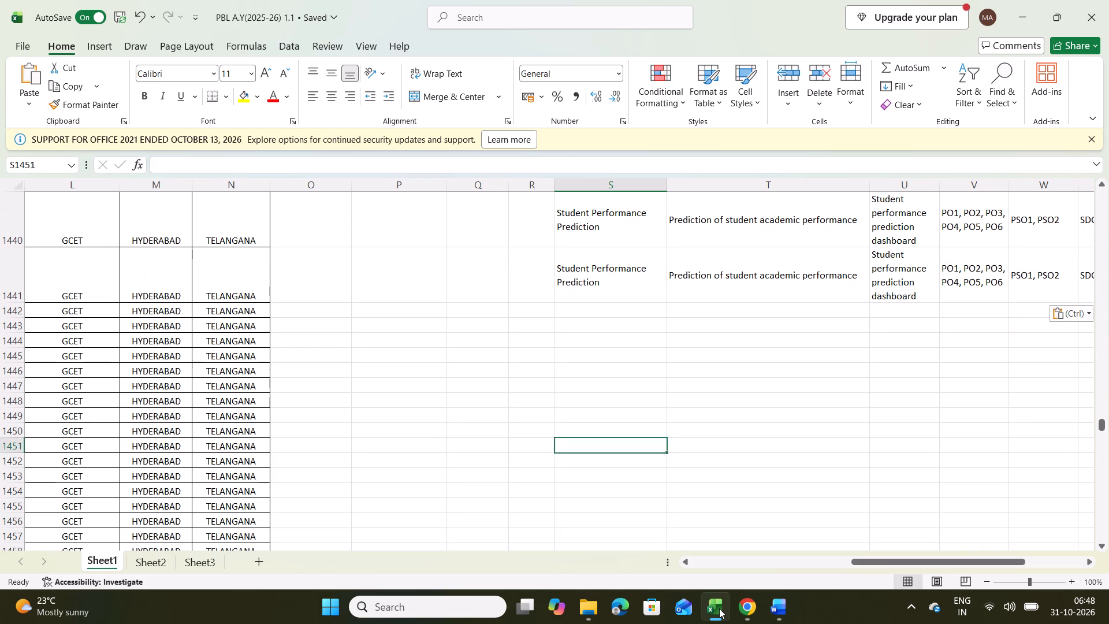
Examine the project titles in column F from row 1442 downward to identify which rows share each title.
key(Down)
key(Down)
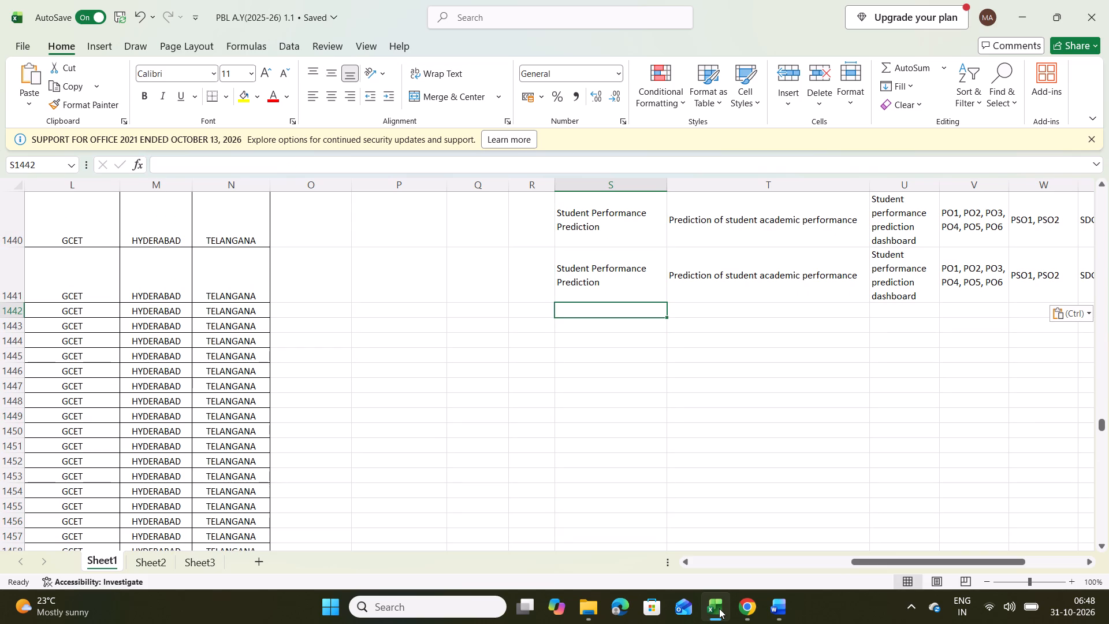
key(Left)
key(Left)
key(Left)
key(Left)
key(Left)
key(Left)
key(Left)
key(Left)
key(Left)
key(Left)
key(Left)
key(Left)
key(Left)
key(Left)
key(Left)
key(Left)
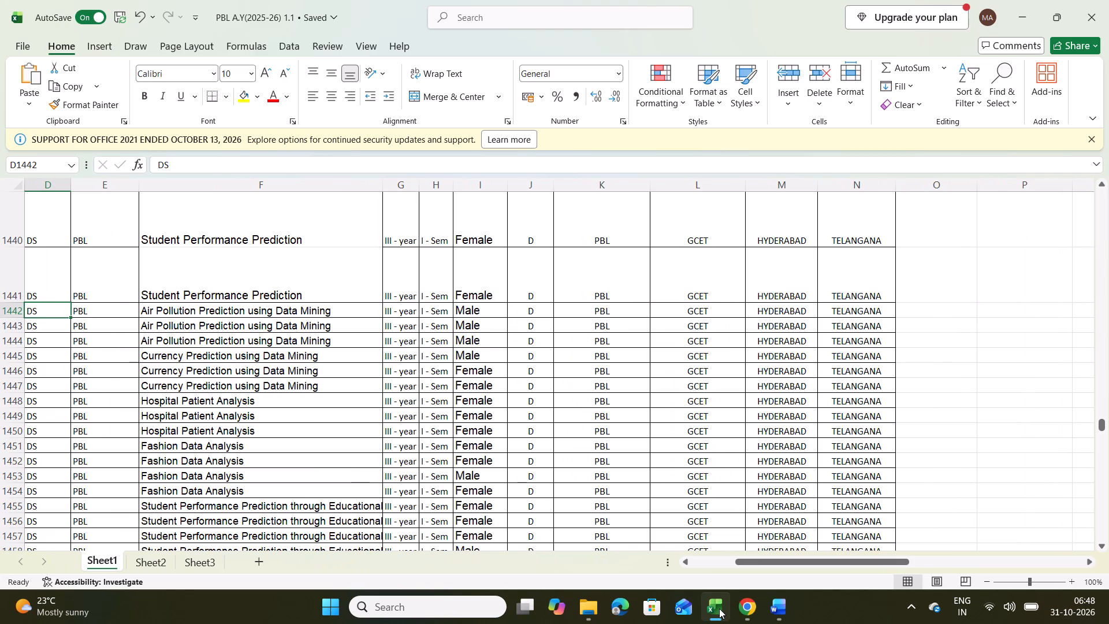
key(Right)
key(Right)
key(Right)
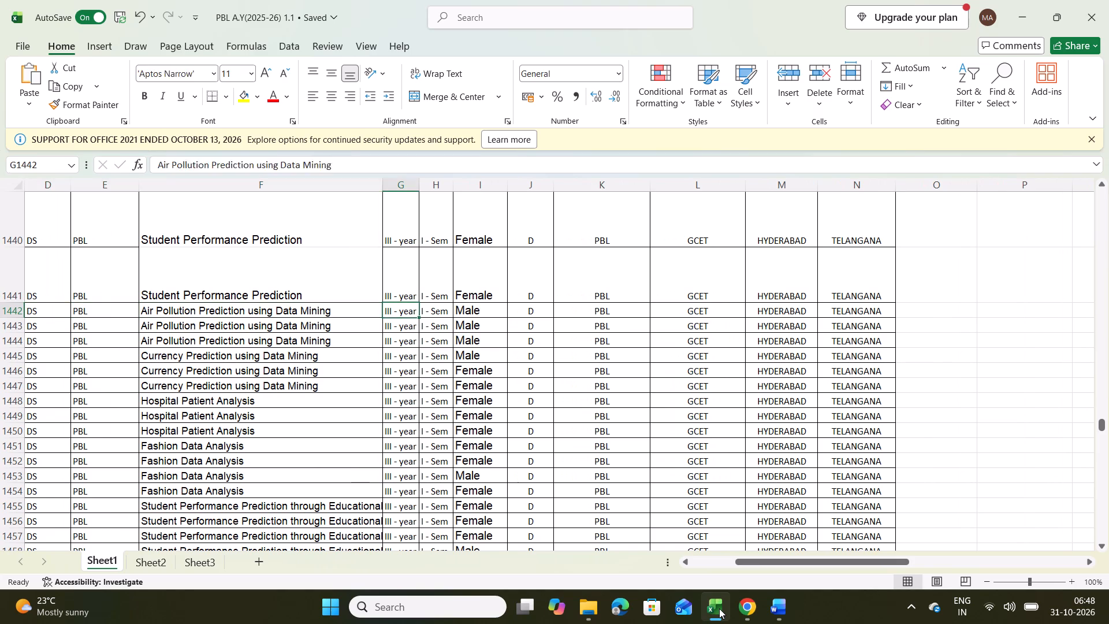
key(Right)
key(Right)
key(Right)
key(Right)
key(Right)
key(Right)
key(Right)
key(Right)
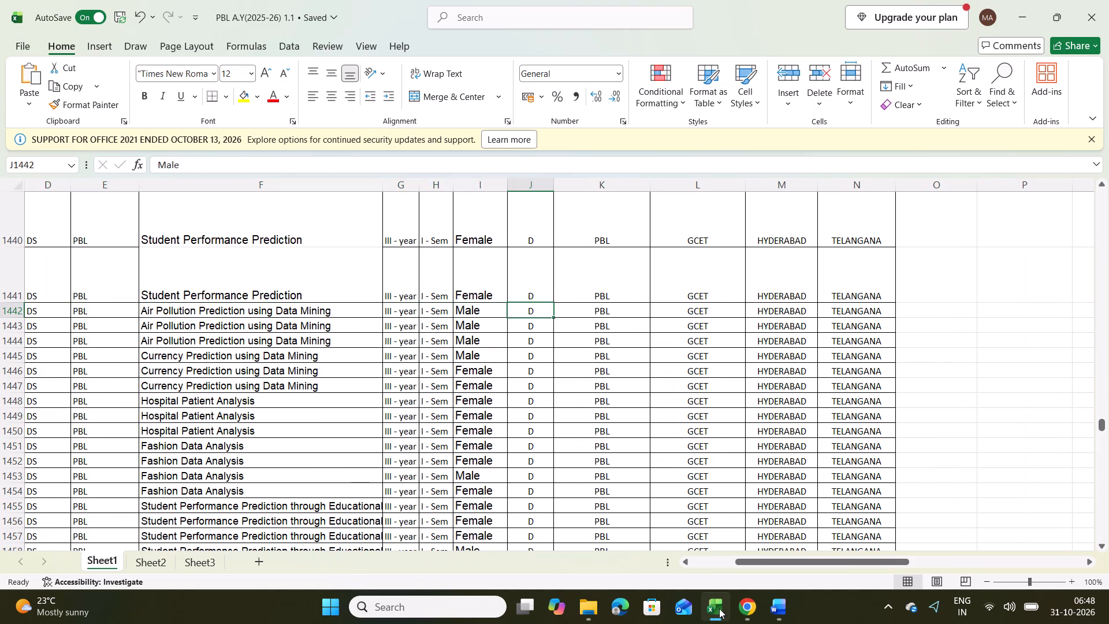
key(Right)
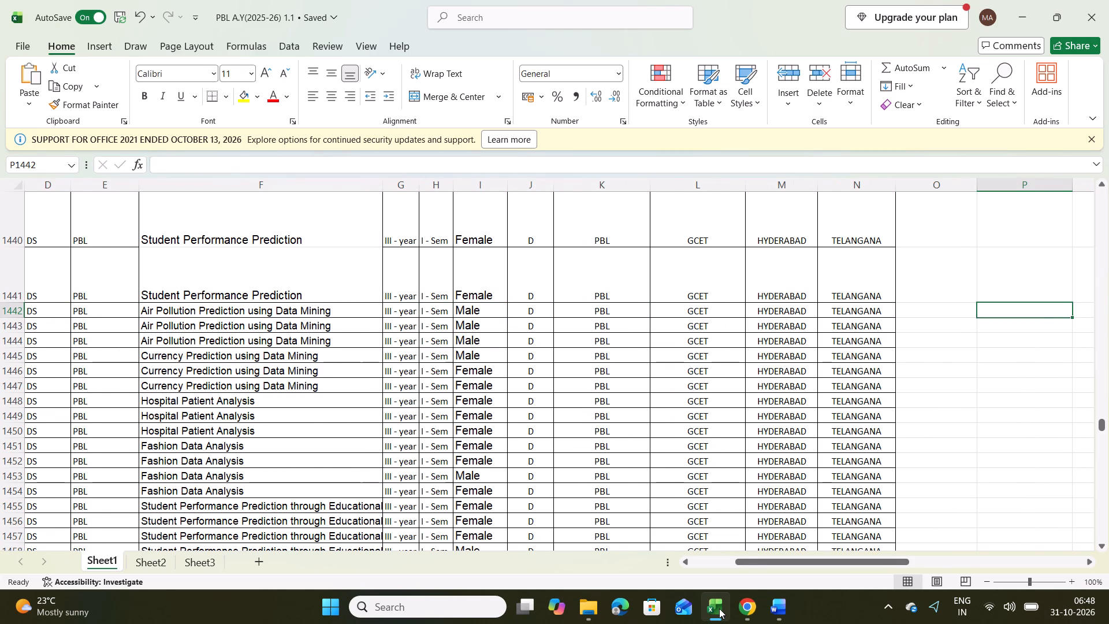
key(Right)
key(Right)
key(Right)
key(Left)
key(Left)
key(Left)
key(Left)
key(Left)
key(Left)
key(Left)
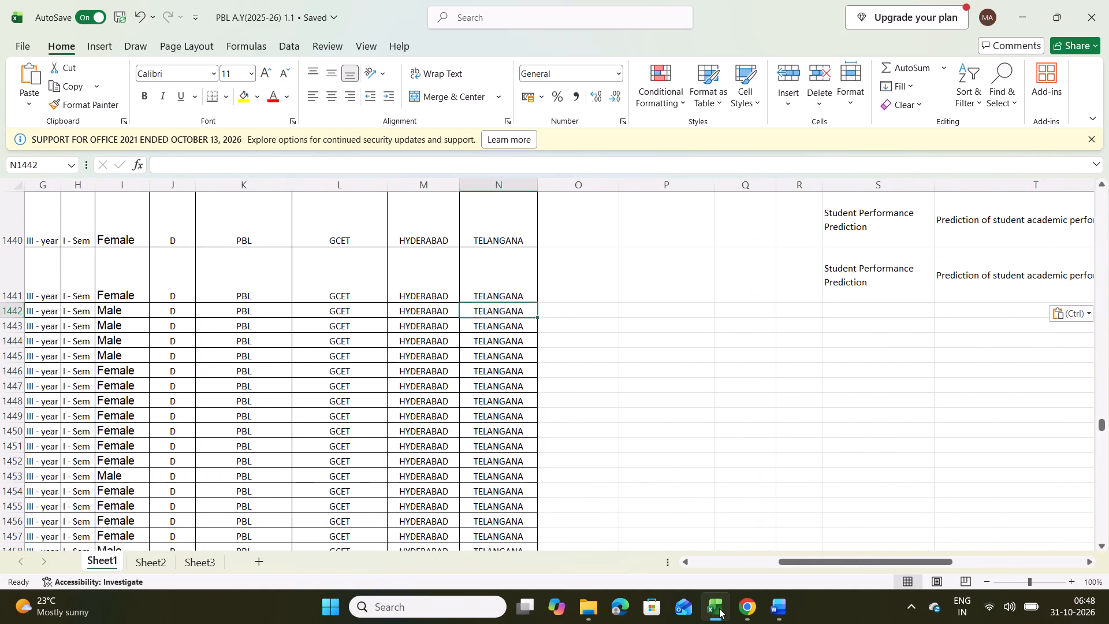
key(Left)
key(Left)
key(Left)
key(Left)
key(Left)
key(Left)
key(Left)
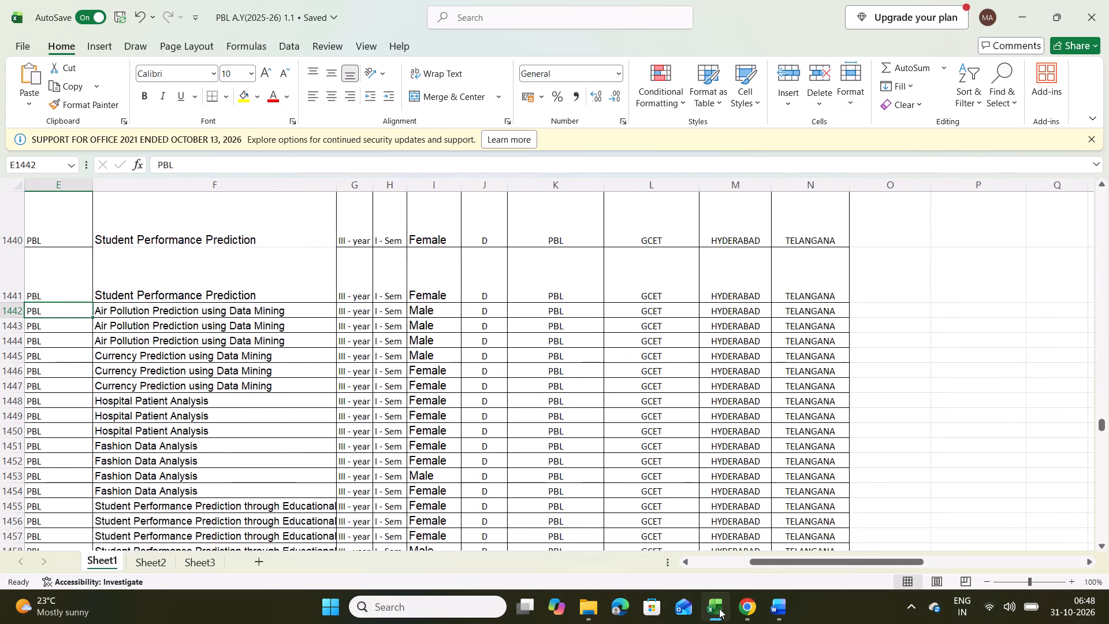
Select cell S1442, copy the Air Pollution Prediction Using Data Mining row from Word, and paste it into rows 1442 through 1444 from column S.
key(Right)
key(Right)
key(Right)
key(Right)
key(Right)
key(Right)
key(Right)
key(Right)
key(Right)
key(Right)
key(Right)
key(Right)
key(Right)
key(Right)
key(Right)
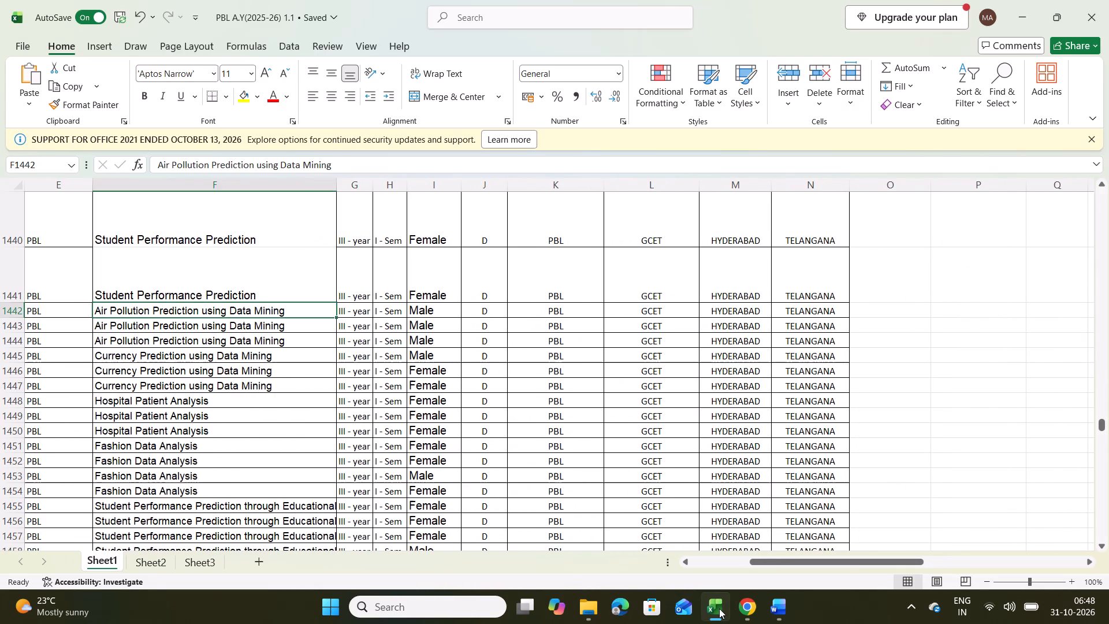
key(Right)
key(Right)
key(Right)
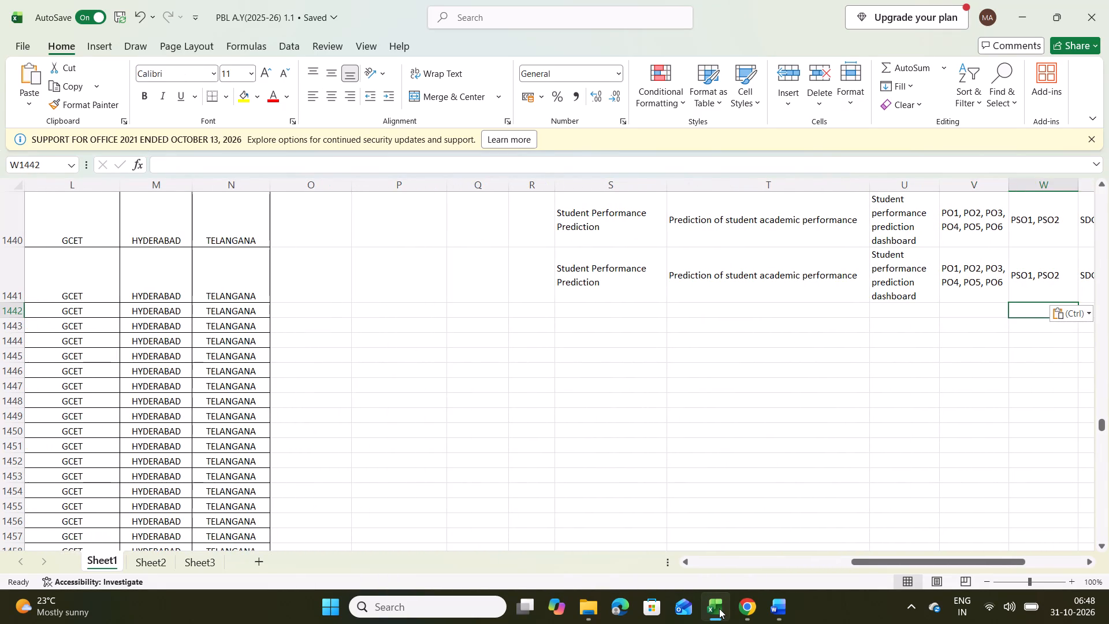
key(Right)
key(Right)
key(Left)
key(Left)
key(Left)
key(Left)
key(Left)
key(Left)
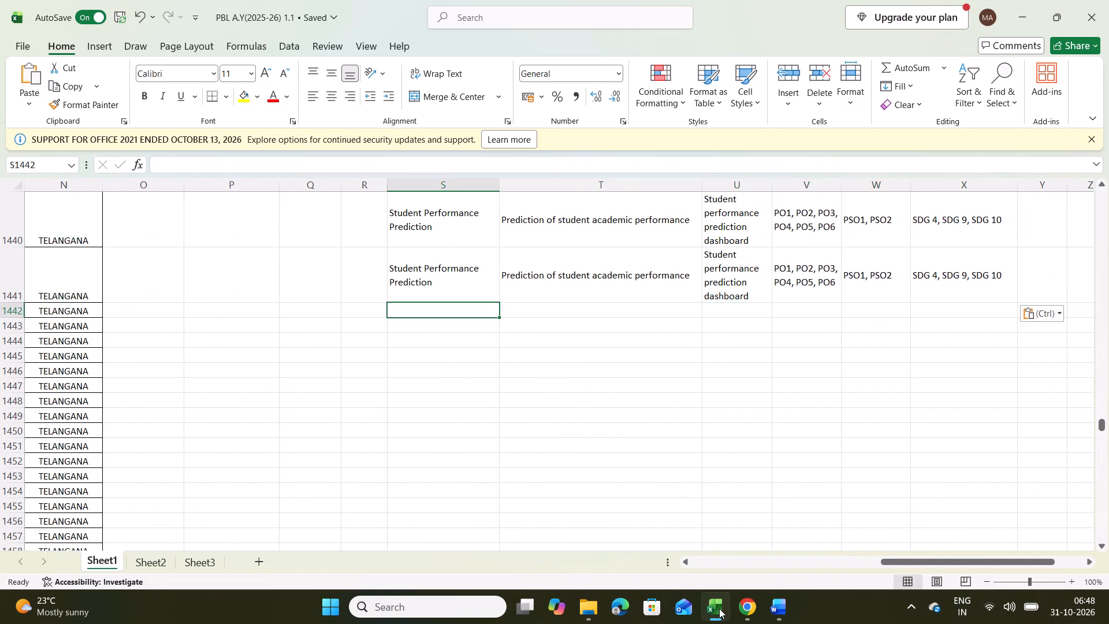
click(774, 609)
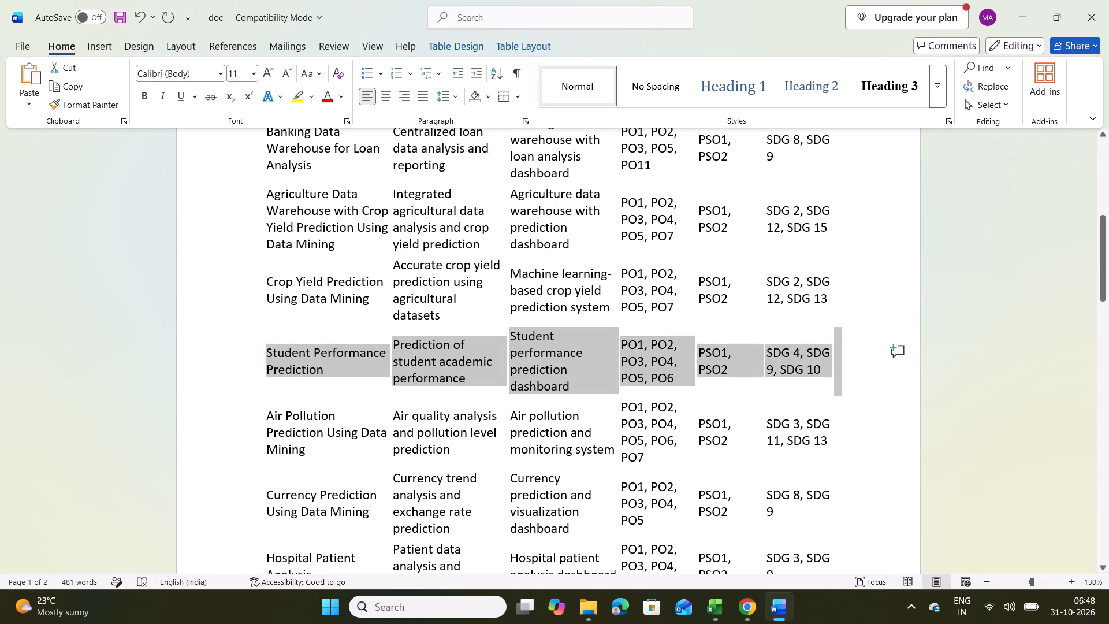
drag(321, 421, 779, 455)
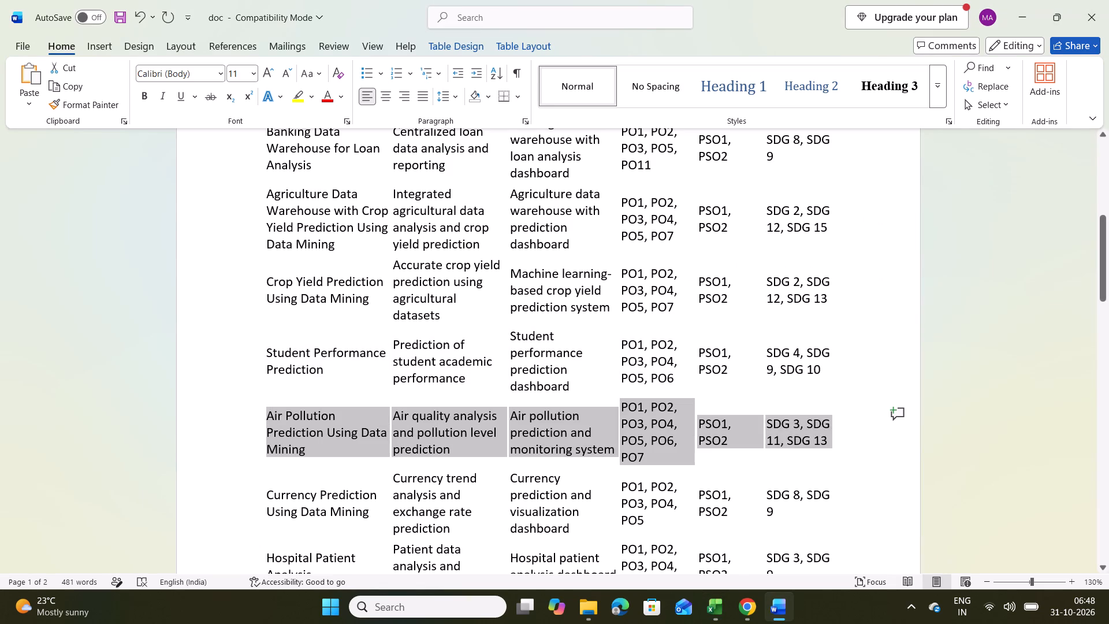
drag(779, 455, 780, 455)
key(ctrl+c)
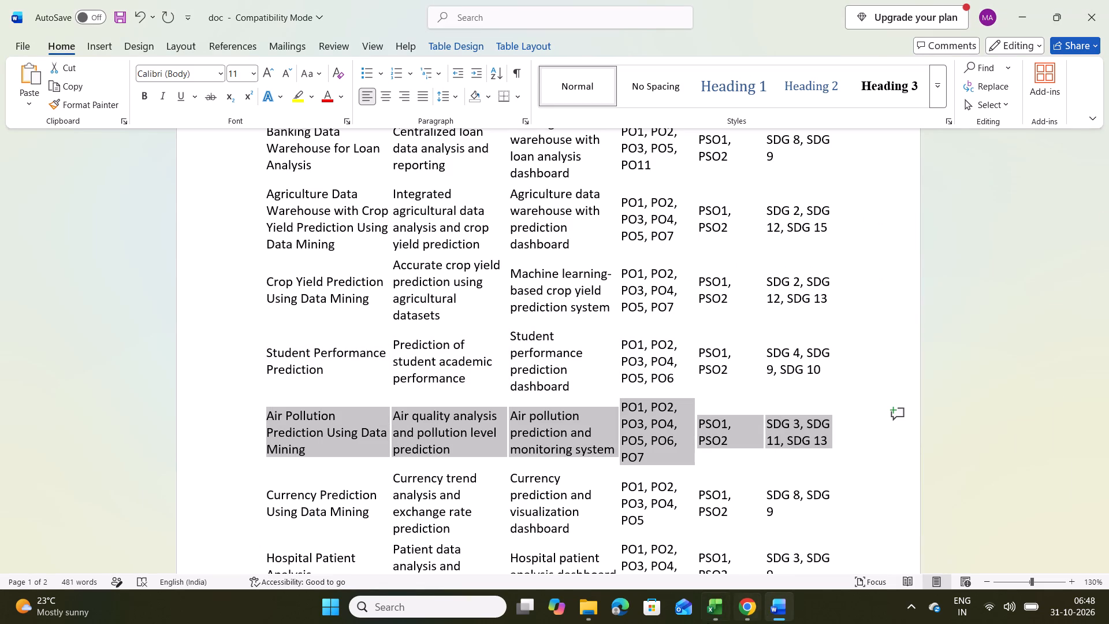
click(709, 612)
key(ctrl+v)
key(Down)
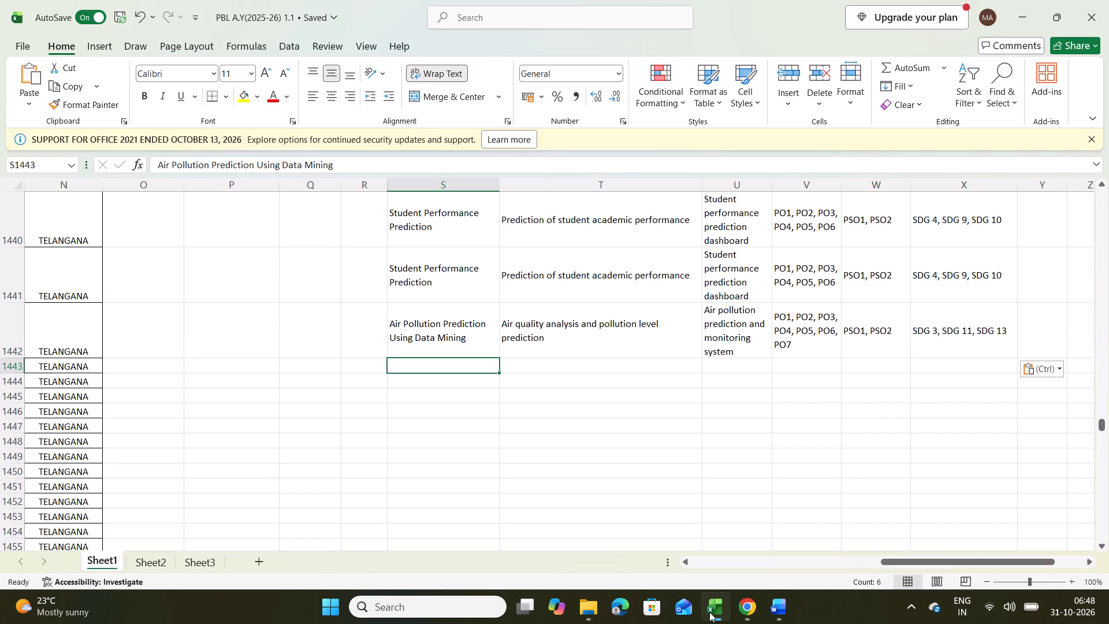
key(ctrl+v)
key(Down)
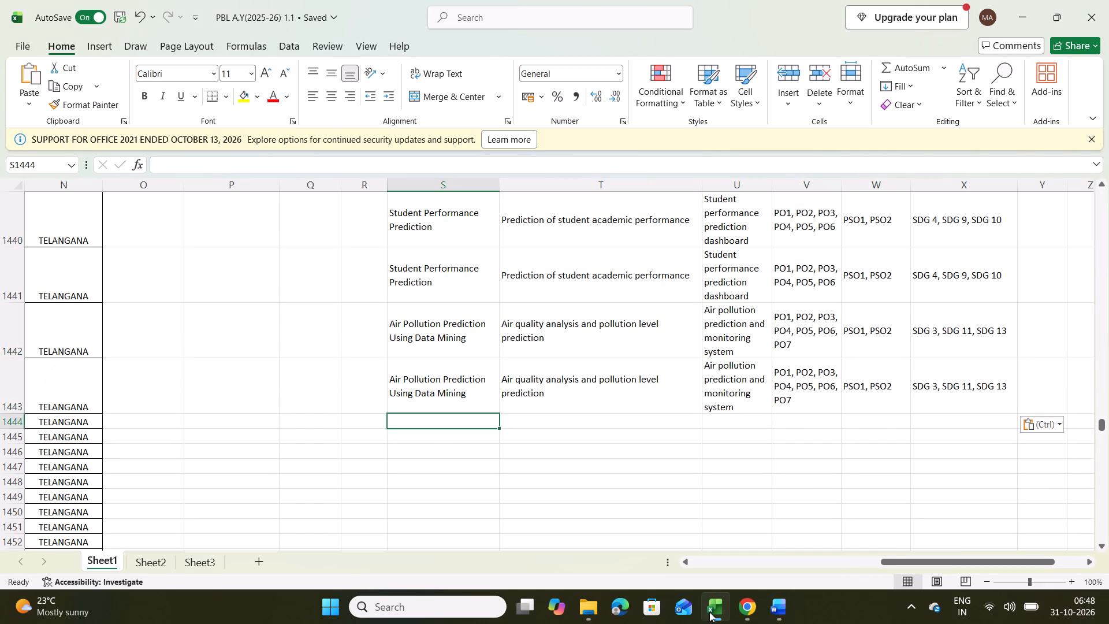
key(ctrl+v)
key(Down)
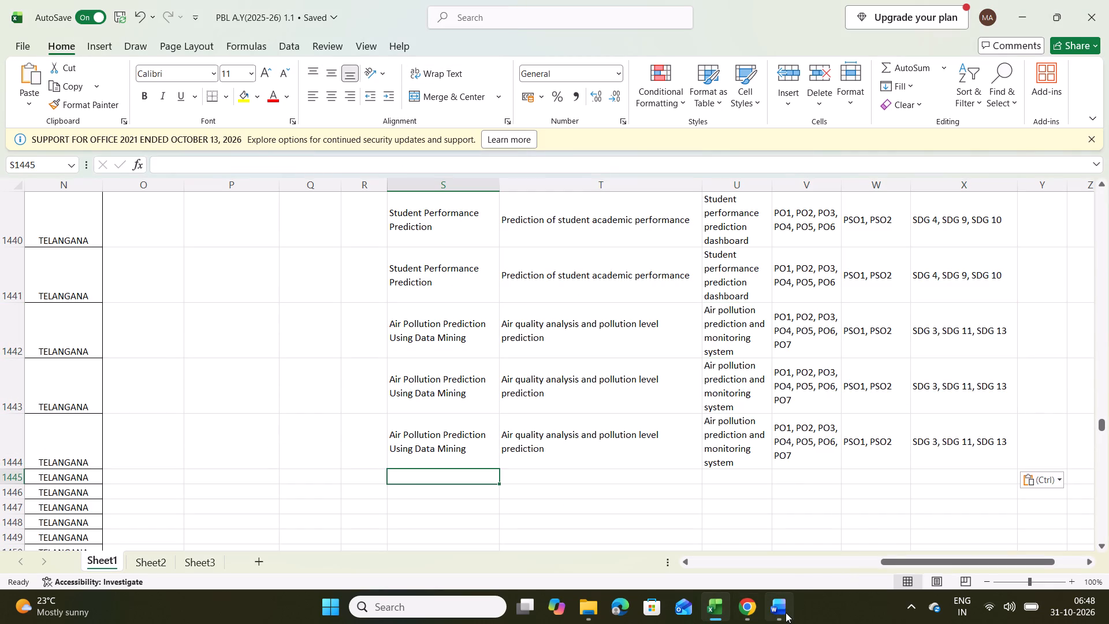
Copy the Currency Prediction Using Data Mining row from the Word table and paste it into Excel rows 1445 through 1447, starting at column S.
click(786, 612)
drag(333, 499, 782, 510)
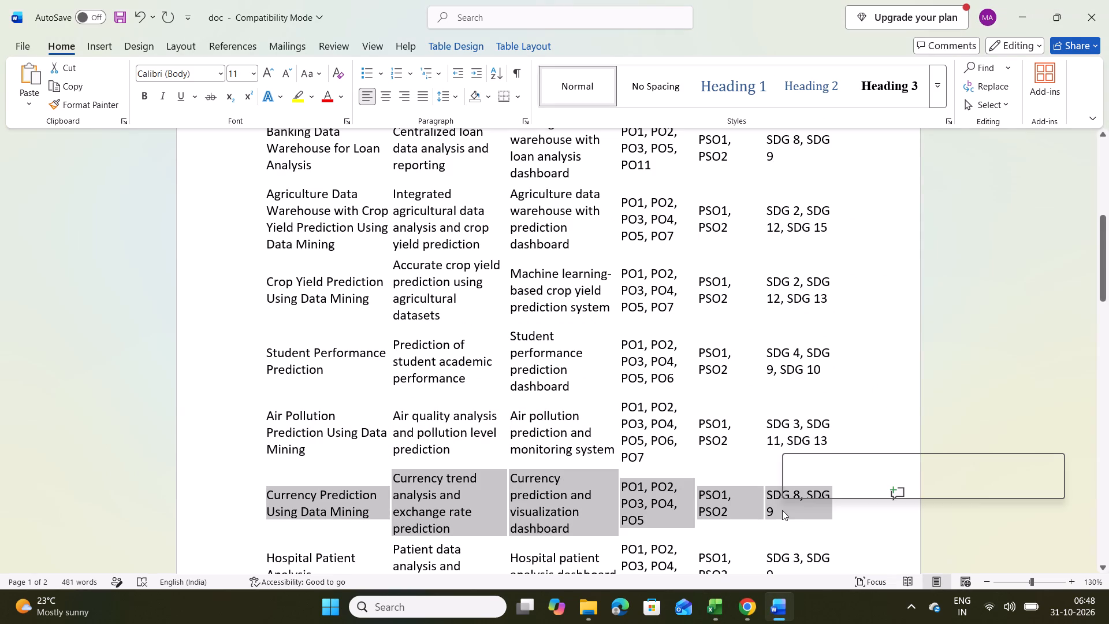
key(ctrl+c)
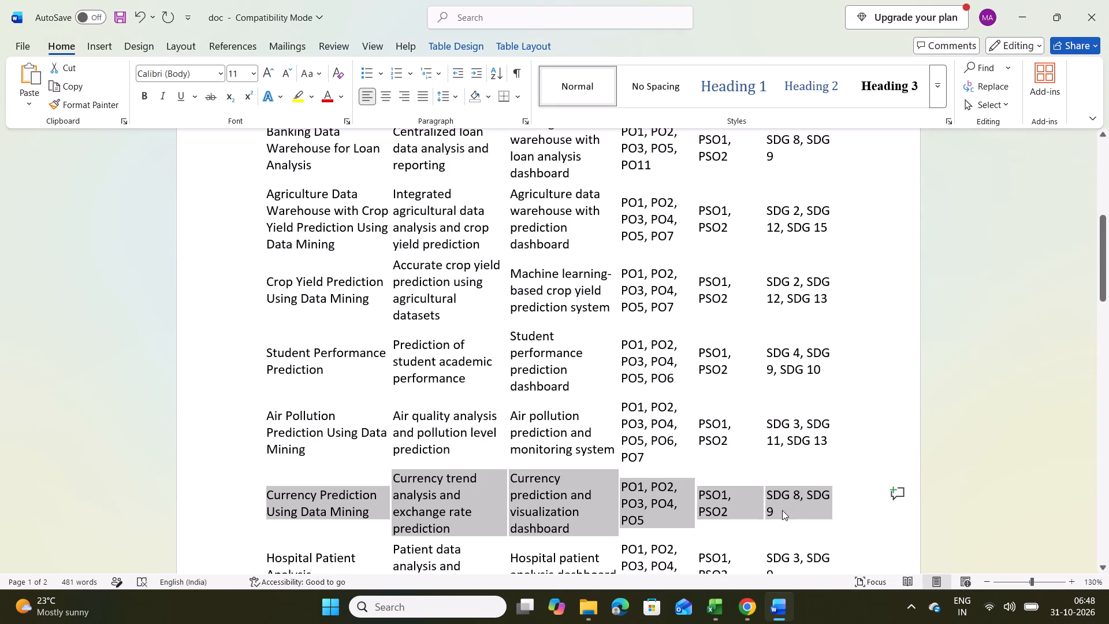
click(712, 606)
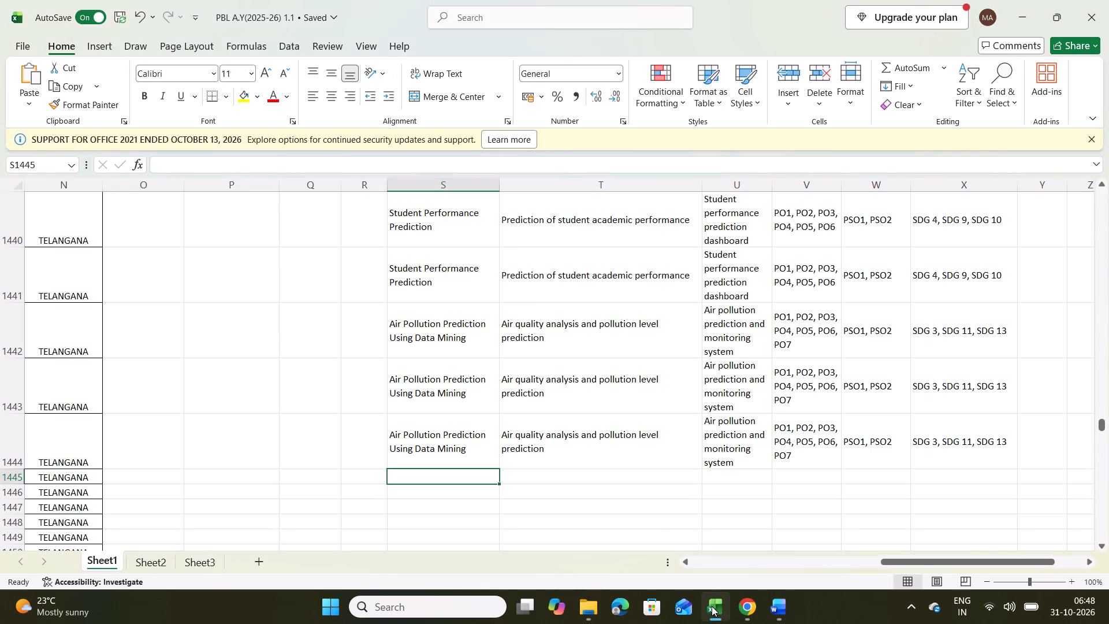
key(ctrl+v)
key(Down)
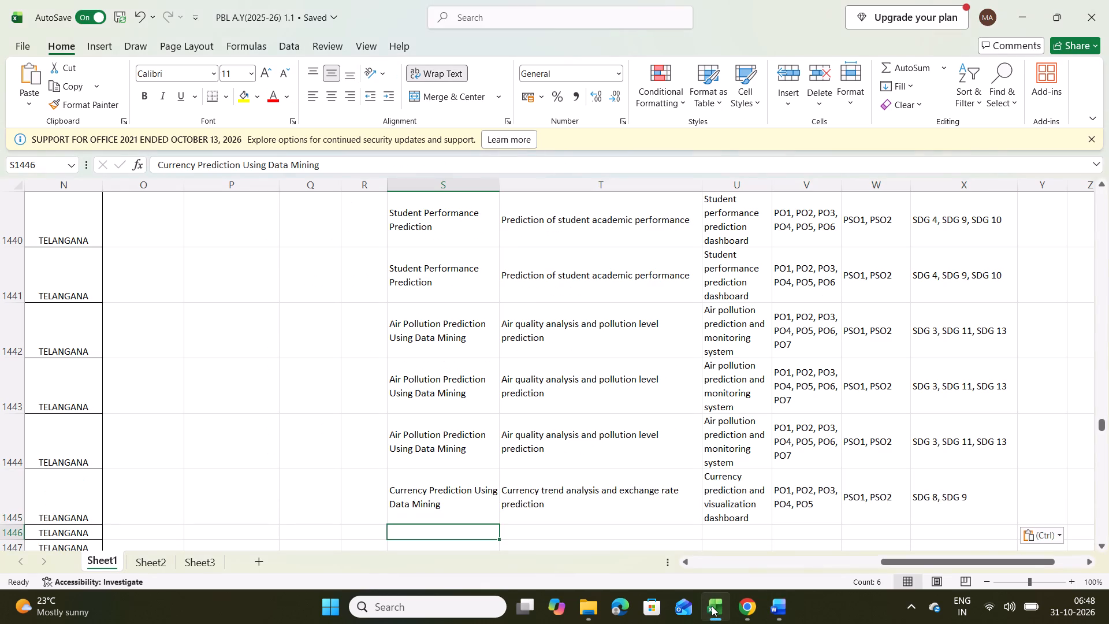
key(ctrl+v)
key(Down)
key(ctrl+v)
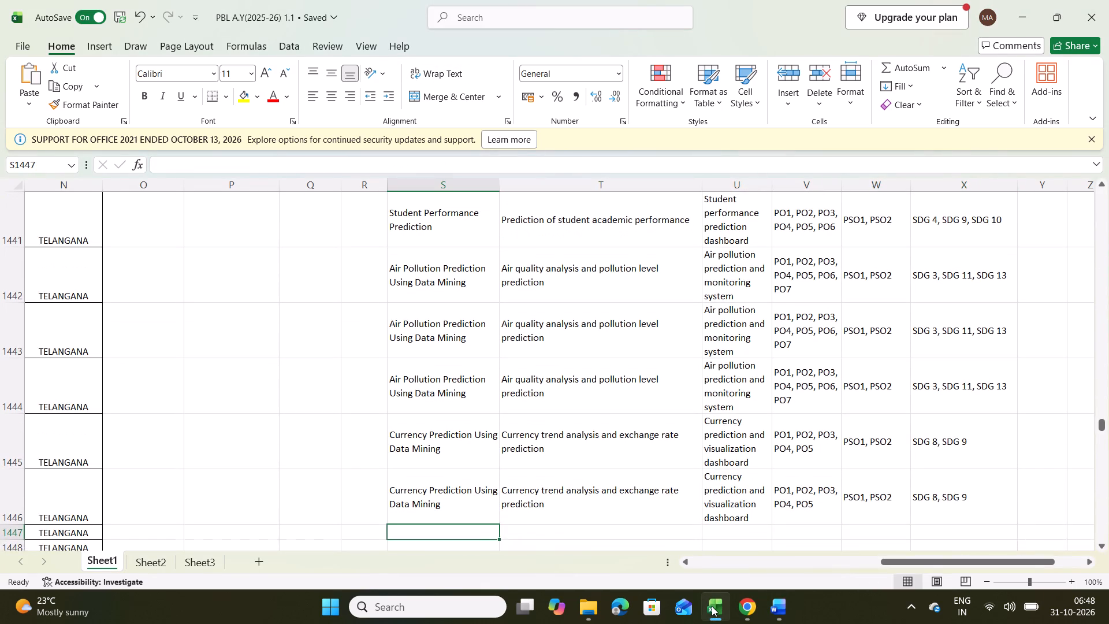
key(Down)
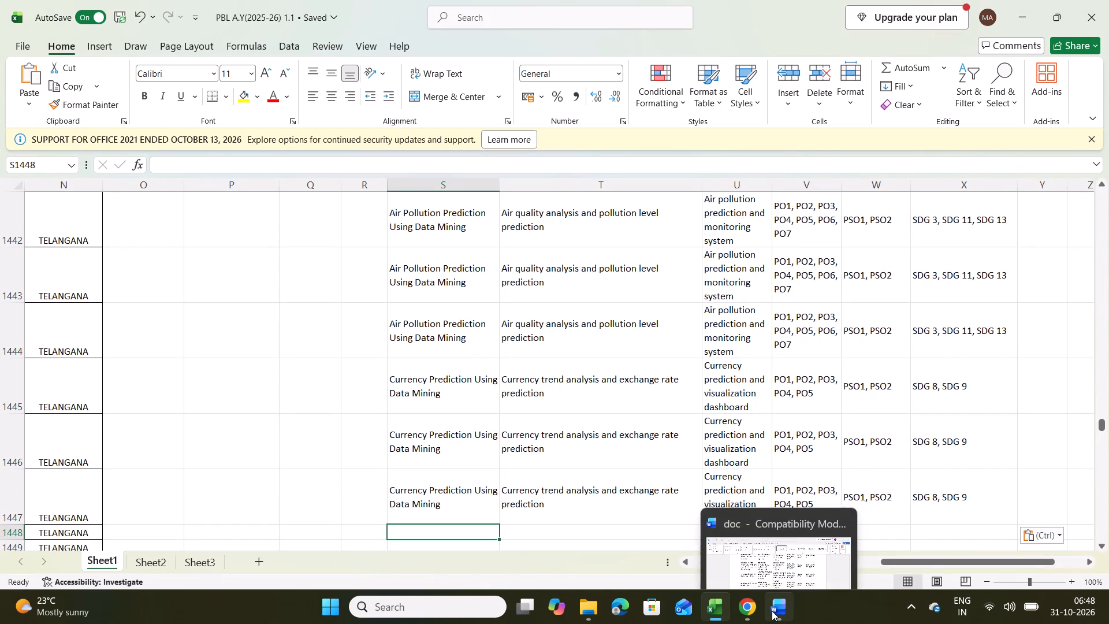
Copy the Hospital Patient Analysis row from the Word table and paste it into Excel rows 1448 through 1450, starting at column S.
click(772, 611)
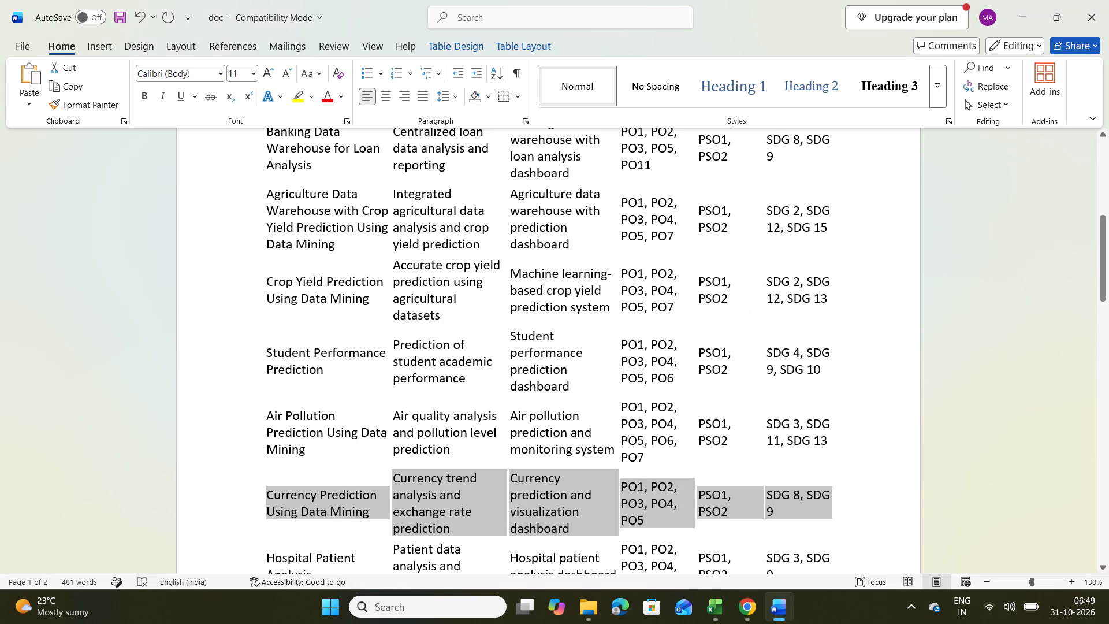
drag(317, 563, 799, 483)
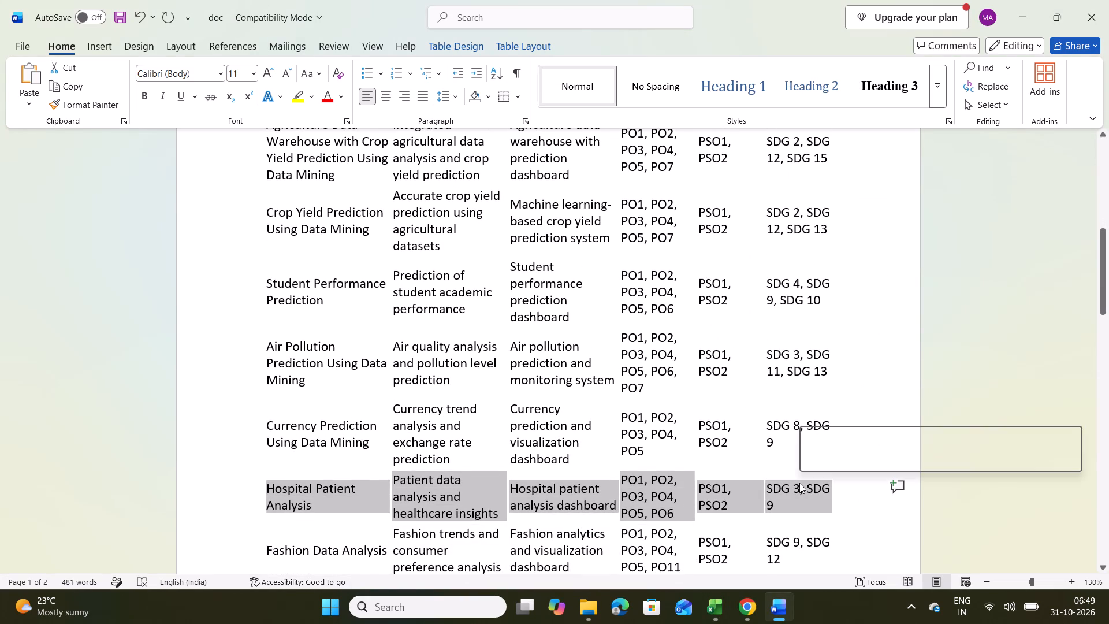
key(ctrl+c)
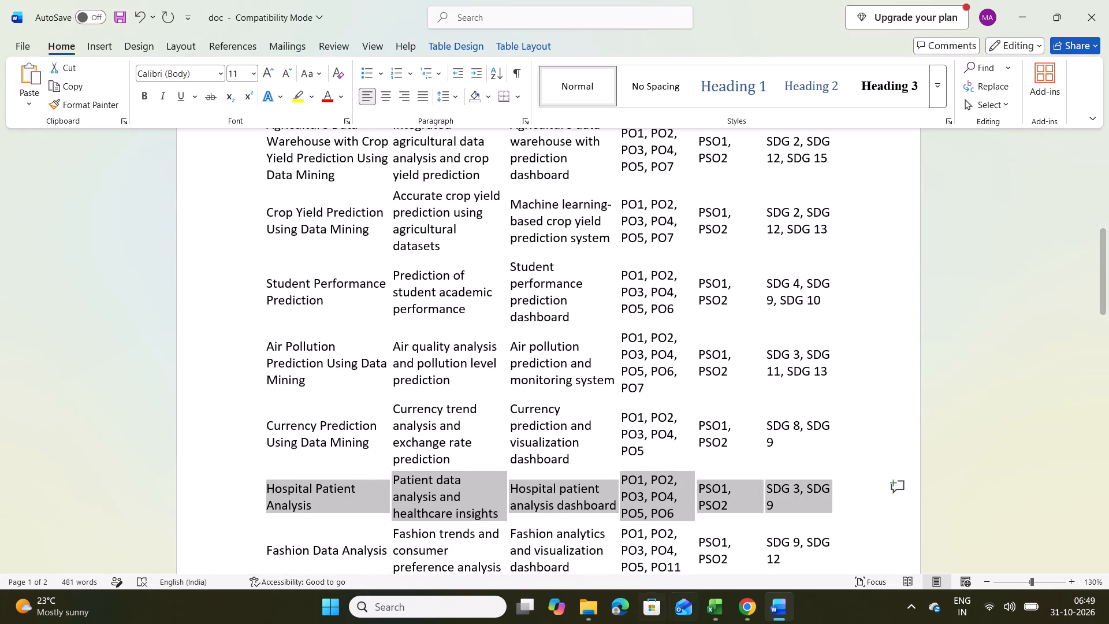
click(717, 607)
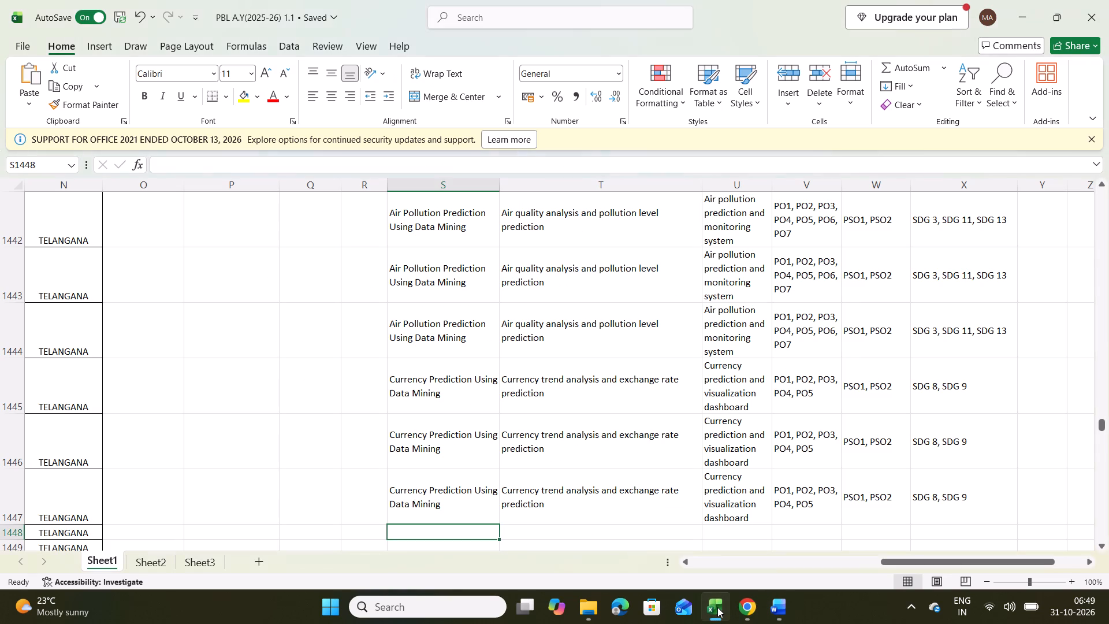
key(ctrl+v)
key(Down)
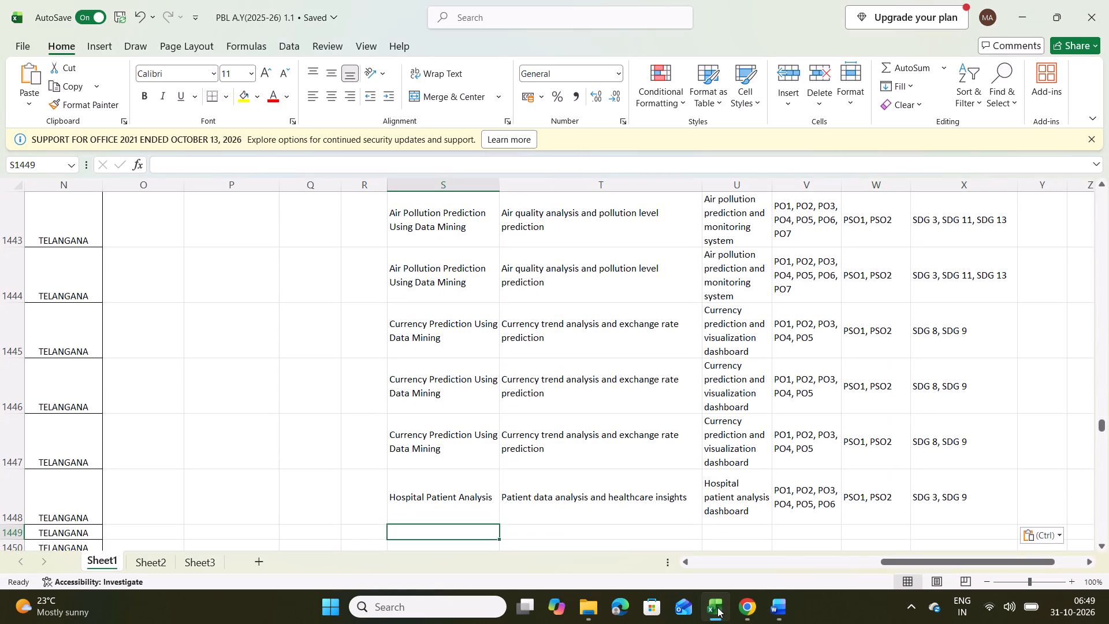
key(ctrl+v)
key(Down)
key(ctrl+v)
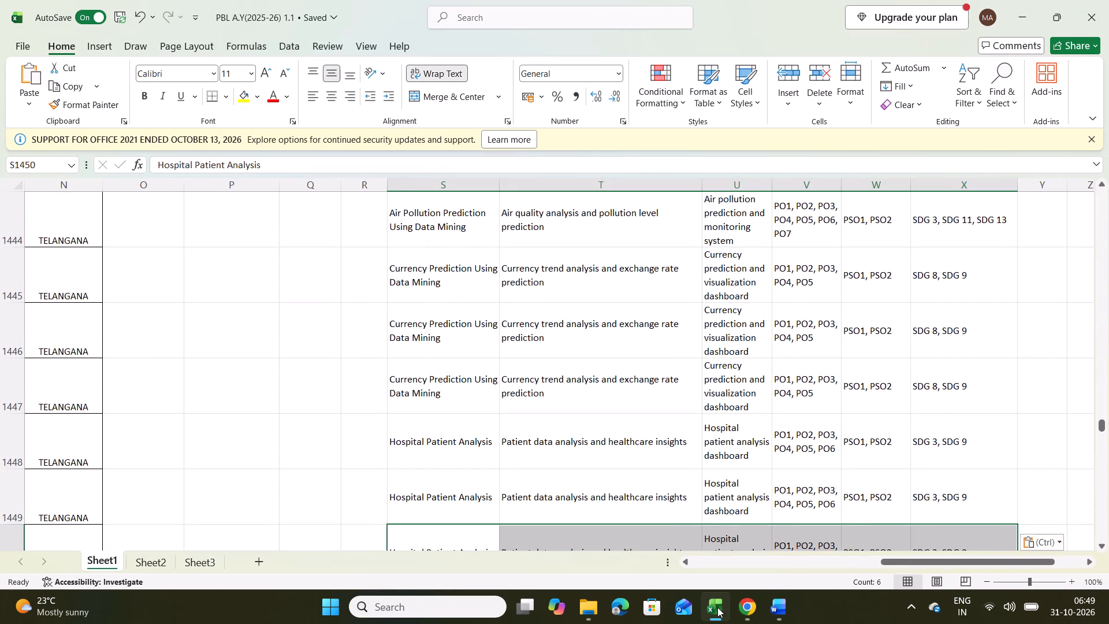
key(Down)
Examine the project titles in column F from row 1451 downward to identify the next group of rows.
key(Down)
key(Down)
key(Down)
key(Down)
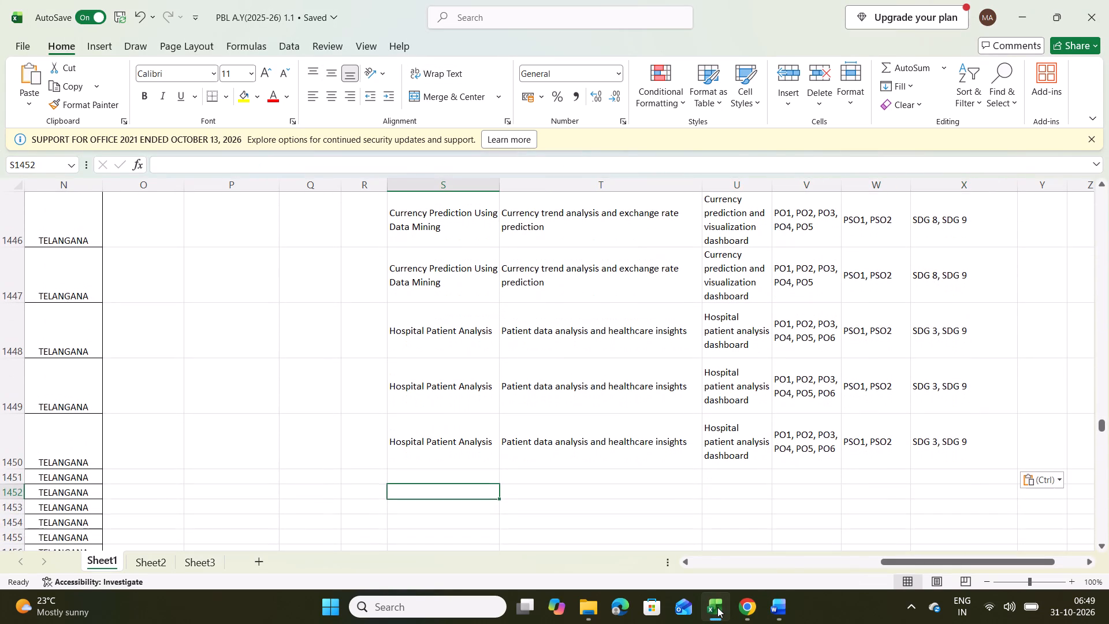
key(Down)
key(Down)
key(Down)
key(Down)
key(Down)
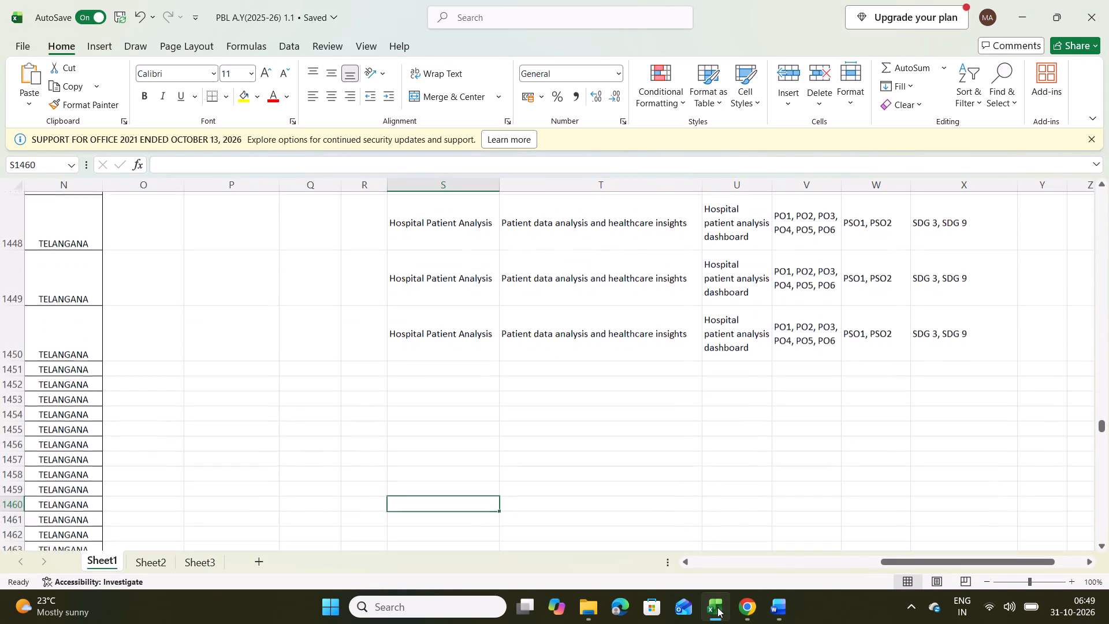
key(Up)
key(Up)
key(Up)
key(Up)
key(Up)
key(Up)
key(Up)
key(Up)
key(Up)
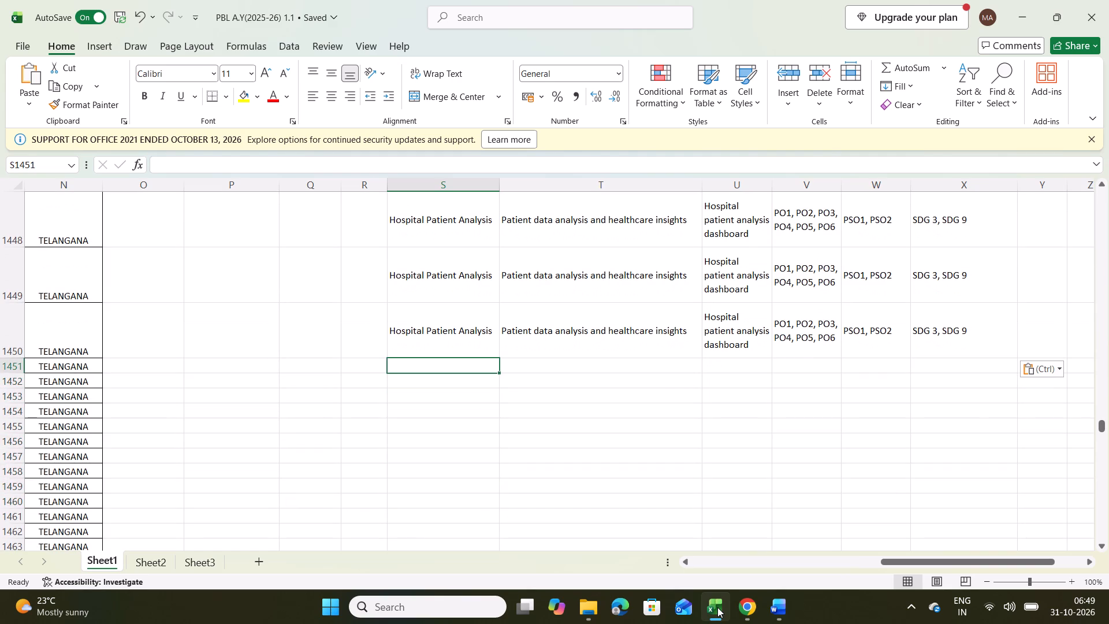
key(Left)
key(Left)
key(Left)
key(Left)
key(Left)
key(Left)
key(Left)
key(Left)
key(Left)
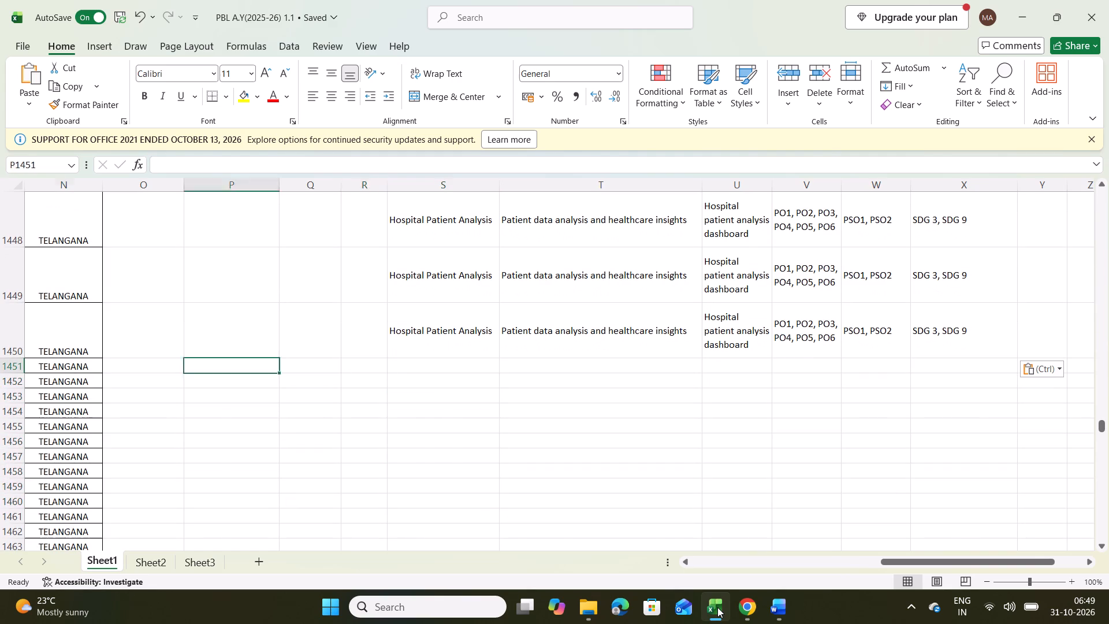
key(Left)
key(Left)
key(Left)
key(Left)
key(Left)
key(Left)
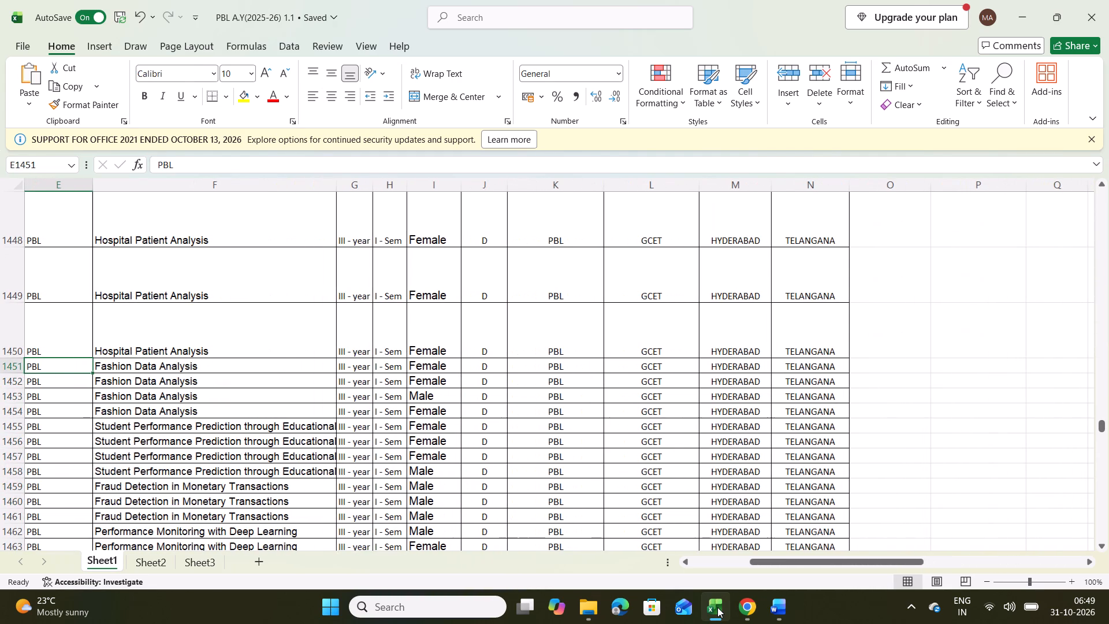
Copy the Fashion Data Analysis row from the Word table and paste it into Excel rows 1451 through 1454, starting at column S.
key(Right)
key(Right)
key(Right)
key(Right)
key(Right)
key(Right)
key(Right)
key(Right)
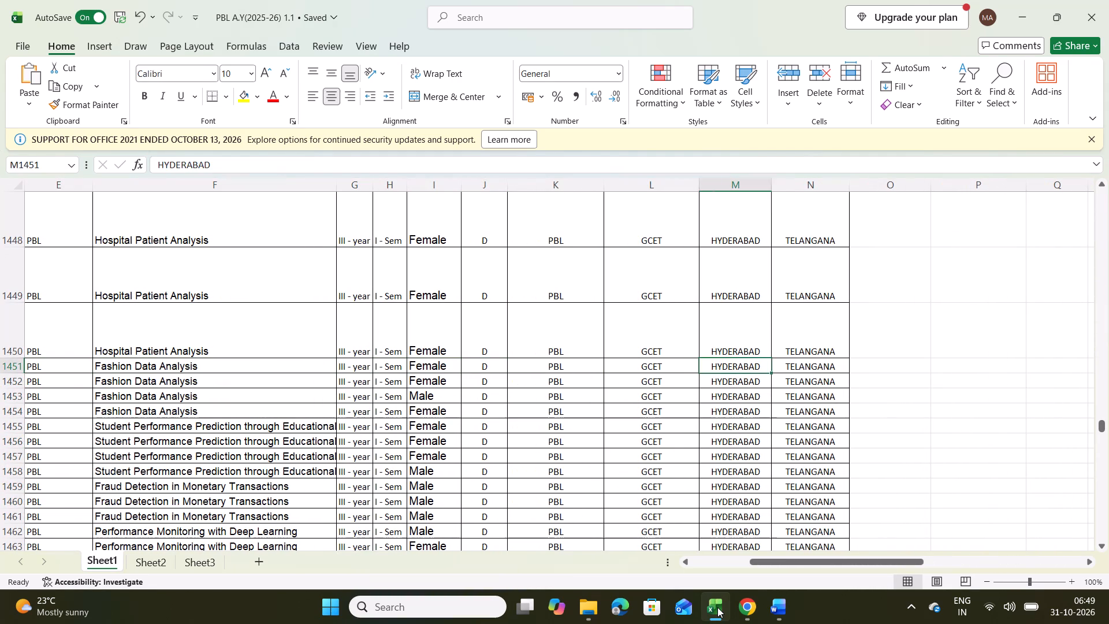
key(Right)
key(Right)
key(Right)
key(Right)
key(Right)
key(Right)
key(Right)
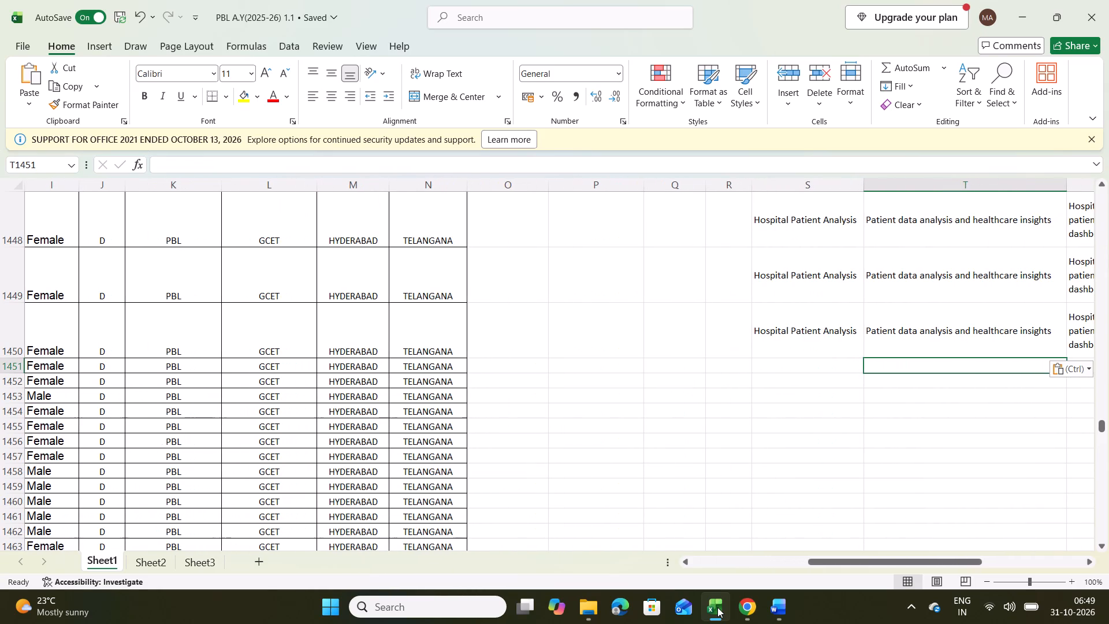
key(Left)
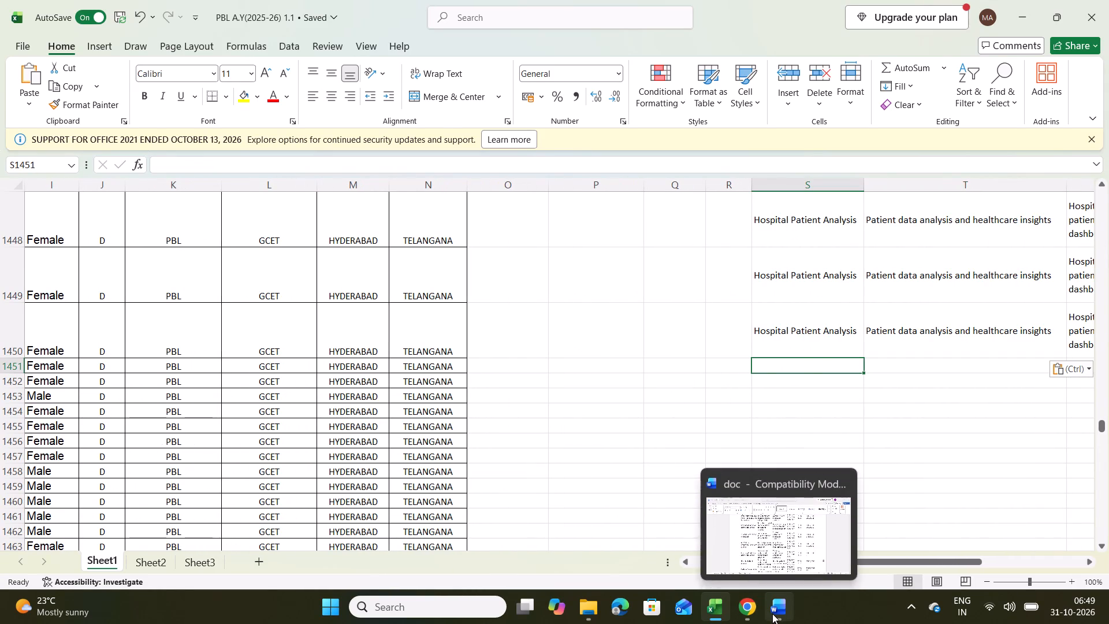
click(772, 614)
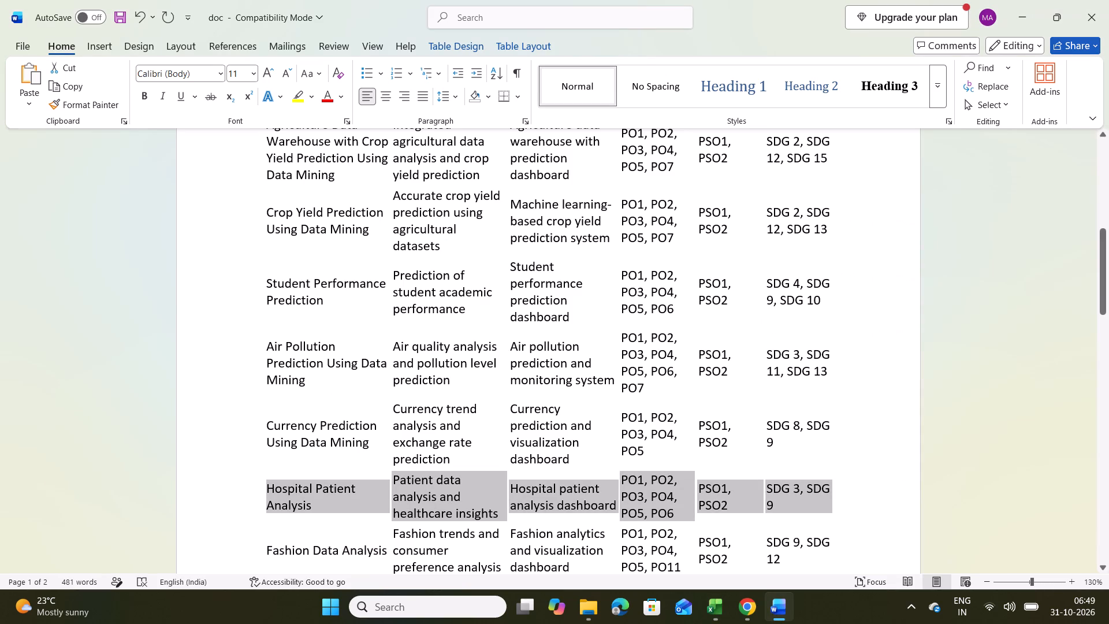
click(363, 549)
drag(363, 549, 642, 559)
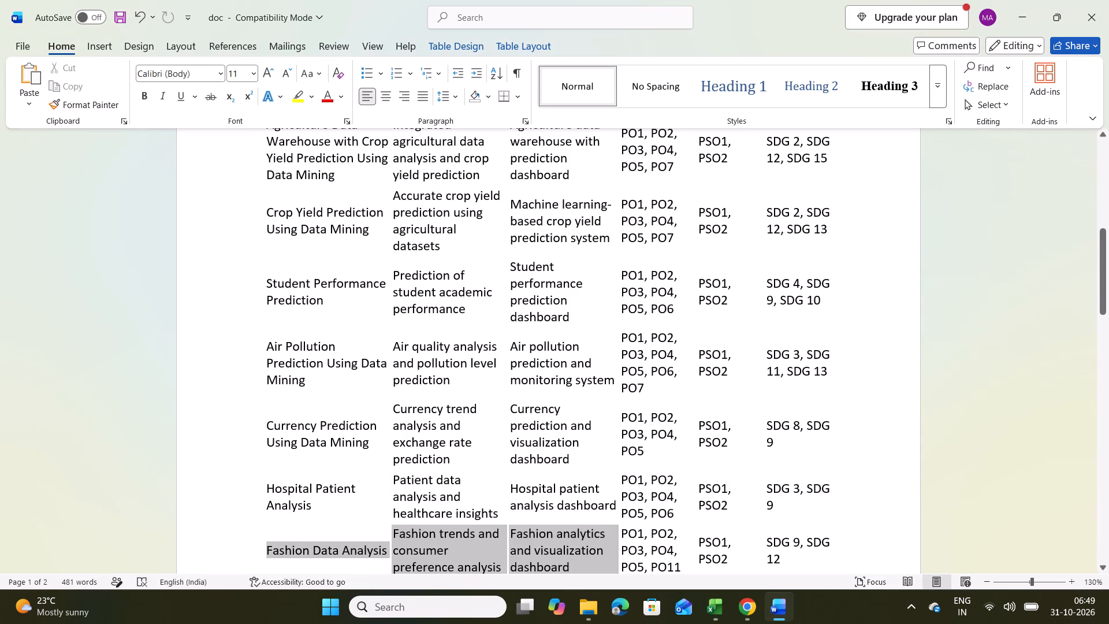
drag(642, 559, 818, 561)
key(ctrl+c)
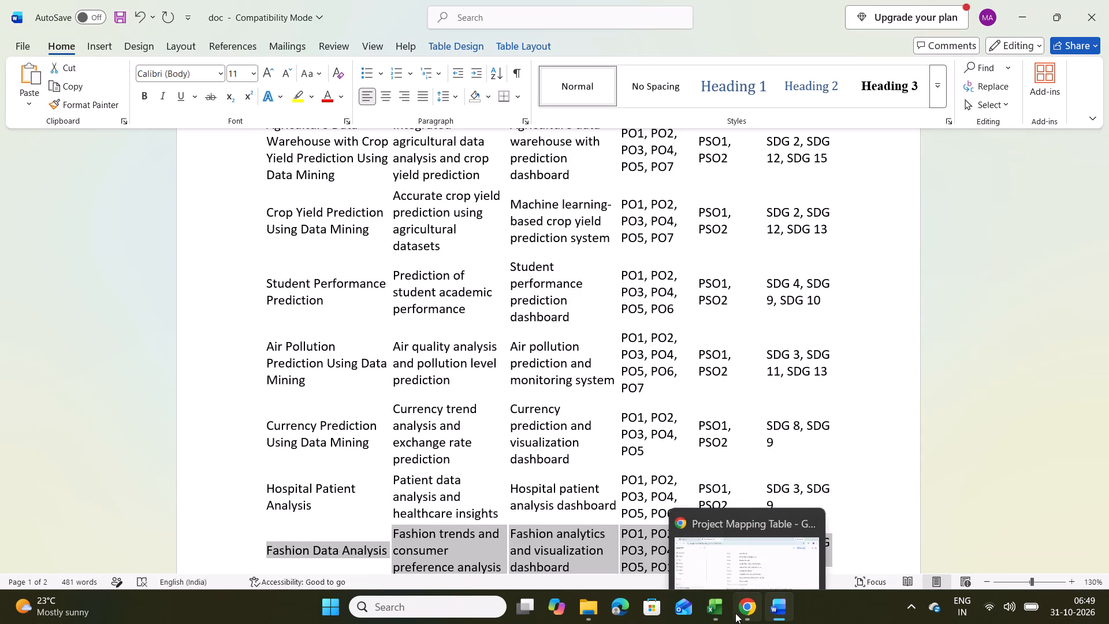
click(720, 612)
key(ctrl+v)
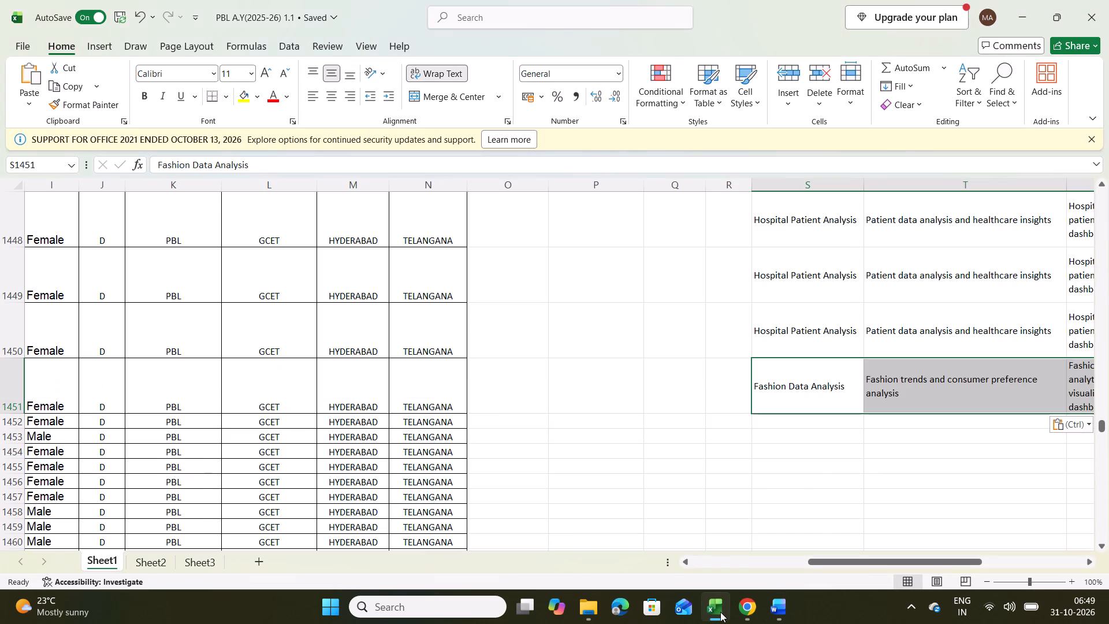
key(Down)
key(ctrl+v)
key(Down)
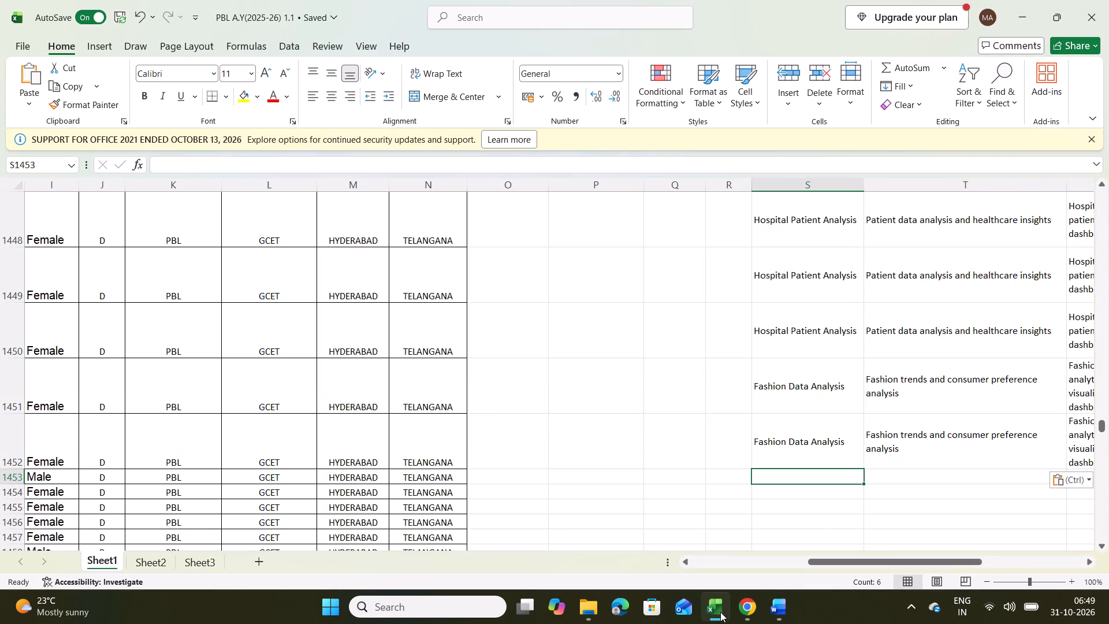
key(ctrl+v)
key(Down)
key(ctrl+v)
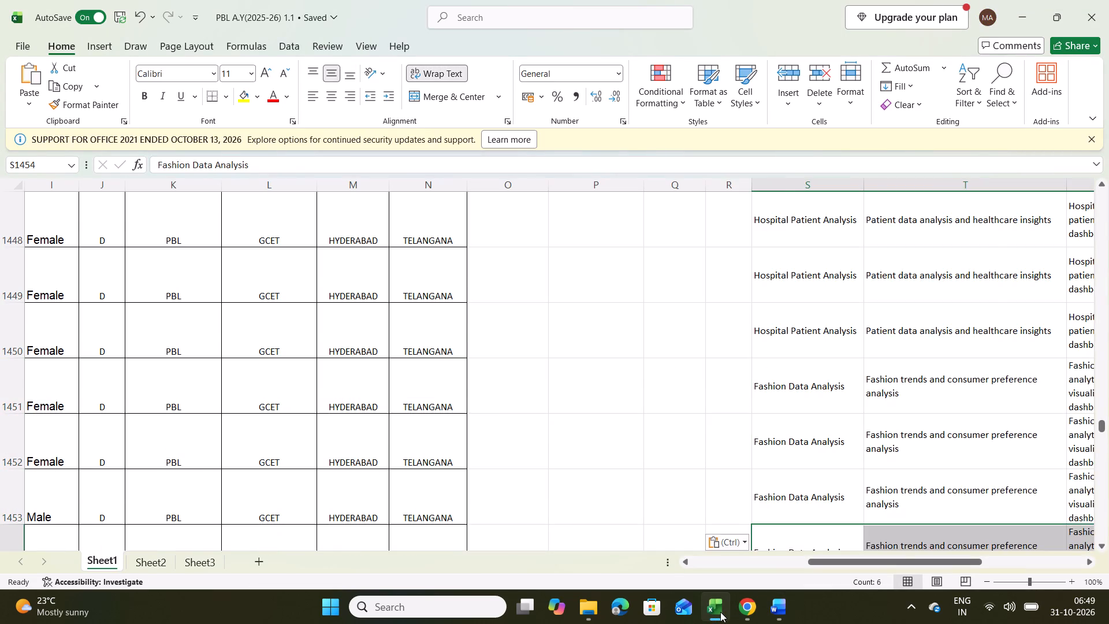
Examine the rows below 1454 and their project titles in column F to identify the next title group, starting at row 1455.
key(Down)
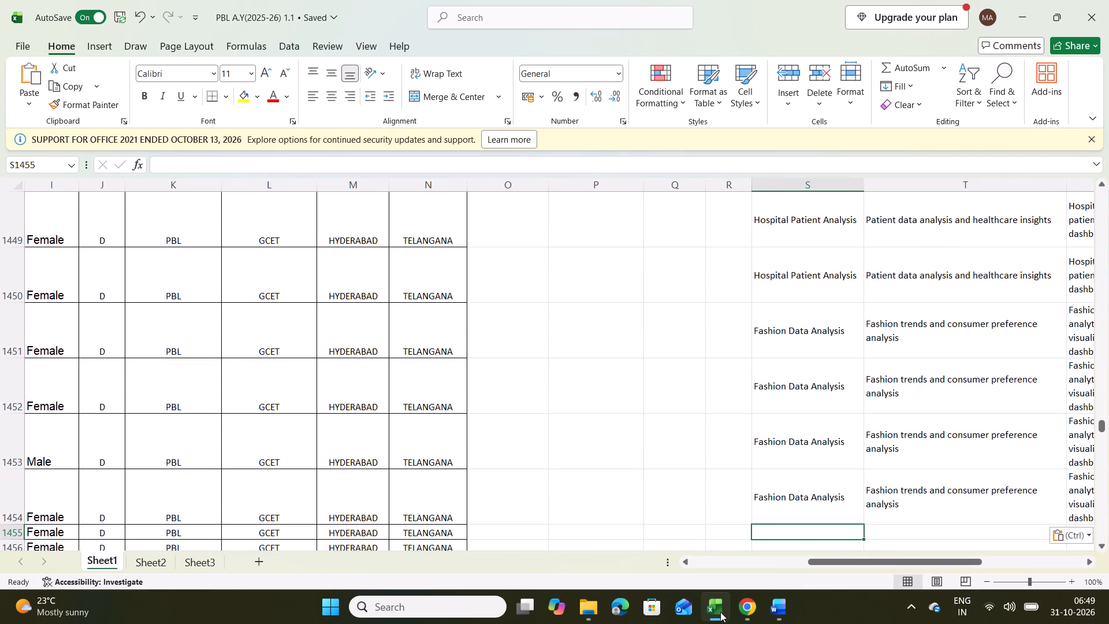
key(Down)
key(Down)
key(Down)
key(Down)
key(Down)
key(Down)
key(Down)
key(Down)
key(Down)
key(Down)
key(Down)
key(Down)
key(Down)
key(Up)
key(Up)
key(Up)
key(Up)
key(Up)
key(Up)
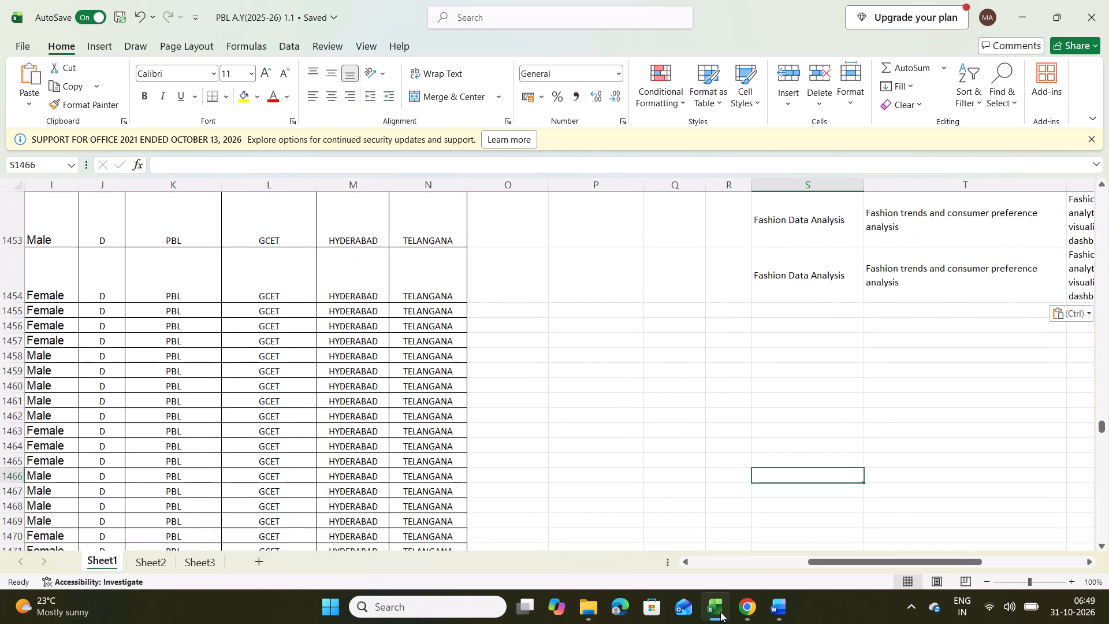
key(Up)
key(Up)
key(Up)
key(Up)
key(Up)
key(Up)
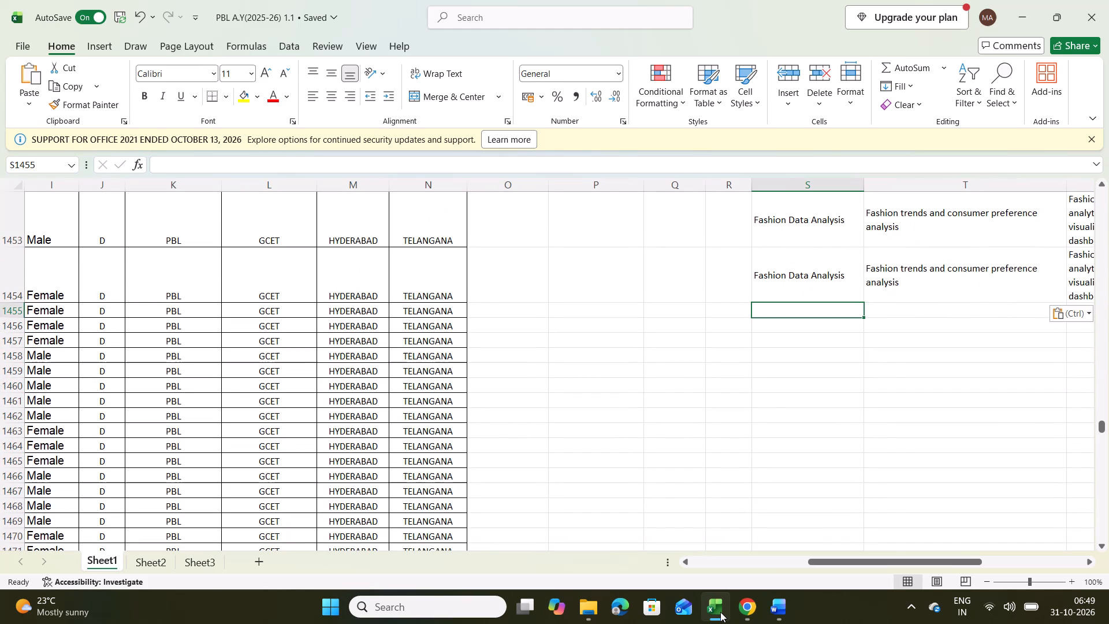
key(Left)
key(Left)
key(Left)
key(Left)
key(Left)
key(Left)
key(Left)
key(Left)
key(Left)
key(Left)
key(Left)
key(Left)
key(Left)
key(Left)
key(Left)
key(Left)
key(Left)
key(Left)
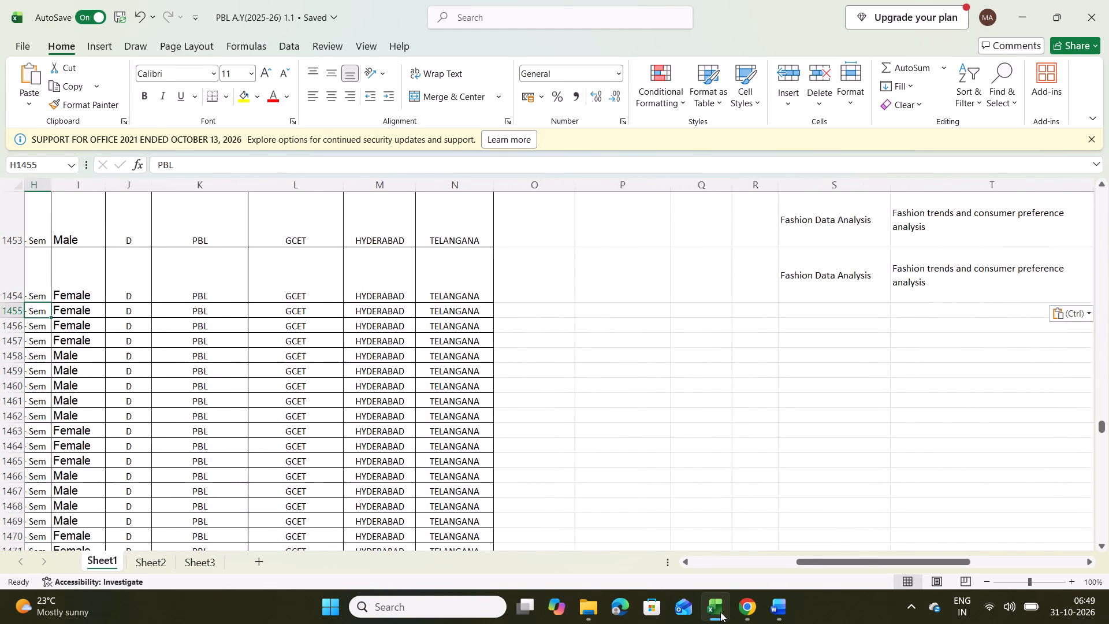
key(Left)
key(Left)
key(Left)
key(Left)
key(Left)
key(Left)
key(Left)
key(Left)
key(Left)
key(Left)
key(Left)
key(Left)
key(Left)
key(Left)
key(Right)
key(Right)
key(Right)
key(Right)
key(Right)
key(Right)
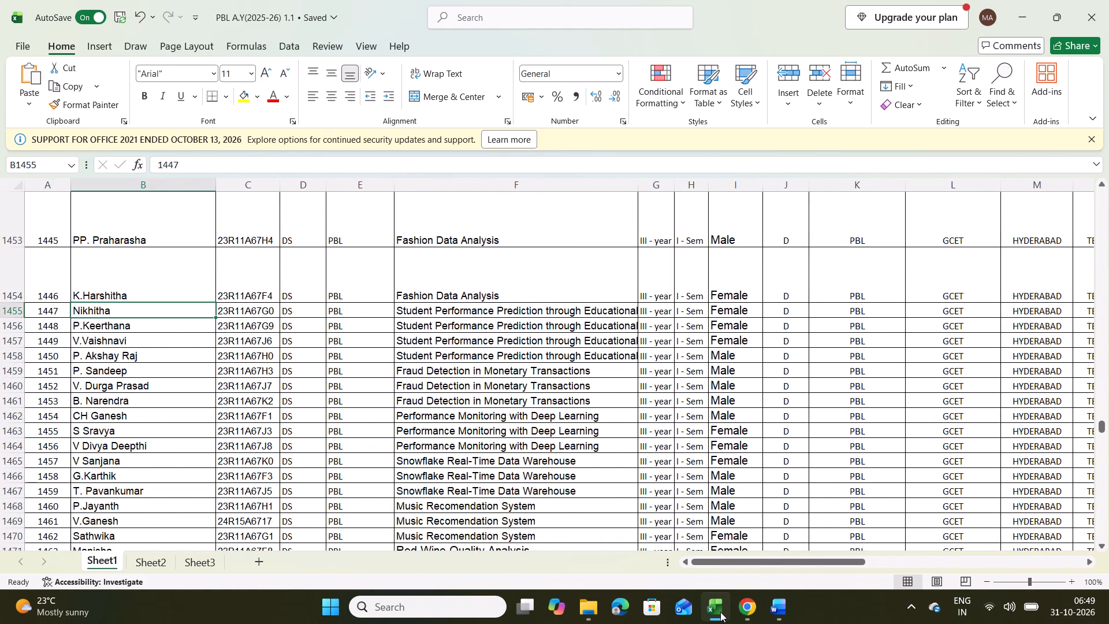
key(Left)
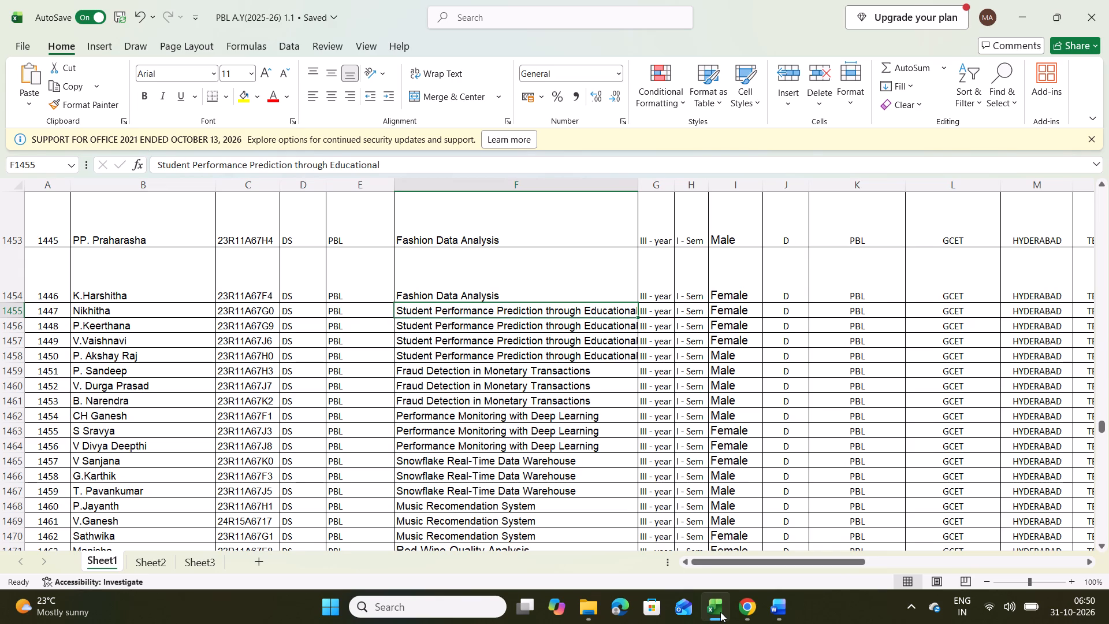
Copy the project titles in column F, rows 1455 through 1536, and paste them into the ChatGPT message box in Chrome.
key(shift+Down)
key(shift+Down)
key(shift+Down)
key(shift+Down)
key(shift+Down)
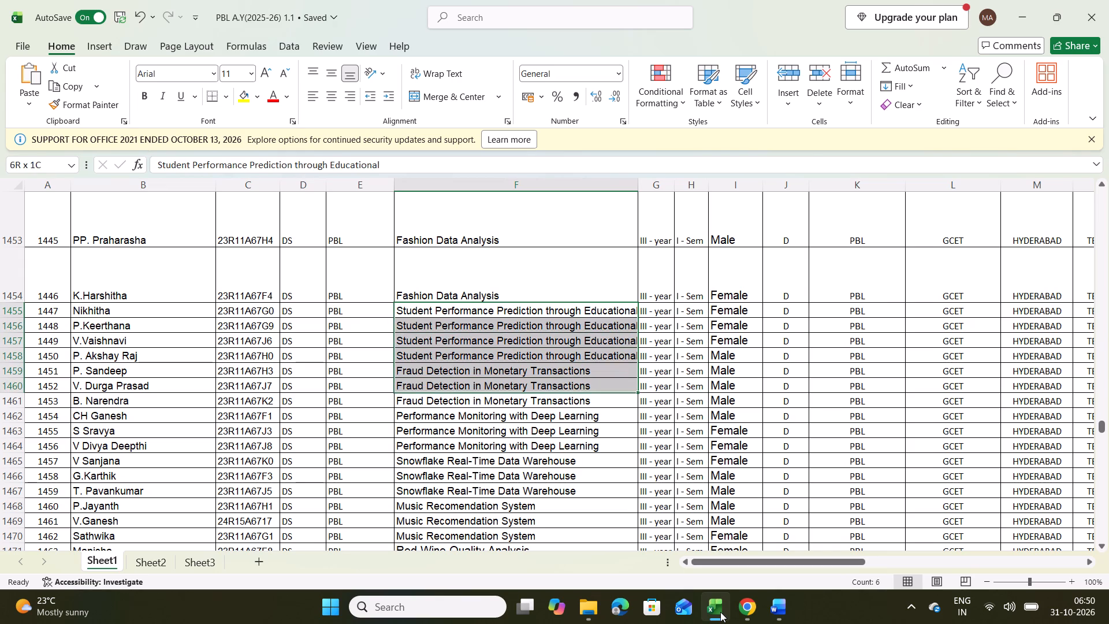
key(shift+Down)
key(shift+Down)
key(shift+Down)
key(shift+Down)
key(shift+Down)
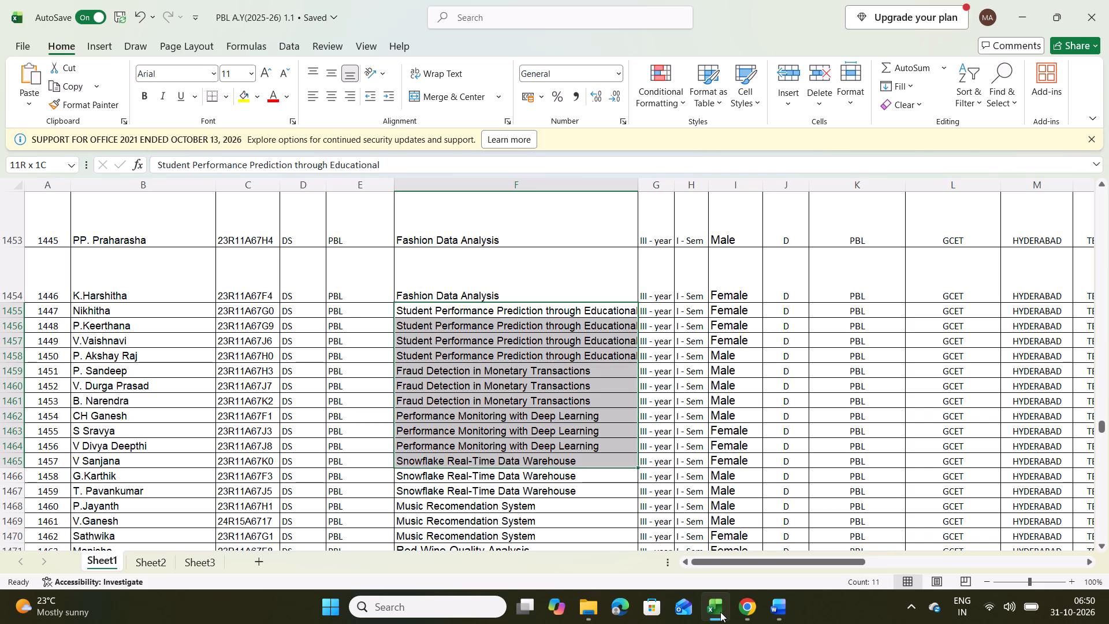
key(shift+Down)
key(shift+Down)
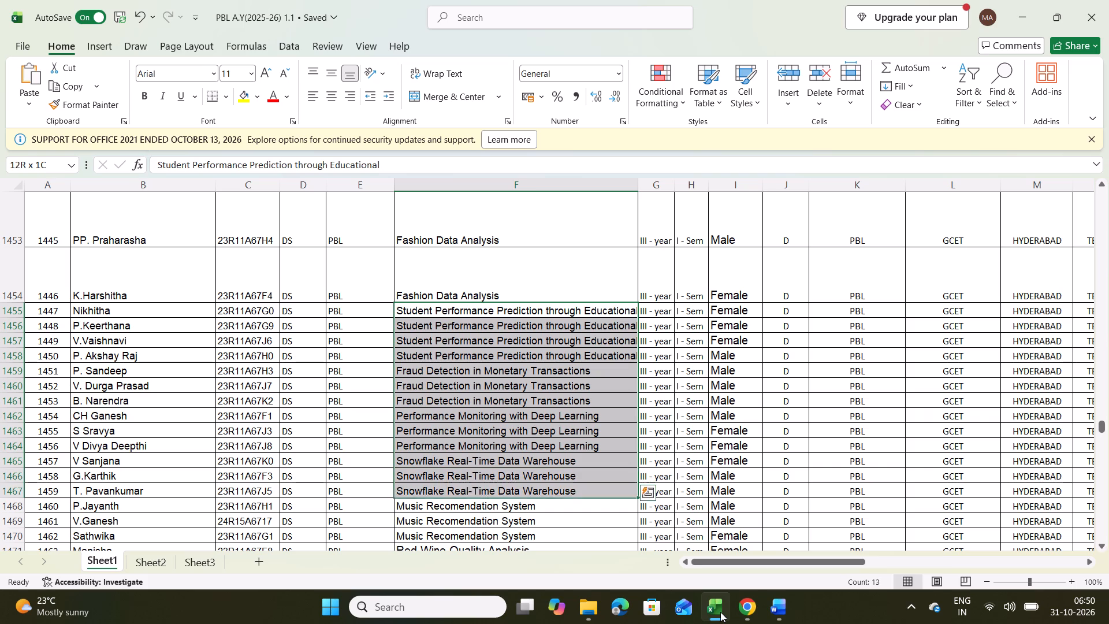
key(shift+Down)
key(shift+Down)
key(shift+Down)
key(shift+Down)
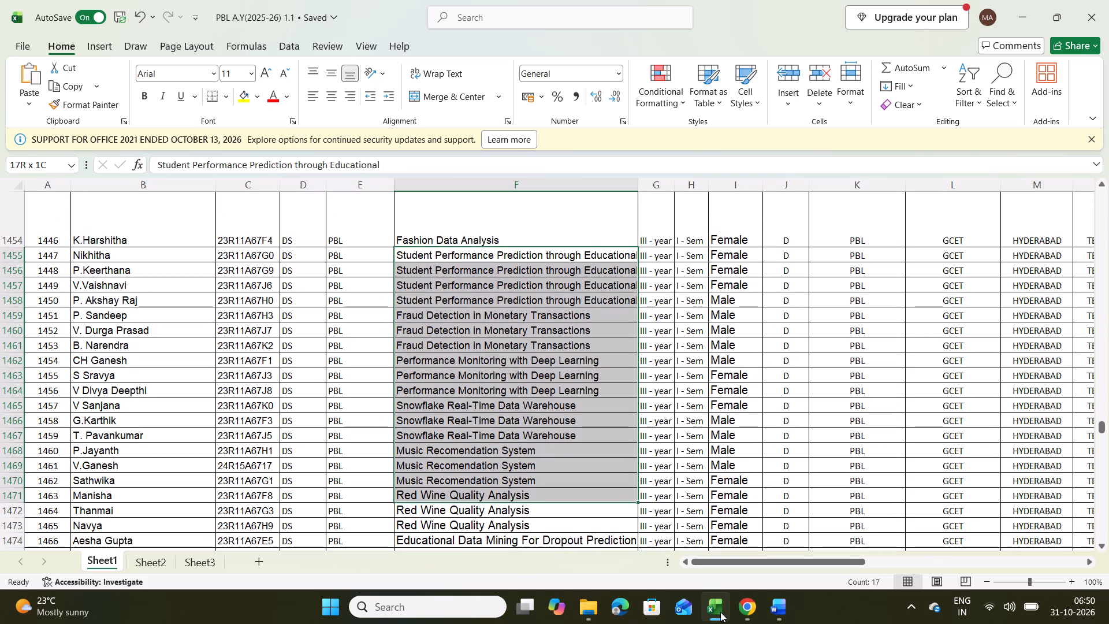
key(shift+Down)
key(shift+Down)
key(shift+Down)
key(shift+Down)
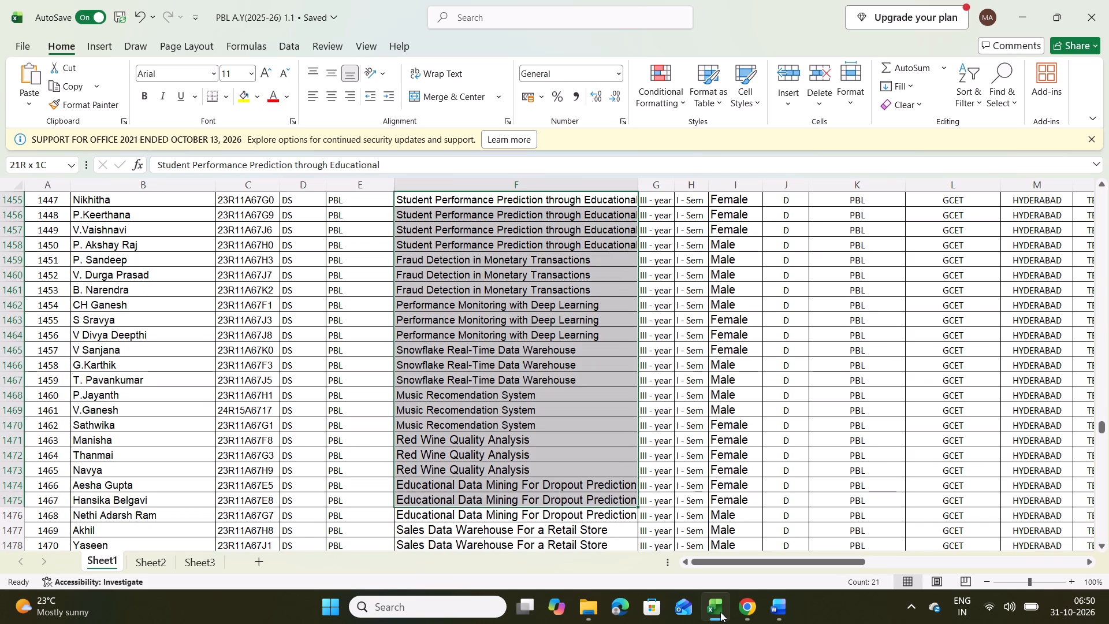
key(shift+Down)
key(shift+Down)
key(shift+Down)
key(shift+Down)
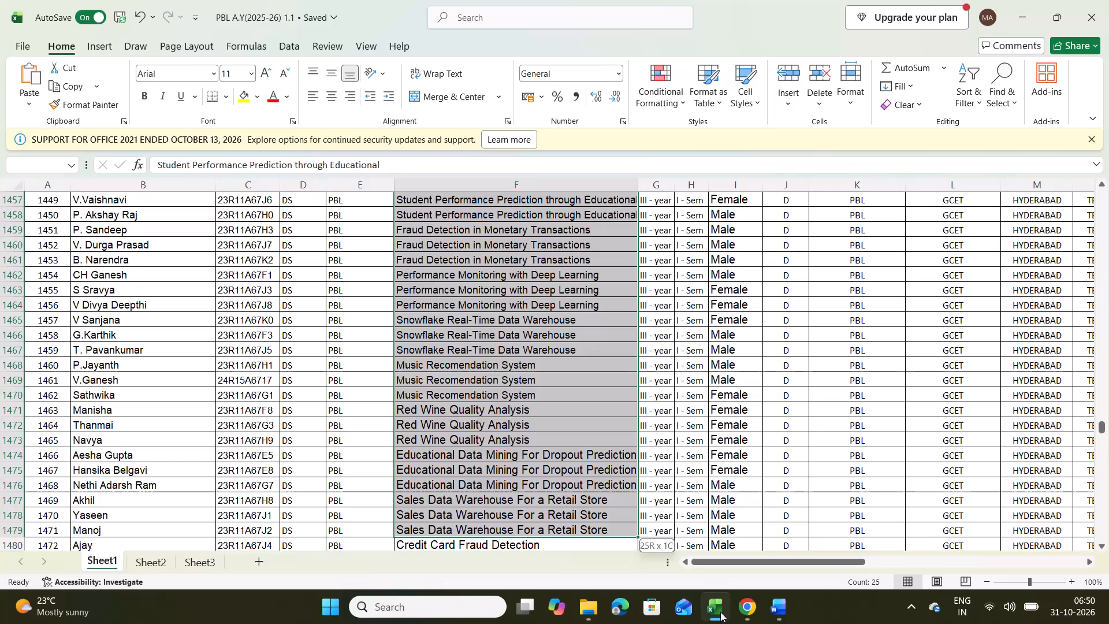
key(shift+Down)
key(shift+Down)
key(shift+Down)
key(shift+Down)
key(shift+Down)
key(shift+Down)
key(shift+Down)
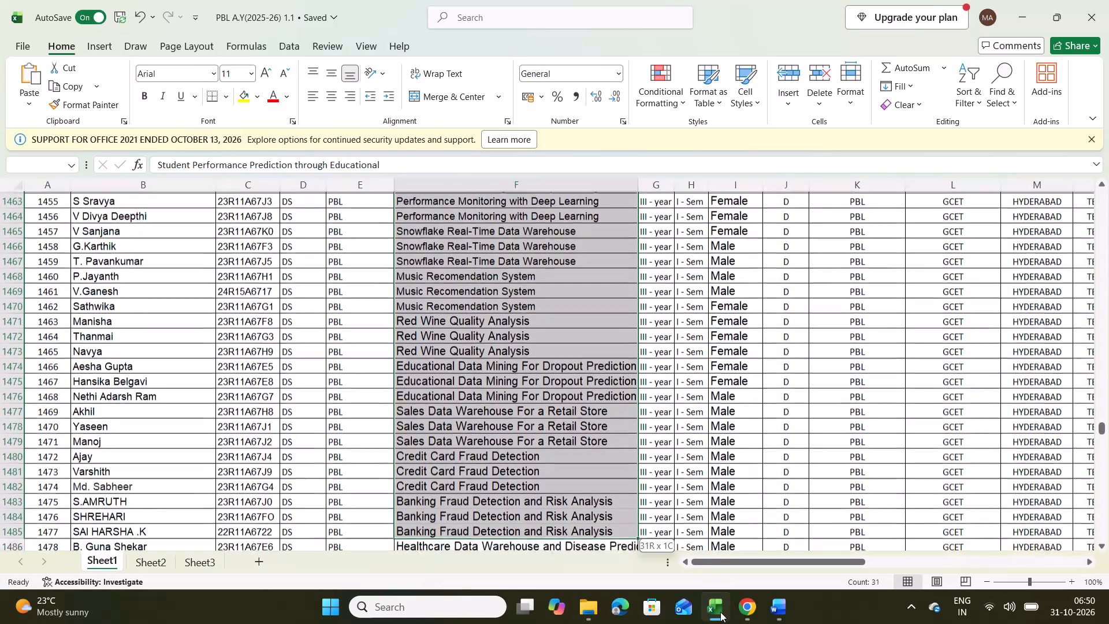
key(shift+Down)
key(shift+Down)
key(shift+Down)
key(shift+Down)
key(shift+Down)
key(shift+Down)
key(shift+Down)
key(shift+Down)
key(shift+Down)
key(shift+Down)
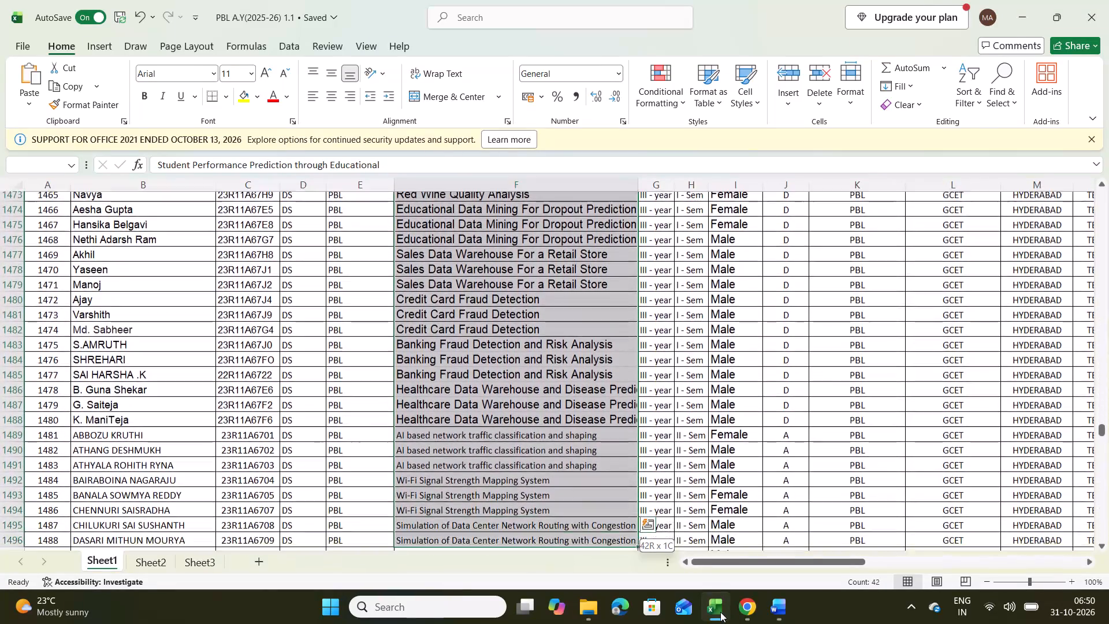
key(shift+Down)
key(shift+Down)
key(shift+Down)
key(shift+Down)
key(shift+Down)
key(shift+Down)
key(shift+Down)
key(shift+Down)
key(shift+Down)
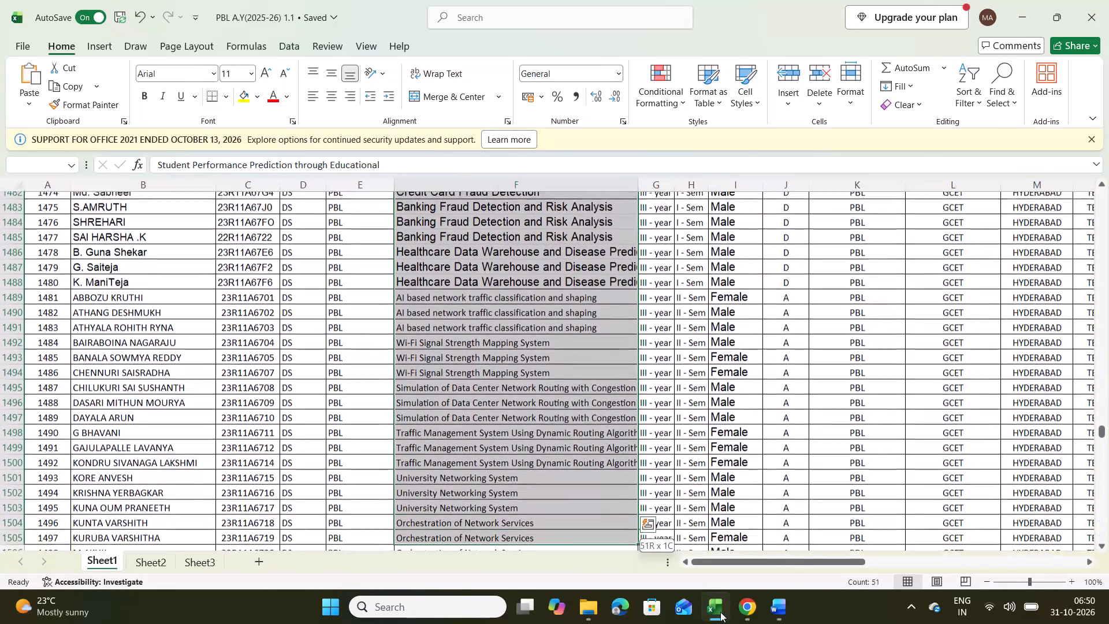
key(shift+Down)
key(shift+Down)
key(shift+Down)
key(shift+Down)
key(shift+Down)
key(shift+Down)
key(shift+Down)
key(shift+Down)
key(shift+Down)
key(shift+Down)
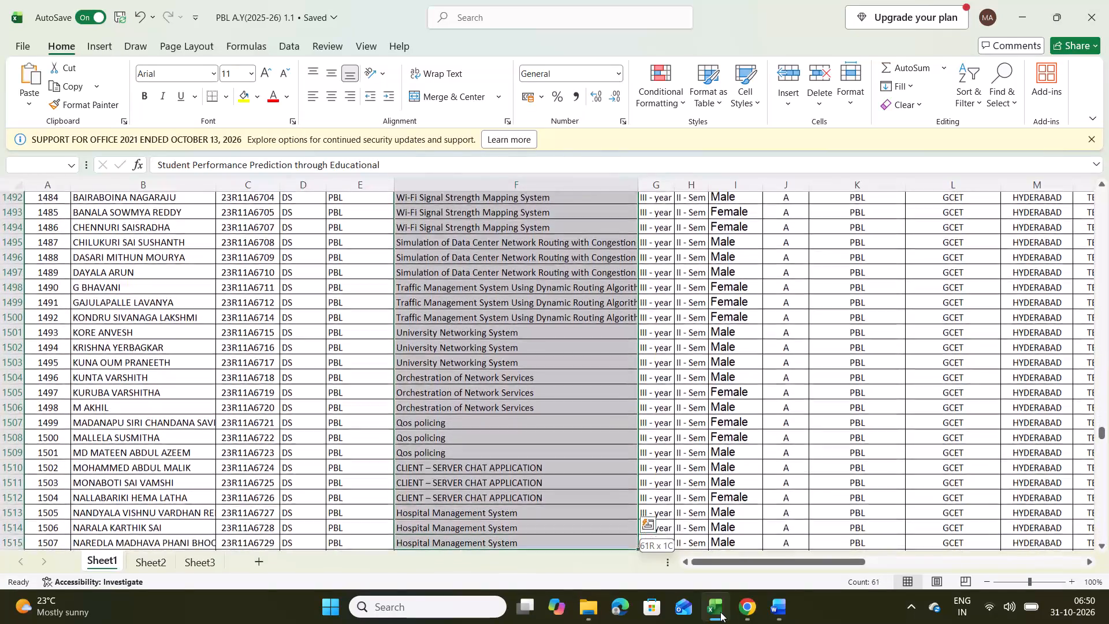
key(shift+Down)
key(shift+Down)
key(shift+Down)
key(shift+Down)
key(shift+Down)
key(shift+Down)
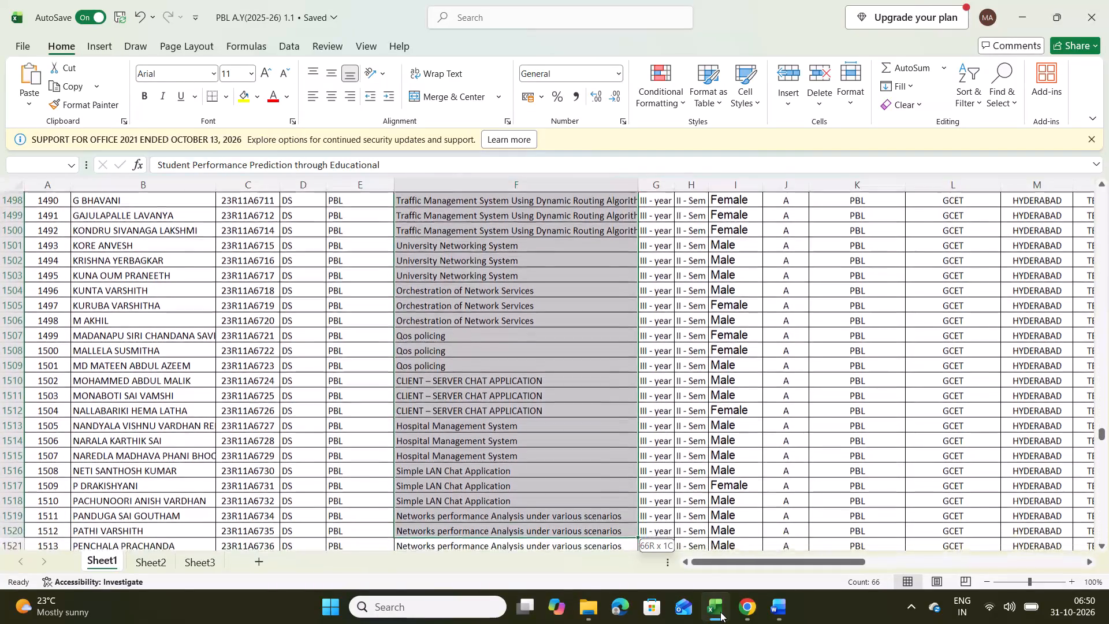
key(shift+Down)
key(shift+Down)
key(shift+Down)
key(shift+Down)
key(shift+Down)
key(shift+Down)
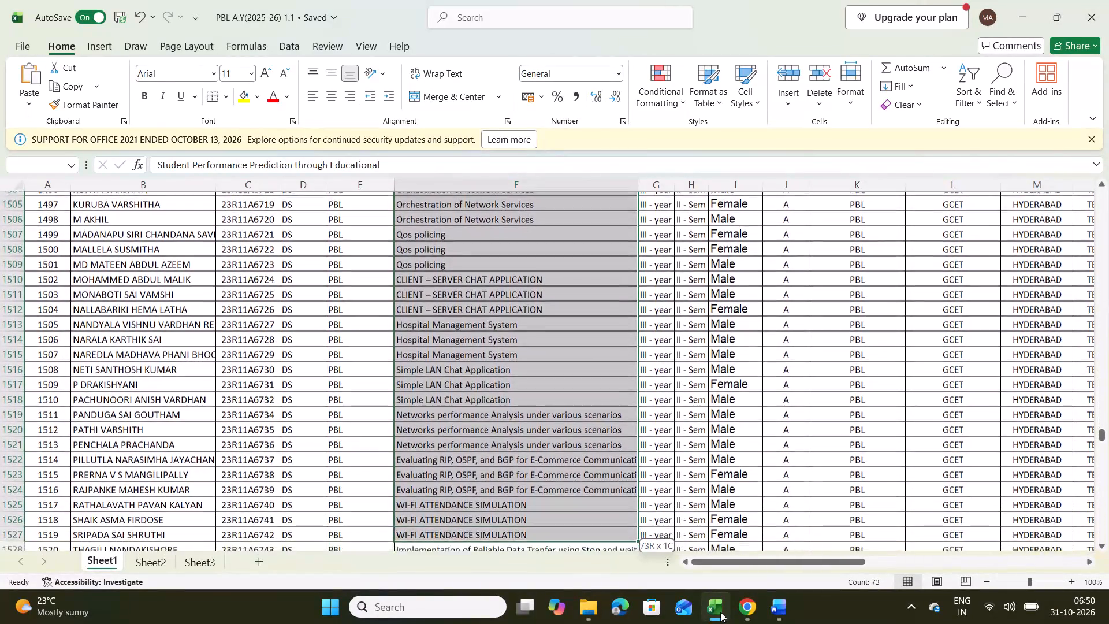
key(shift+Down)
key(shift+Down)
key(shift+Down)
key(shift+Down)
key(shift+Down)
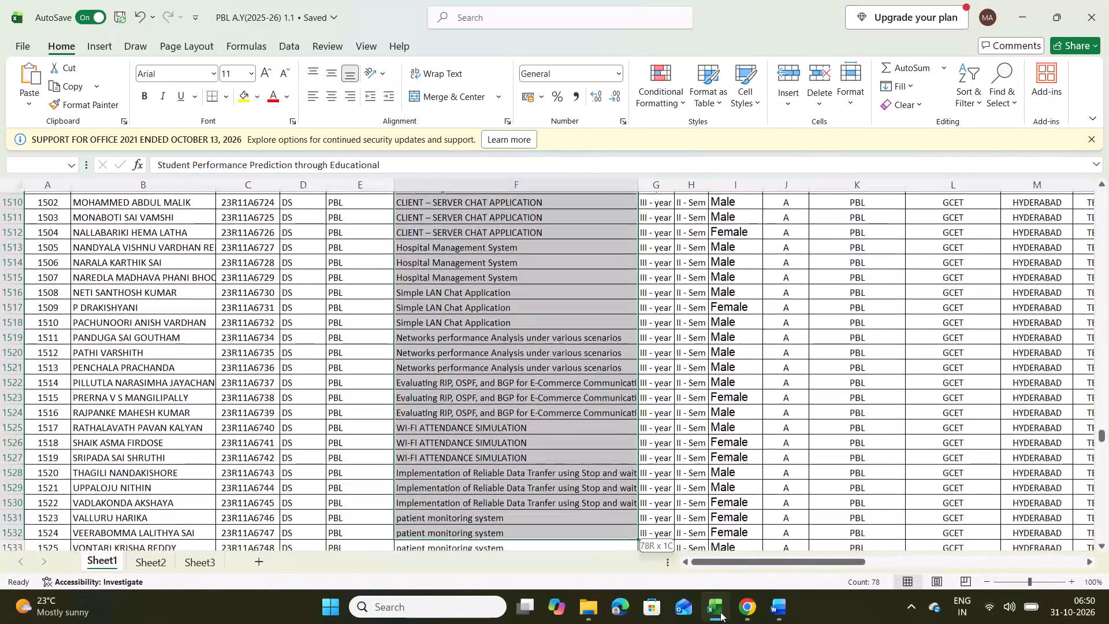
key(shift+Down)
key(shift+Down)
key(shift+Down)
key(shift+Down)
key(shift+Down)
key(shift+Down)
key(shift+Down)
key(shift+Down)
key(shift+Down)
key(shift+Down)
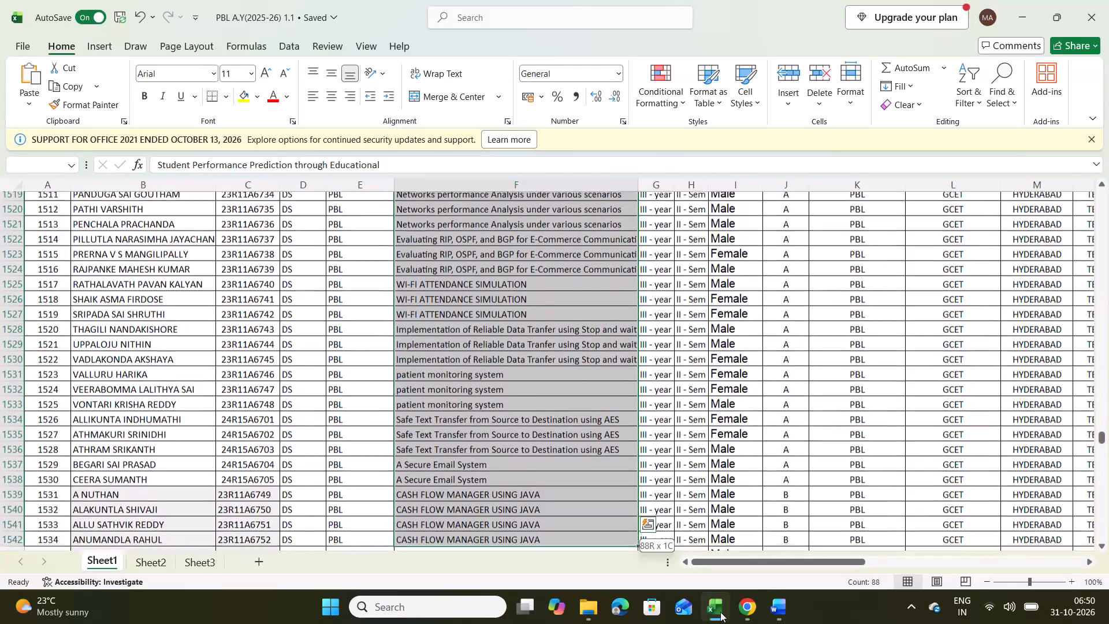
key(shift+Down)
key(shift+Up)
key(shift+Up)
key(shift+Up)
key(shift+Up)
key(shift+Up)
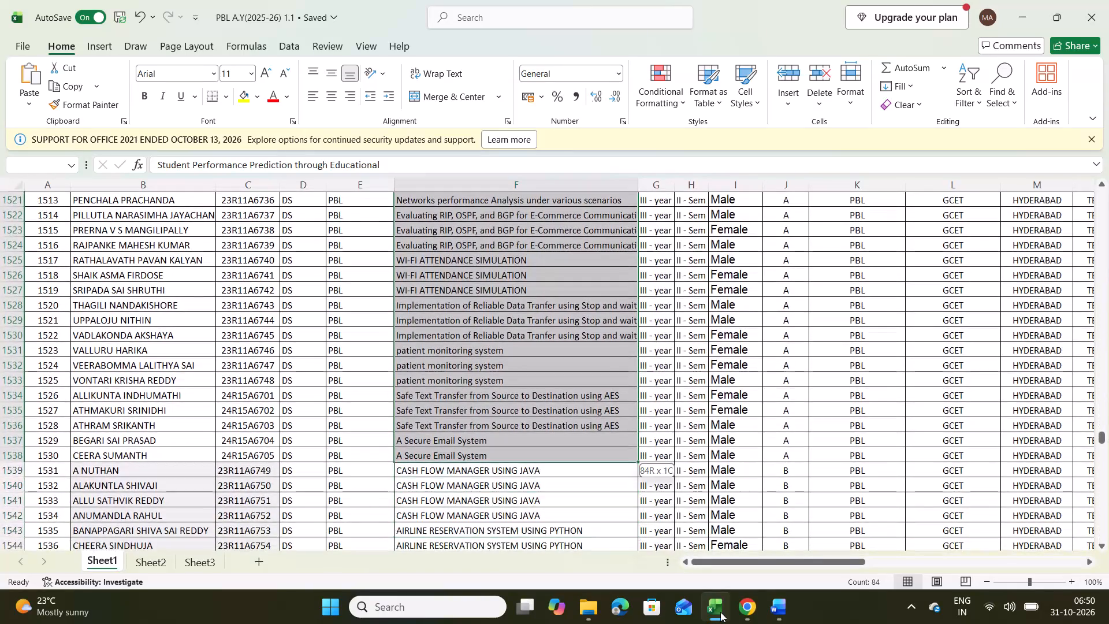
key(shift+Up)
key(shift+Up)
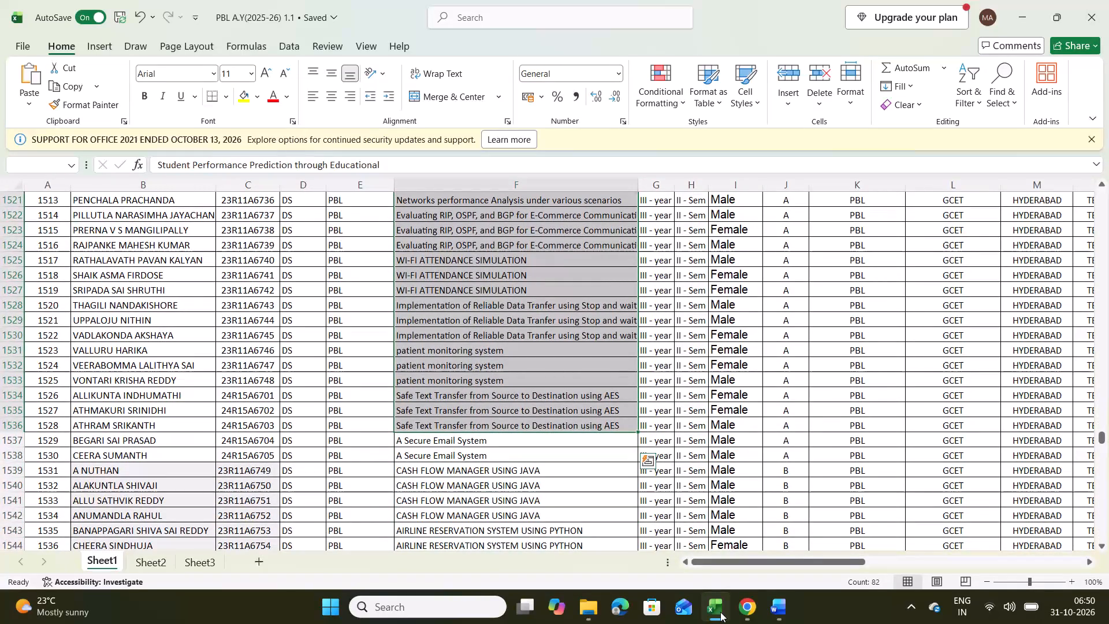
key(ctrl+c)
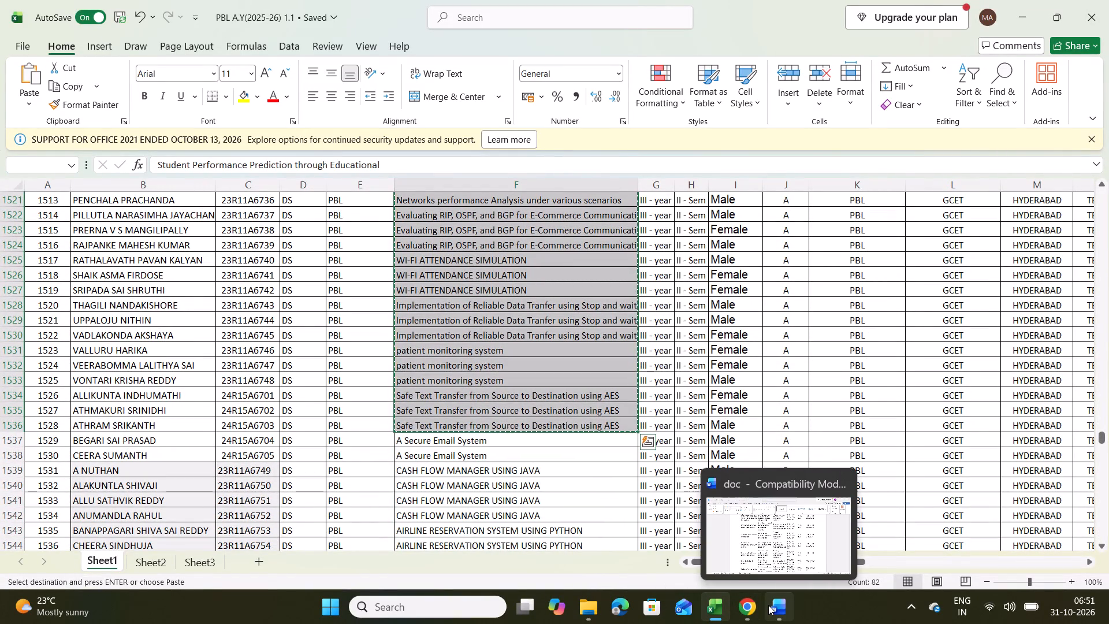
click(749, 606)
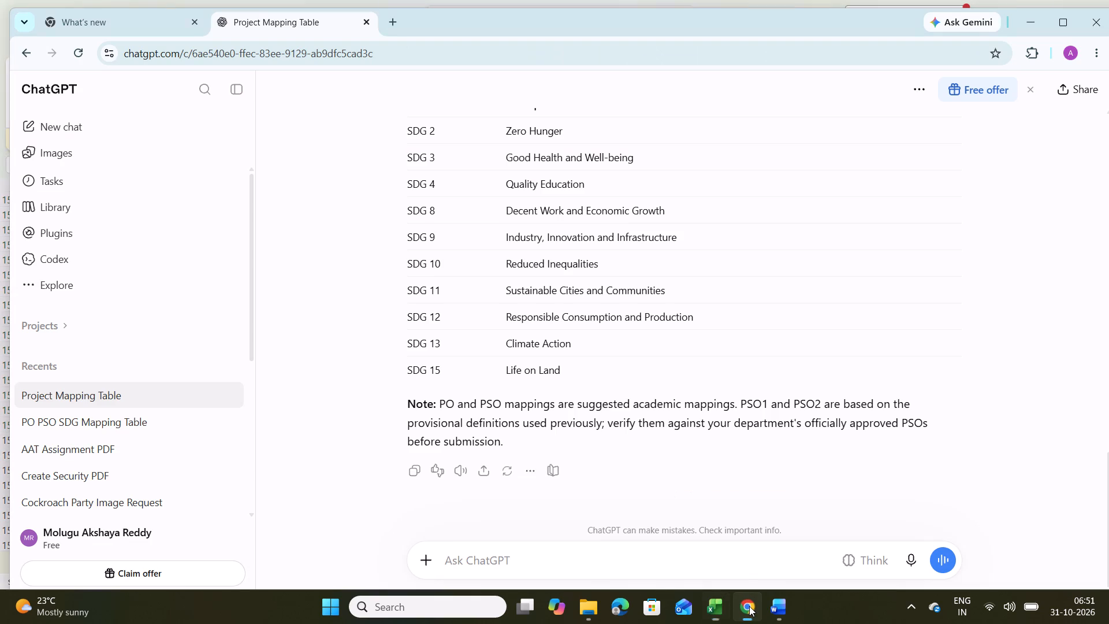
click(602, 569)
key(ctrl+v)
key(Down)
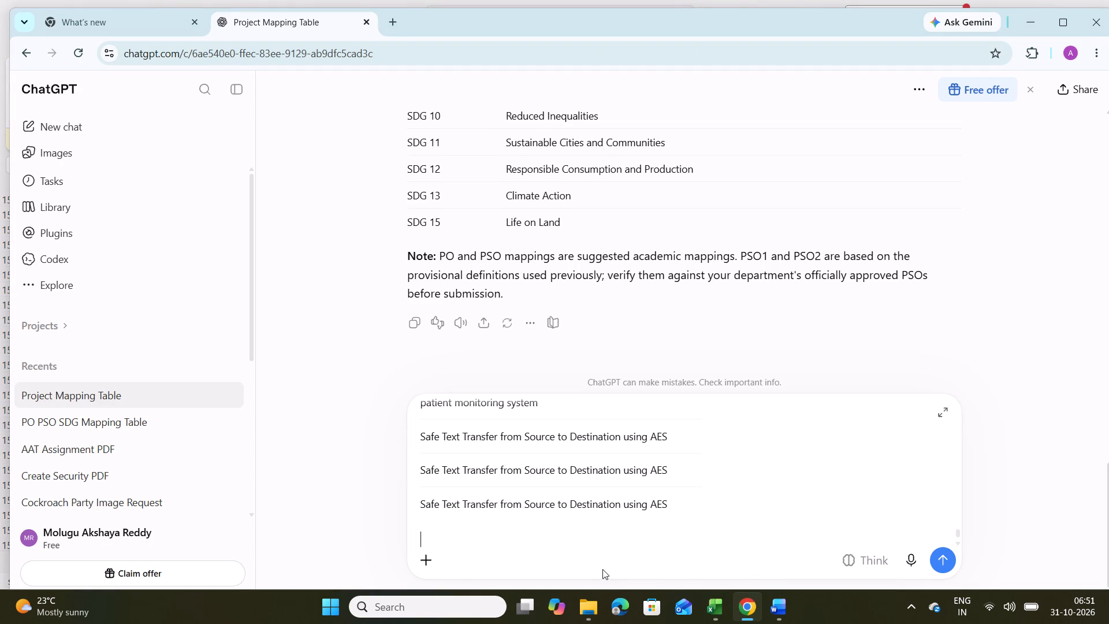
In the Word document, delete the old mapping table and its introduction and SDG reference text, keeping the two prompt paragraphs.
click(777, 601)
click(553, 429)
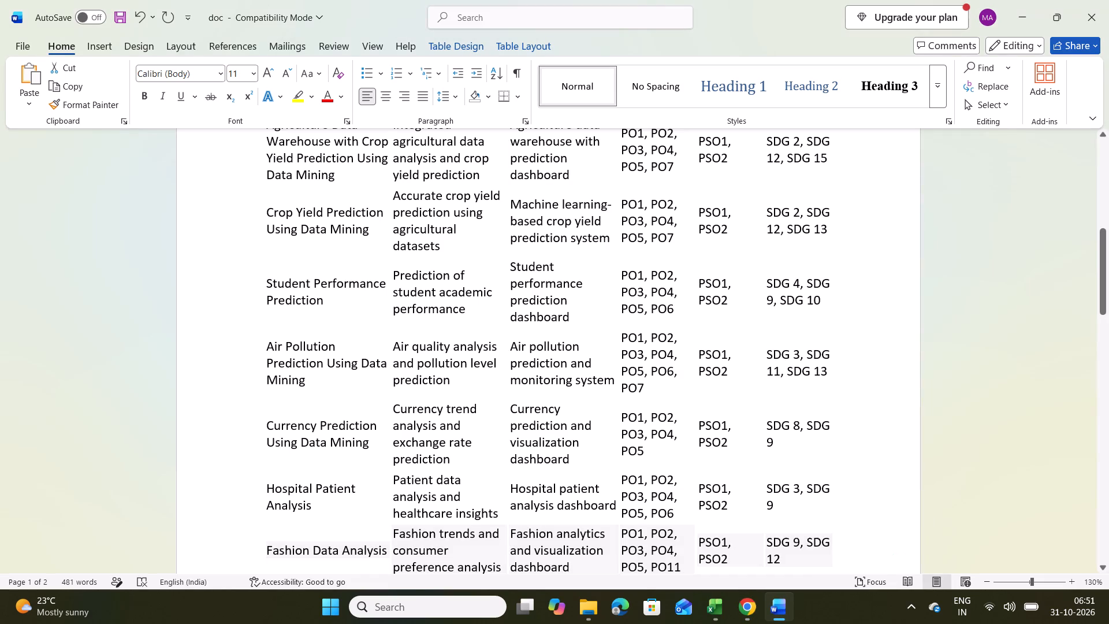
key(Up)
key(Up)
key(Up)
key(Up)
key(Up)
key(Up)
key(Up)
key(Up)
key(Up)
key(Up)
key(Up)
key(Up)
key(Up)
key(Up)
key(Up)
key(Up)
key(Up)
key(Up)
key(Up)
key(Up)
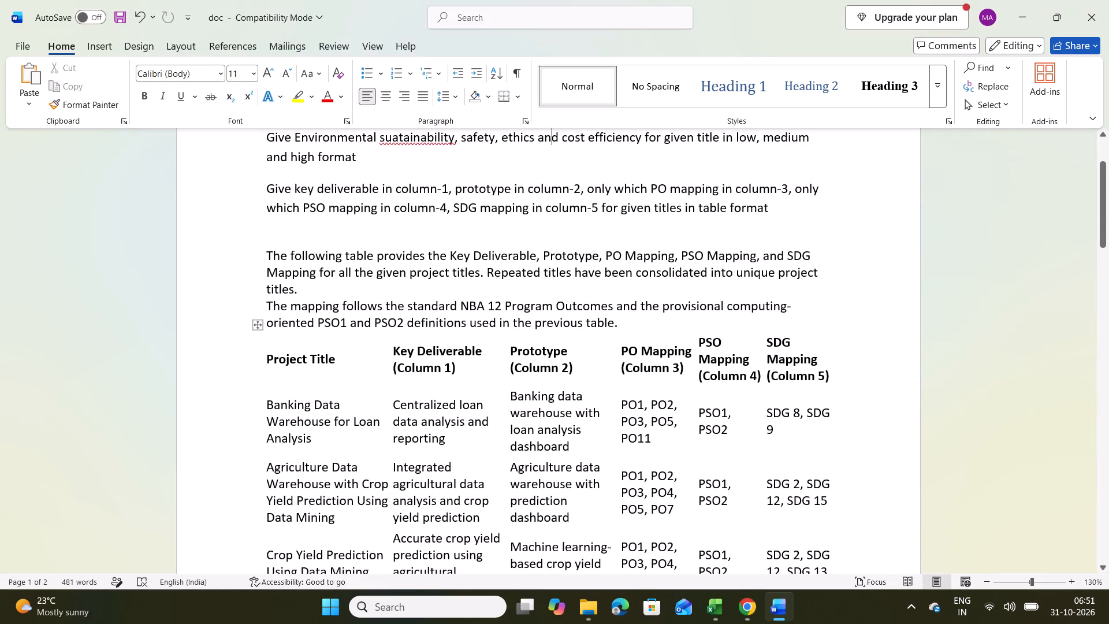
click(259, 326)
key(BackSpace)
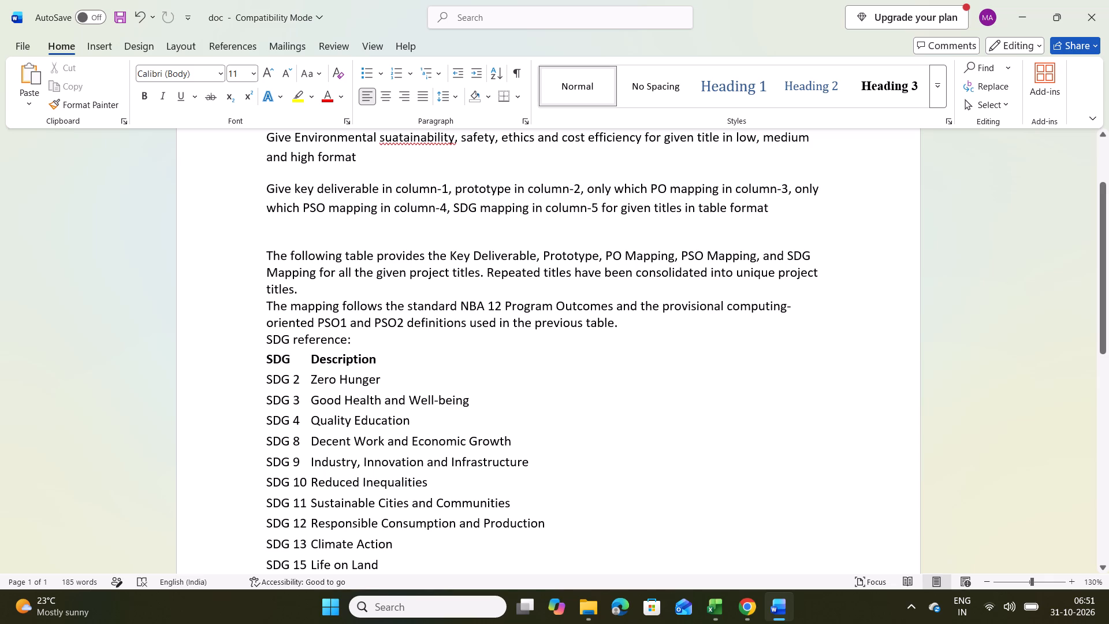
drag(262, 233, 412, 623)
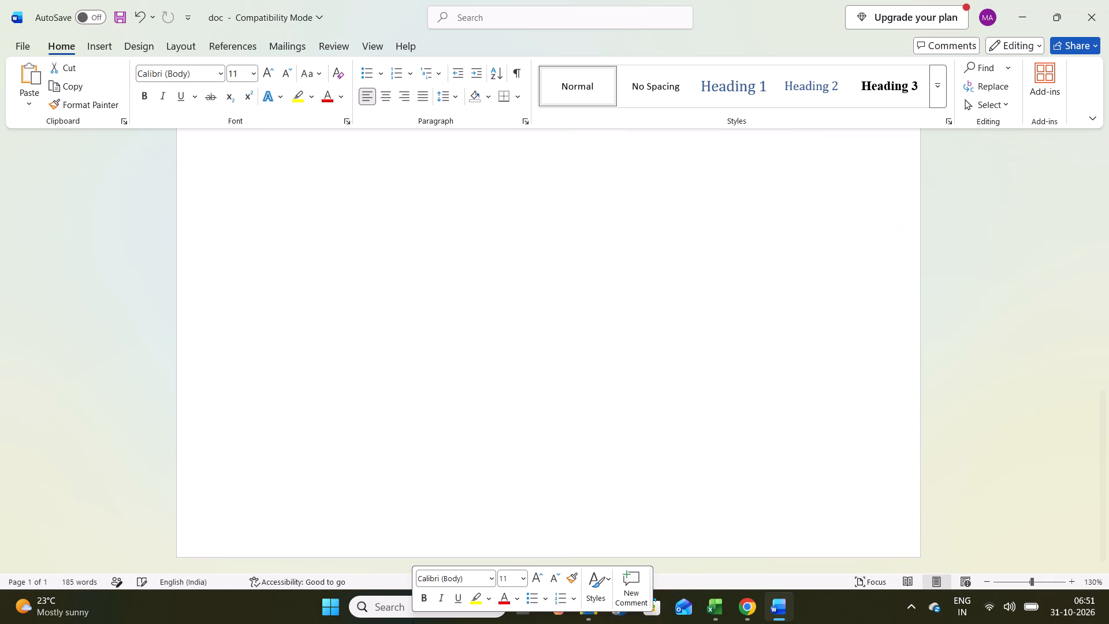
key(BackSpace)
key(Up)
key(Up)
key(Up)
key(Up)
key(Up)
key(Up)
key(Up)
key(Up)
key(Up)
key(Up)
key(Up)
key(Up)
key(Up)
key(Up)
key(Up)
key(Up)
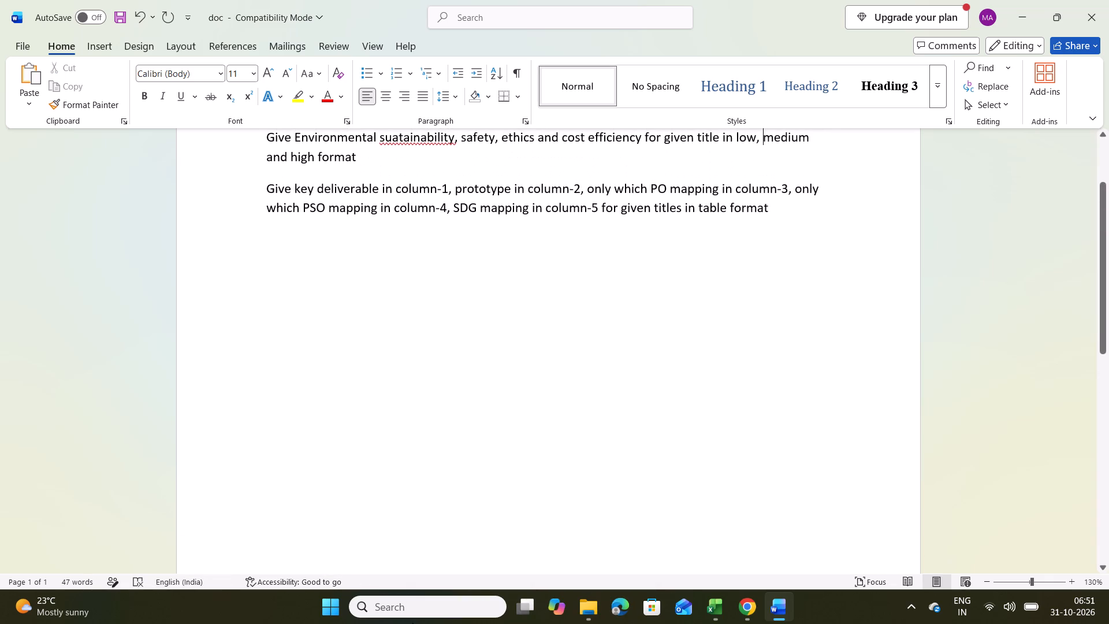
key(Down)
key(Down)
key(Down)
key(Down)
drag(265, 183, 781, 207)
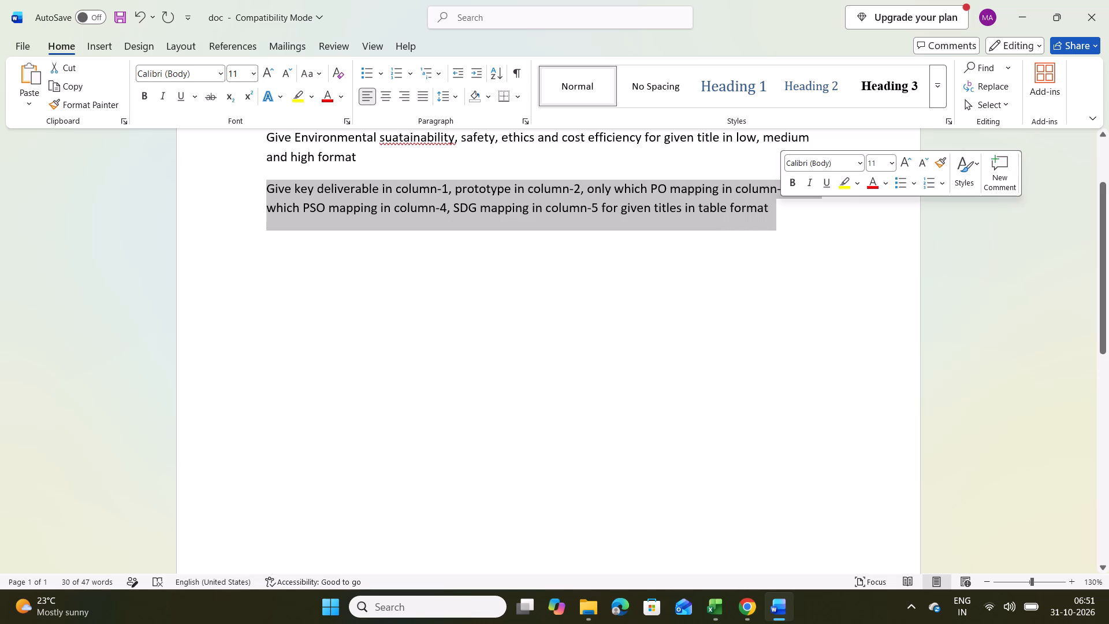
key(ctrl+c)
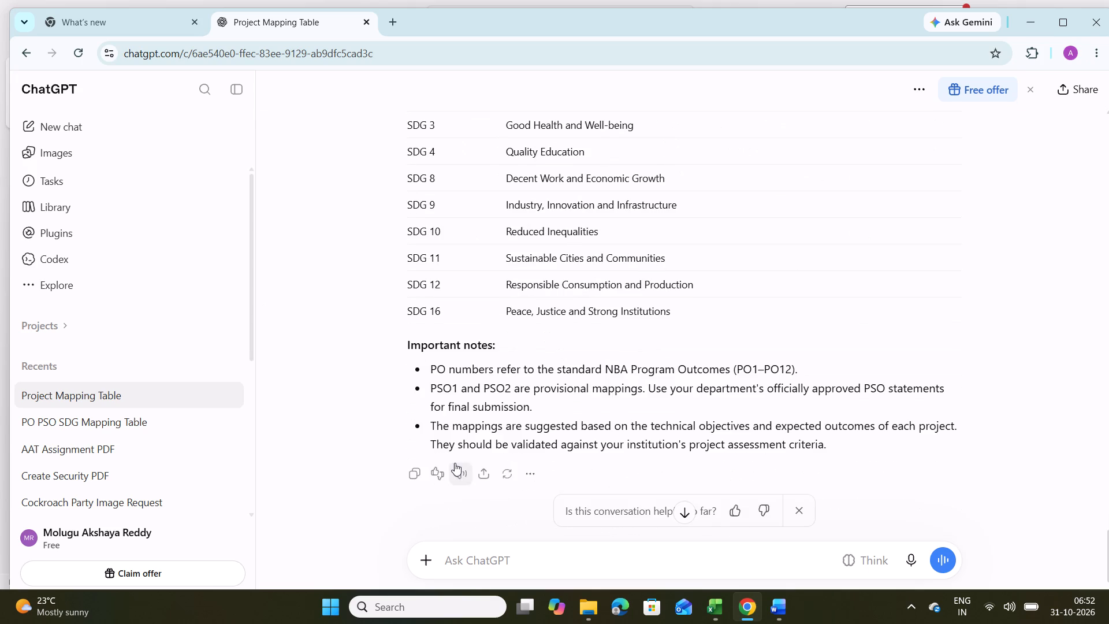
Copy the complete ChatGPT mapping response and paste it into the Word document below the two prompt paragraphs.
click(422, 468)
click(773, 604)
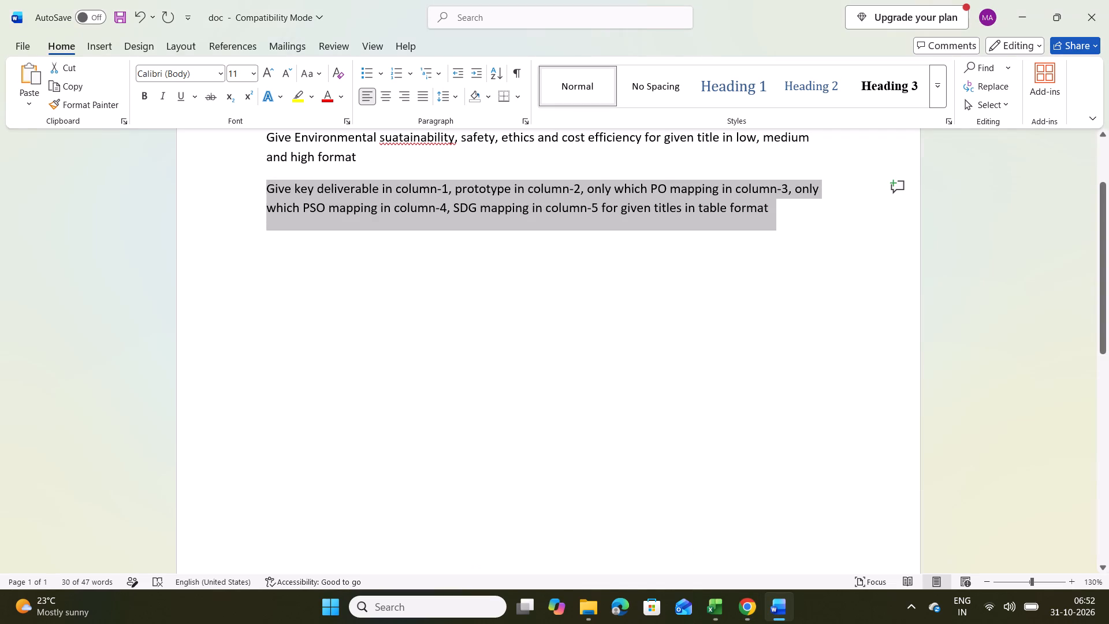
click(273, 286)
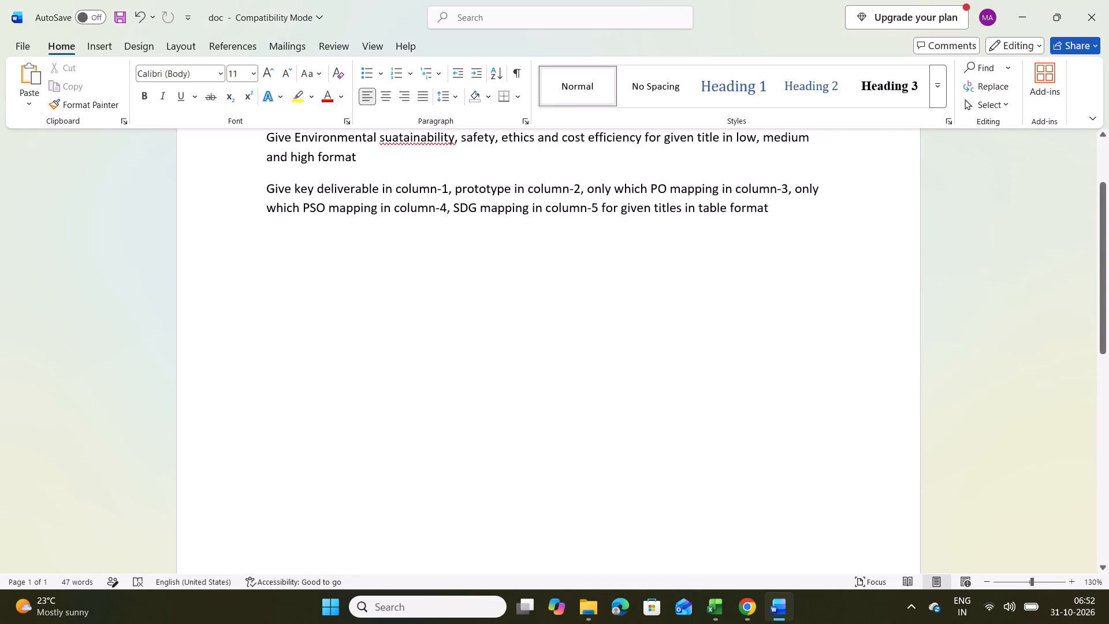
key(ctrl+v)
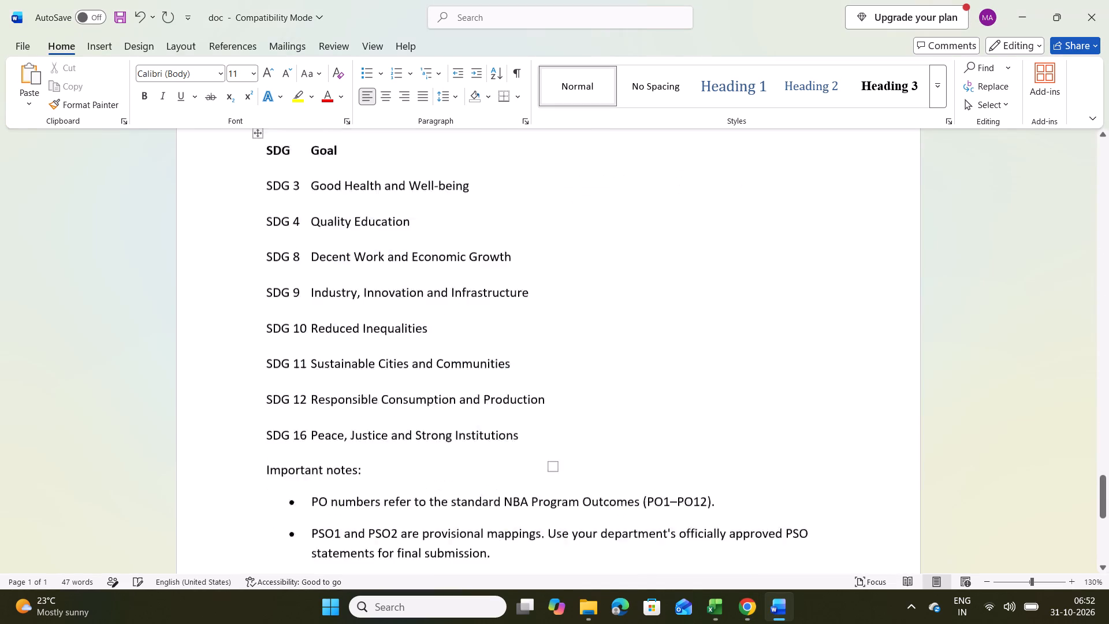
Copy the "Student Performance Prediction through Educational Data Mining" row, from title through SDG mapping, from the pasted mapping table in Word.
key(Up)
key(Up)
key(Up)
key(Up)
key(Up)
key(Up)
key(Up)
key(Up)
key(Up)
key(Up)
key(Up)
key(Up)
key(Up)
key(Up)
key(Up)
key(Up)
key(Up)
key(Up)
key(Up)
key(Up)
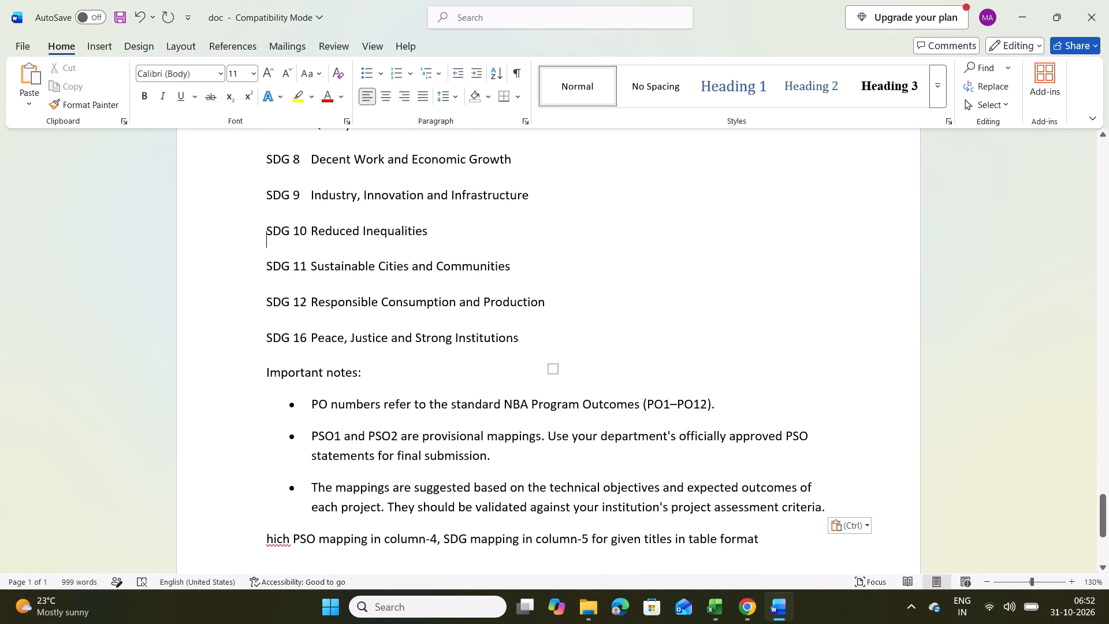
key(Down)
key(Down)
key(Down)
key(Down)
key(Down)
key(Down)
key(Down)
key(Down)
key(Down)
key(Down)
key(Down)
key(Down)
key(Down)
key(Down)
key(Down)
key(Down)
key(Down)
key(Down)
key(Down)
key(Down)
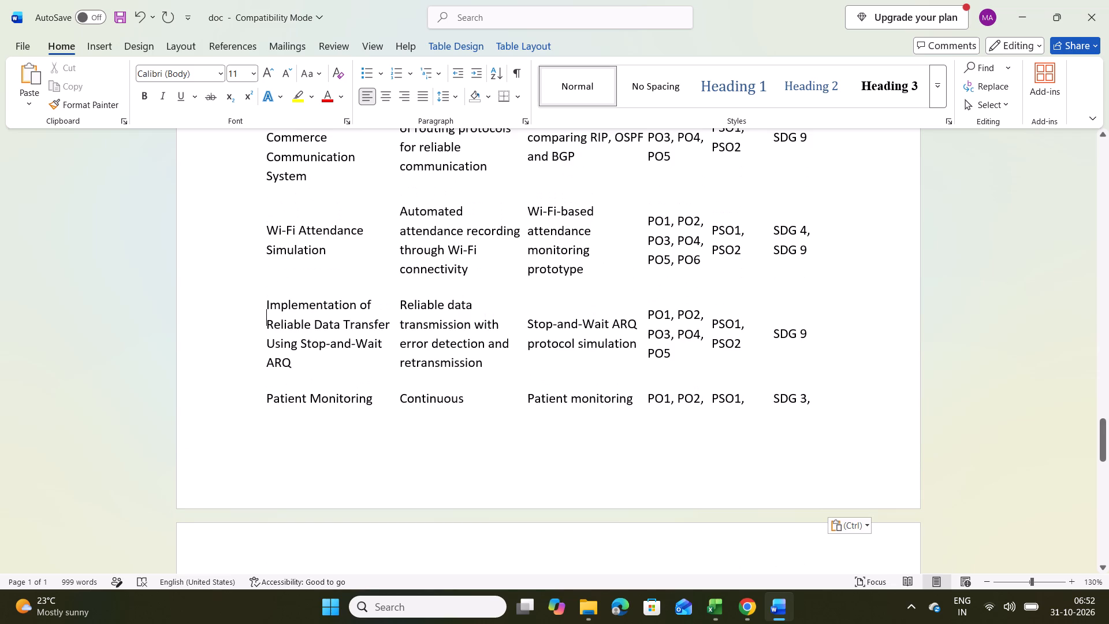
key(Up)
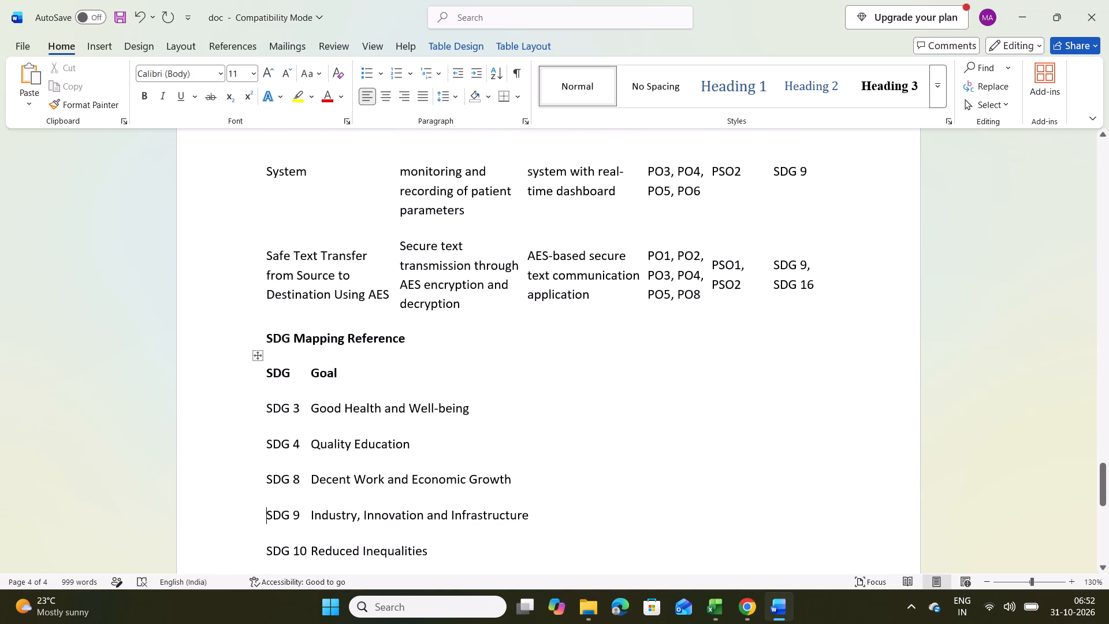
key(Up)
key(Up)
key(Up)
key(Up)
key(Up)
key(Up)
key(Up)
key(Up)
key(Up)
key(Up)
key(Up)
key(Up)
key(Up)
key(Up)
key(Up)
key(Up)
key(Up)
key(Up)
key(Up)
key(Up)
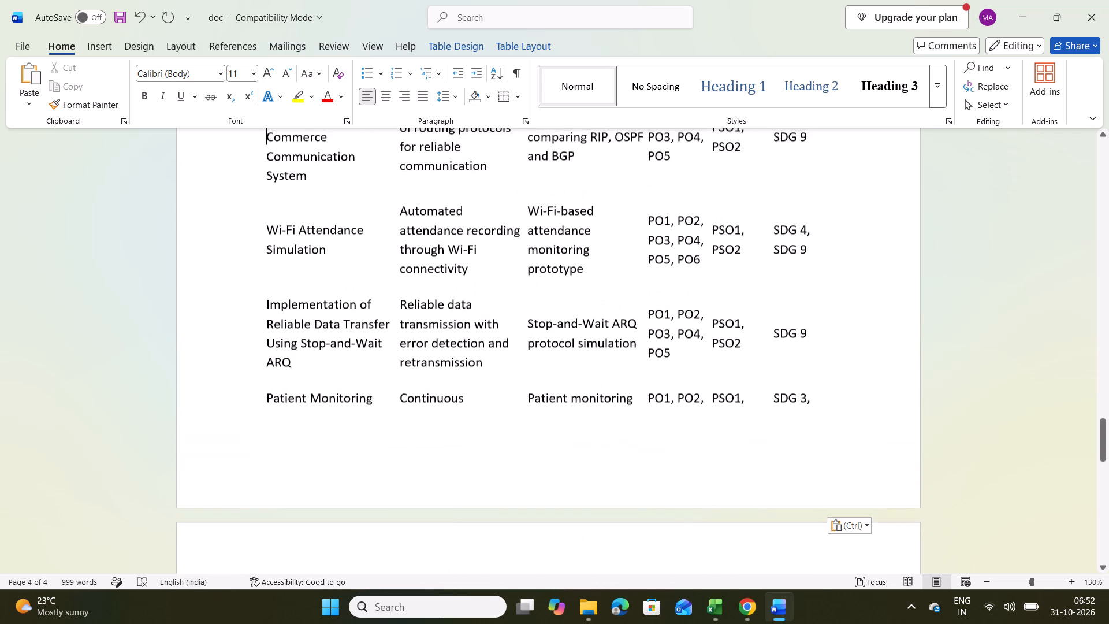
key(Up)
key(Up)
key(Up)
key(Up)
key(Up)
key(Up)
key(Up)
key(Up)
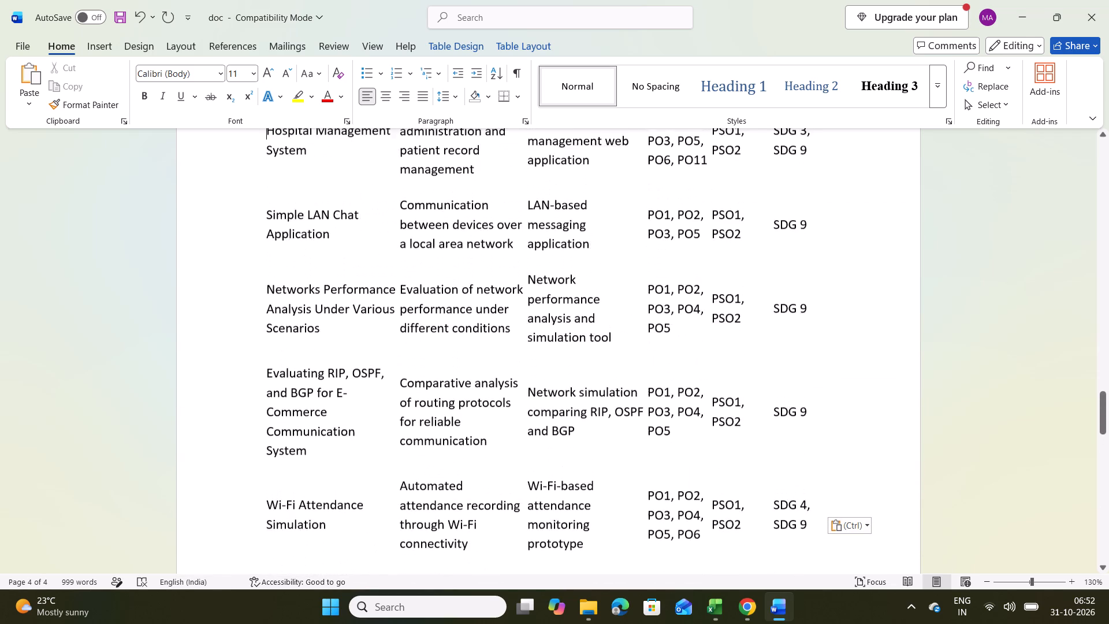
key(Up)
key(Up)
key(Up)
key(Up)
key(Up)
key(Up)
key(Up)
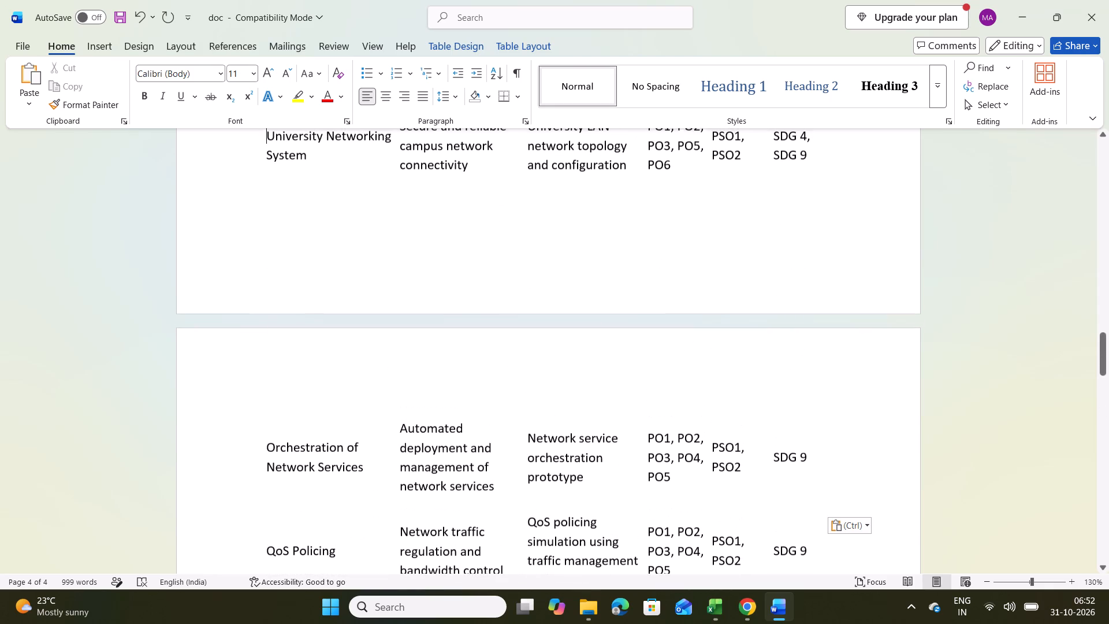
key(Up)
key(Up)
key(Up)
key(Up)
key(Up)
key(Up)
key(Up)
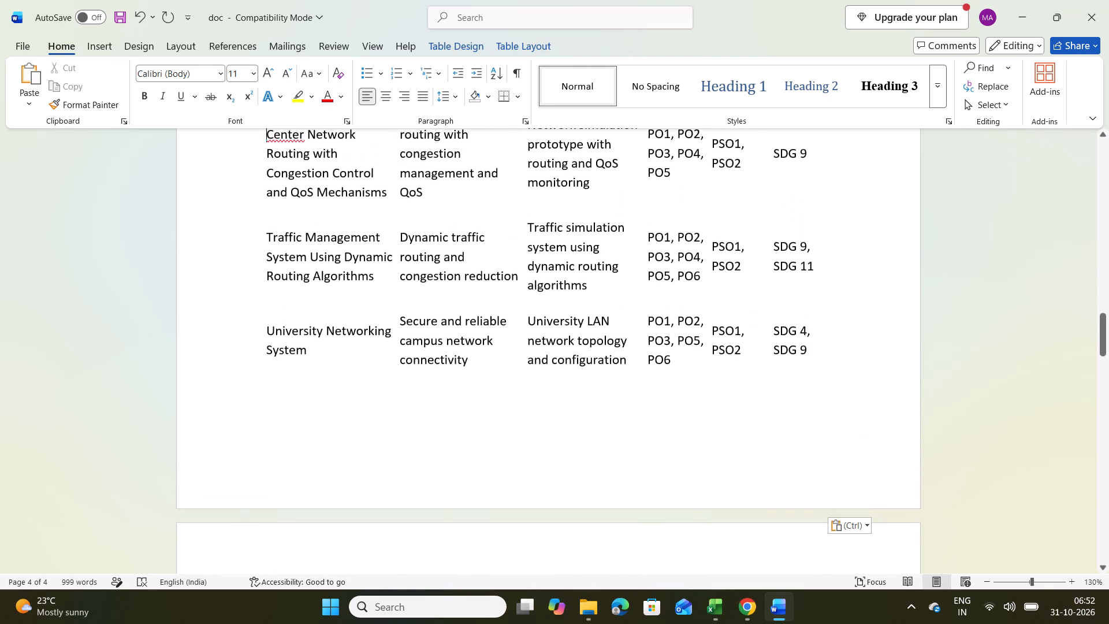
key(Up)
key(Up)
key(Up)
key(Up)
key(Up)
key(Up)
key(Up)
key(Up)
key(Up)
key(Up)
key(Up)
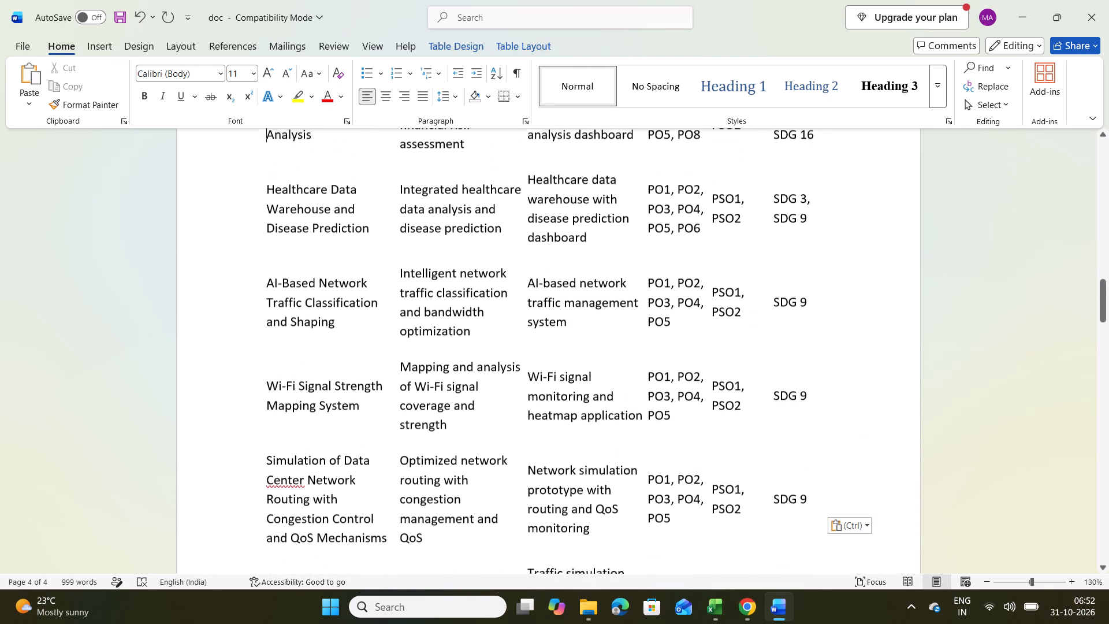
key(Up)
key(Up)
key(Up)
key(Up)
key(Up)
key(Up)
key(Up)
key(Up)
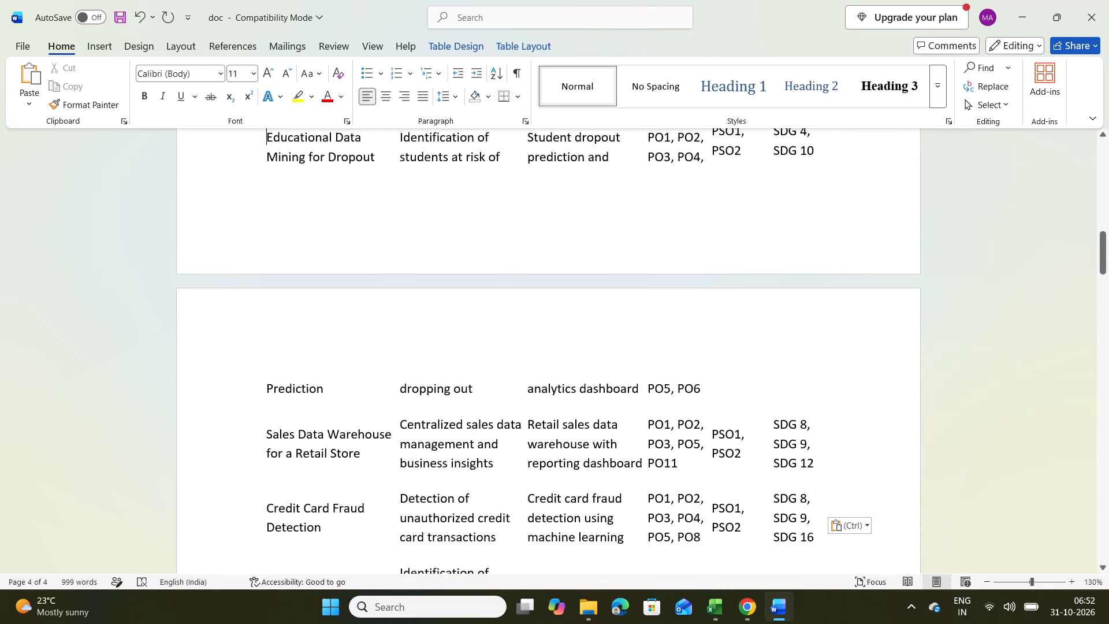
key(Up)
key(Up)
key(Up)
key(Up)
key(Up)
key(Up)
key(Up)
key(Up)
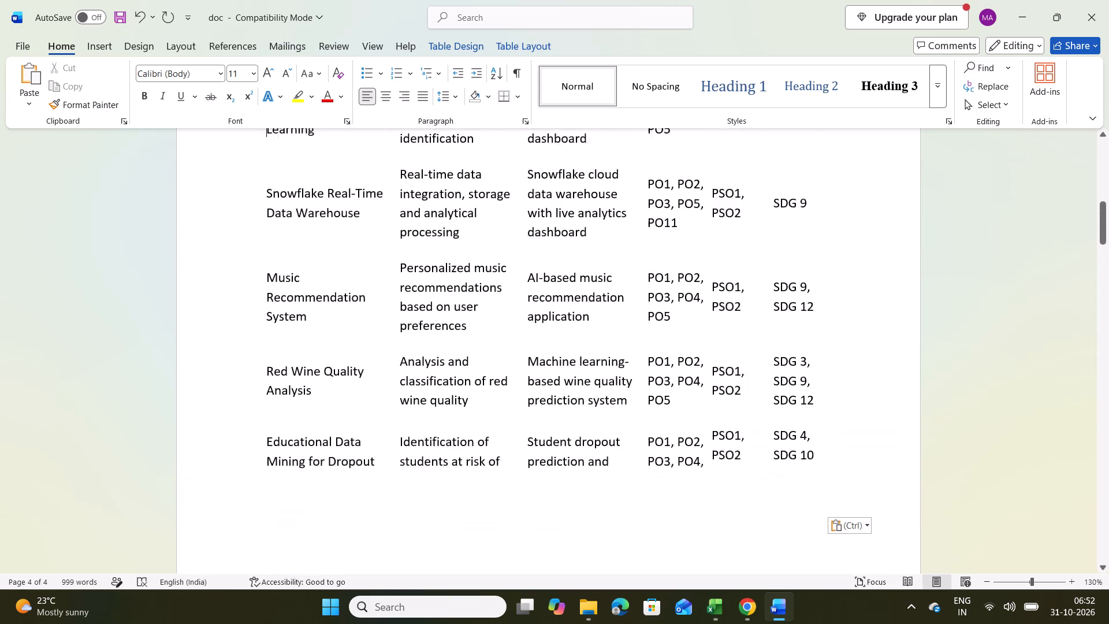
key(Up)
key(Up)
key(Up)
key(Up)
key(Up)
key(Up)
key(Up)
key(Up)
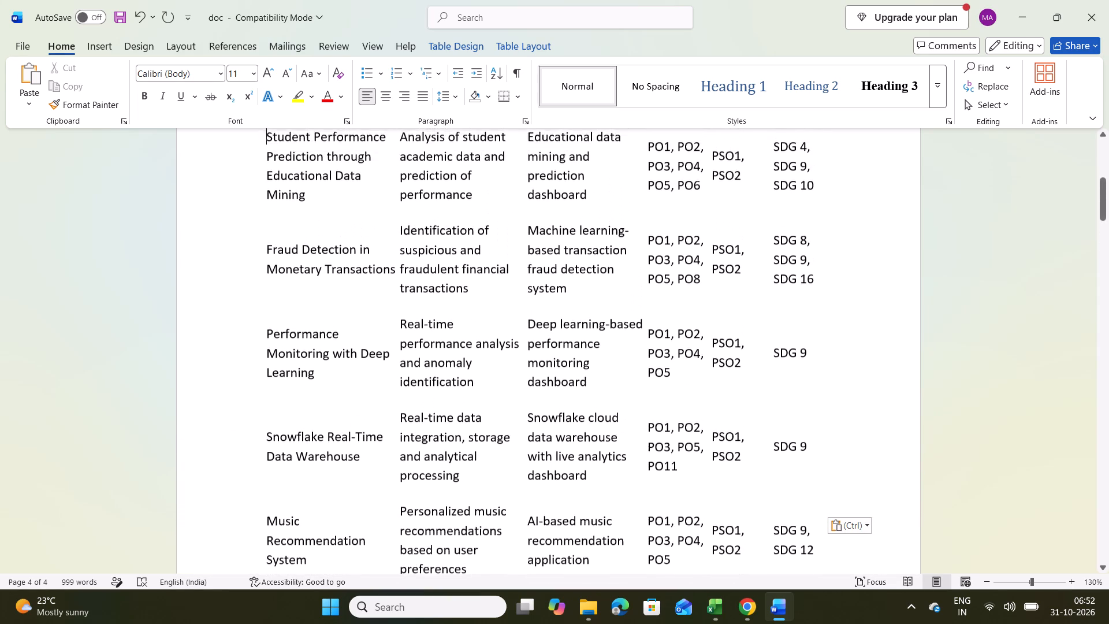
key(Up)
key(Up)
key(Up)
key(Up)
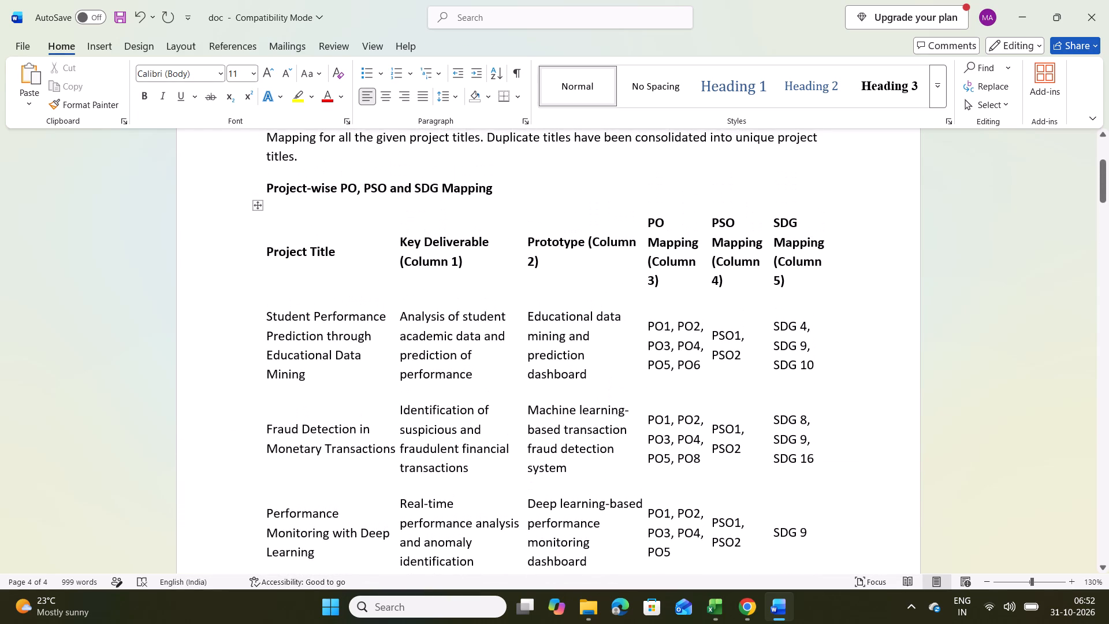
drag(318, 338, 746, 387)
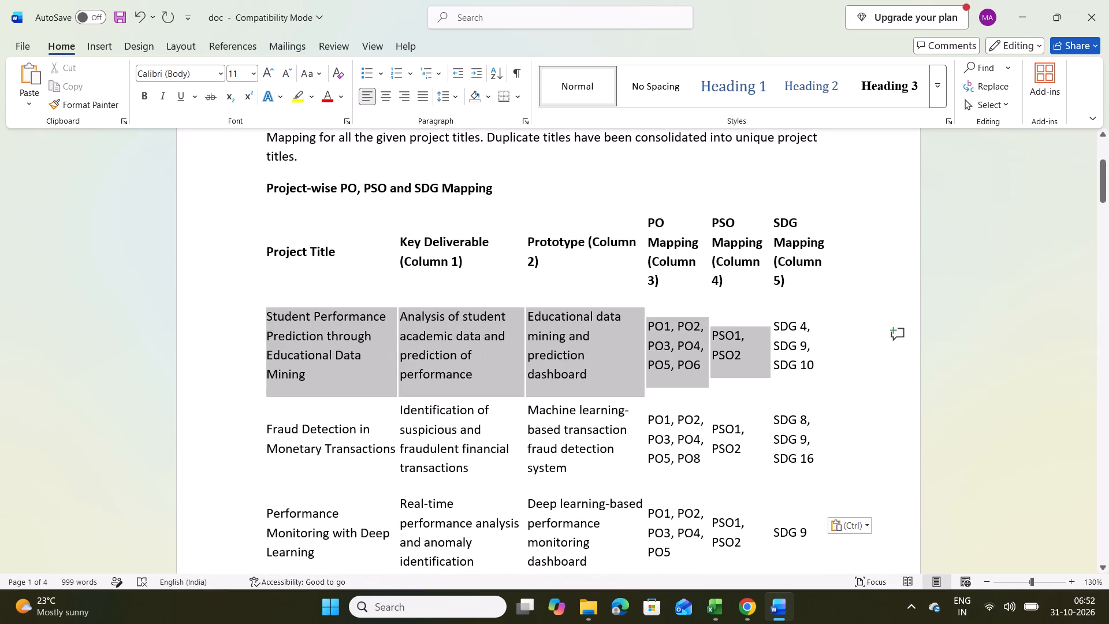
drag(746, 387, 803, 374)
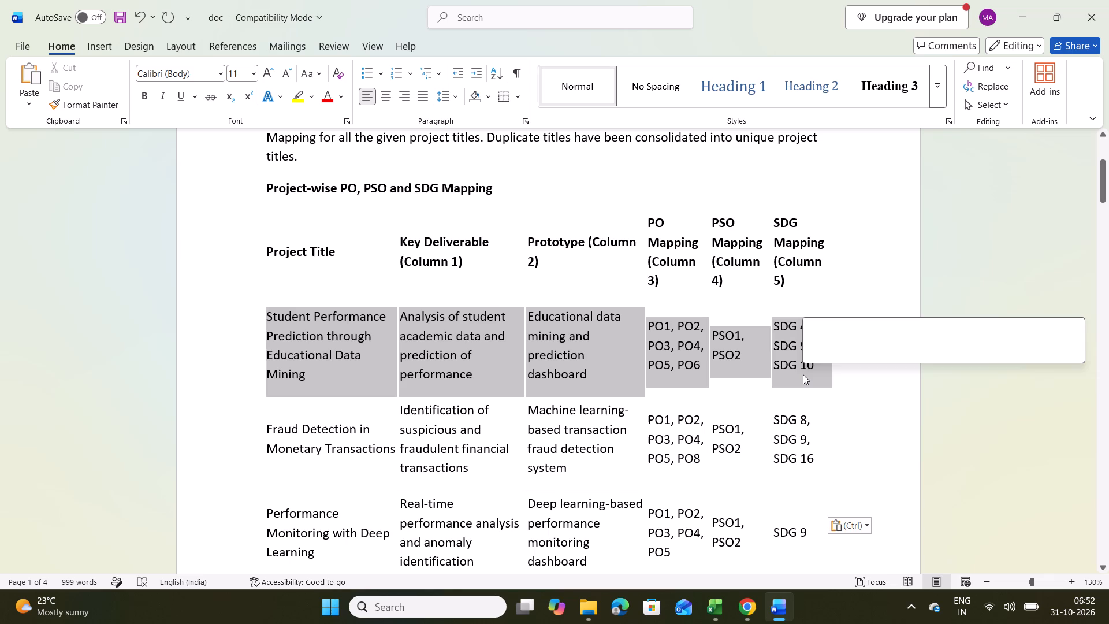
key(ctrl+c)
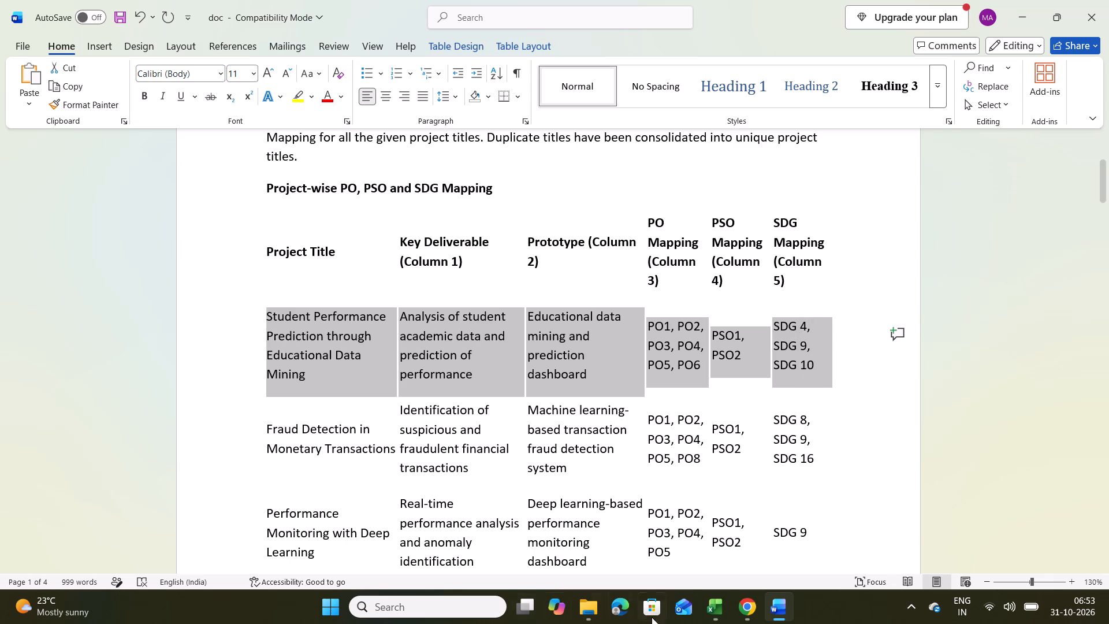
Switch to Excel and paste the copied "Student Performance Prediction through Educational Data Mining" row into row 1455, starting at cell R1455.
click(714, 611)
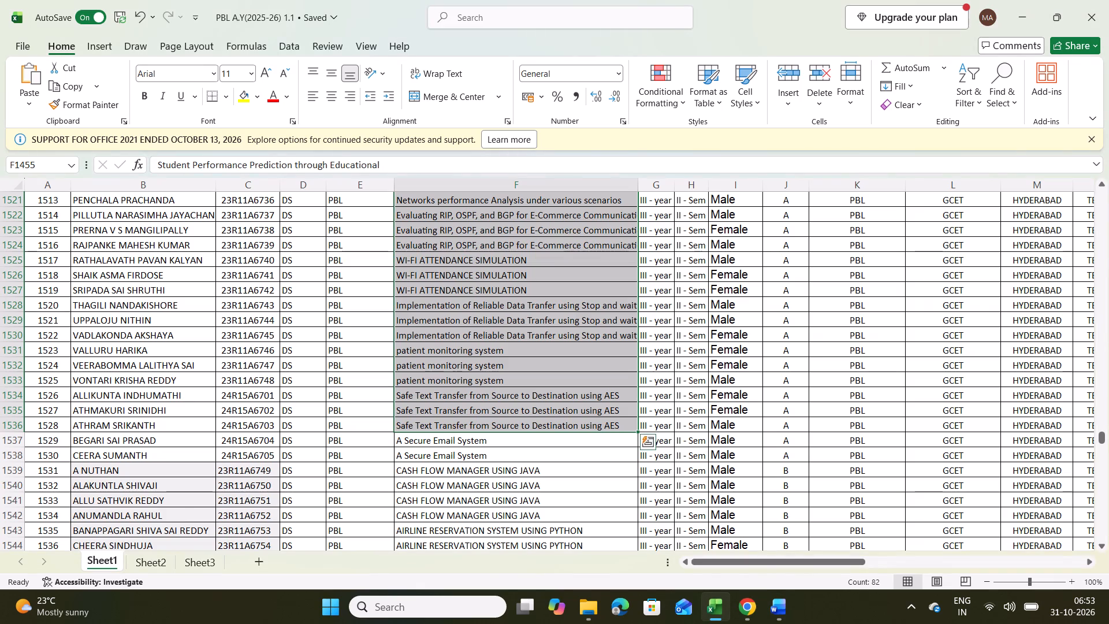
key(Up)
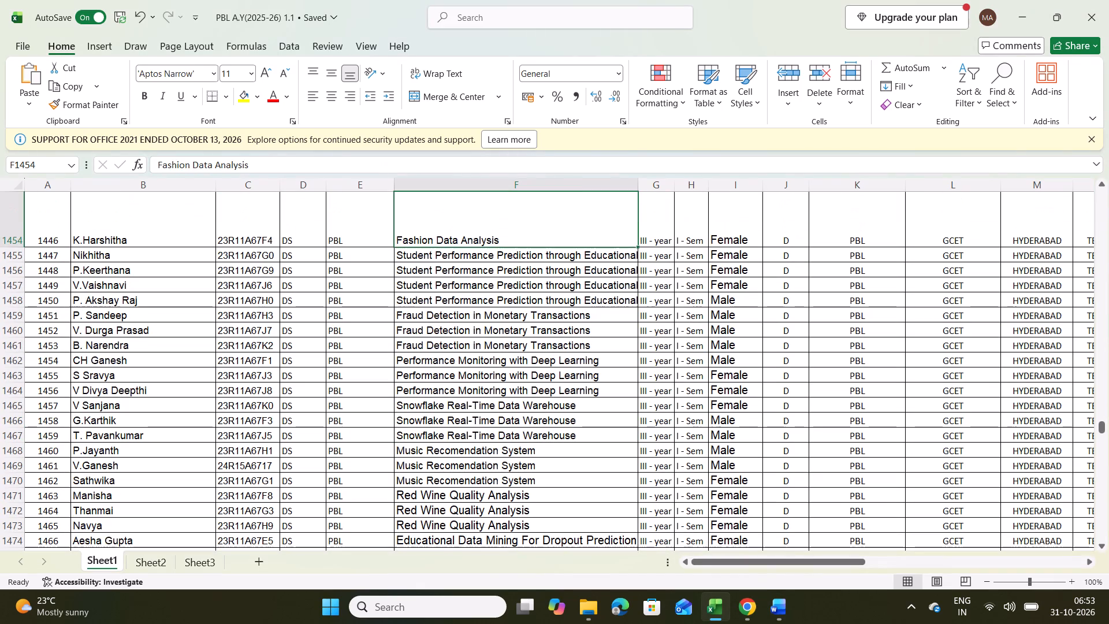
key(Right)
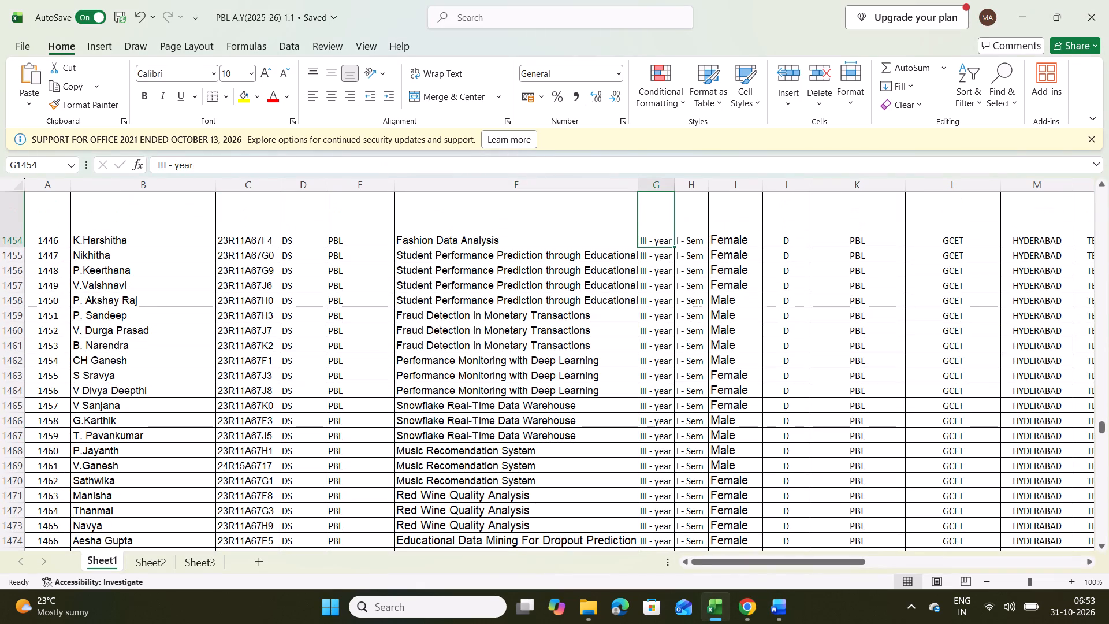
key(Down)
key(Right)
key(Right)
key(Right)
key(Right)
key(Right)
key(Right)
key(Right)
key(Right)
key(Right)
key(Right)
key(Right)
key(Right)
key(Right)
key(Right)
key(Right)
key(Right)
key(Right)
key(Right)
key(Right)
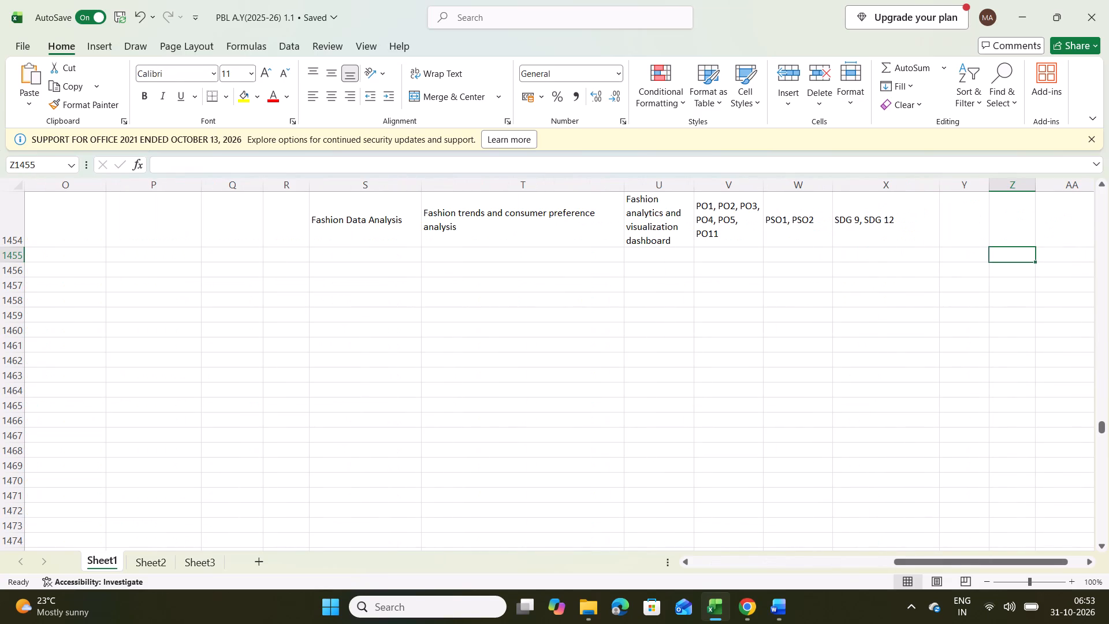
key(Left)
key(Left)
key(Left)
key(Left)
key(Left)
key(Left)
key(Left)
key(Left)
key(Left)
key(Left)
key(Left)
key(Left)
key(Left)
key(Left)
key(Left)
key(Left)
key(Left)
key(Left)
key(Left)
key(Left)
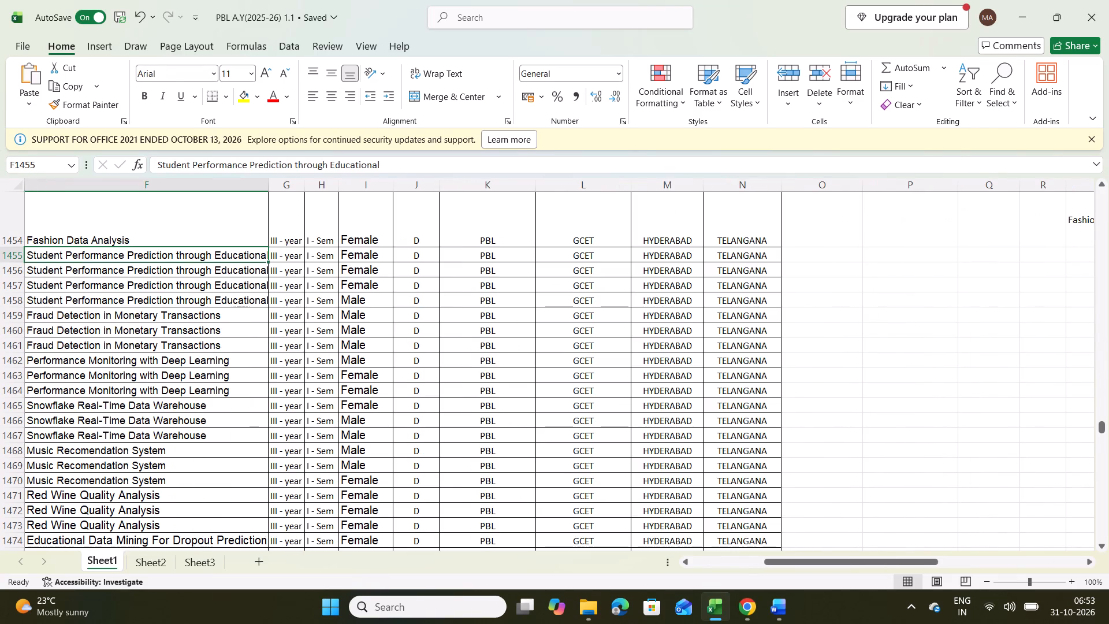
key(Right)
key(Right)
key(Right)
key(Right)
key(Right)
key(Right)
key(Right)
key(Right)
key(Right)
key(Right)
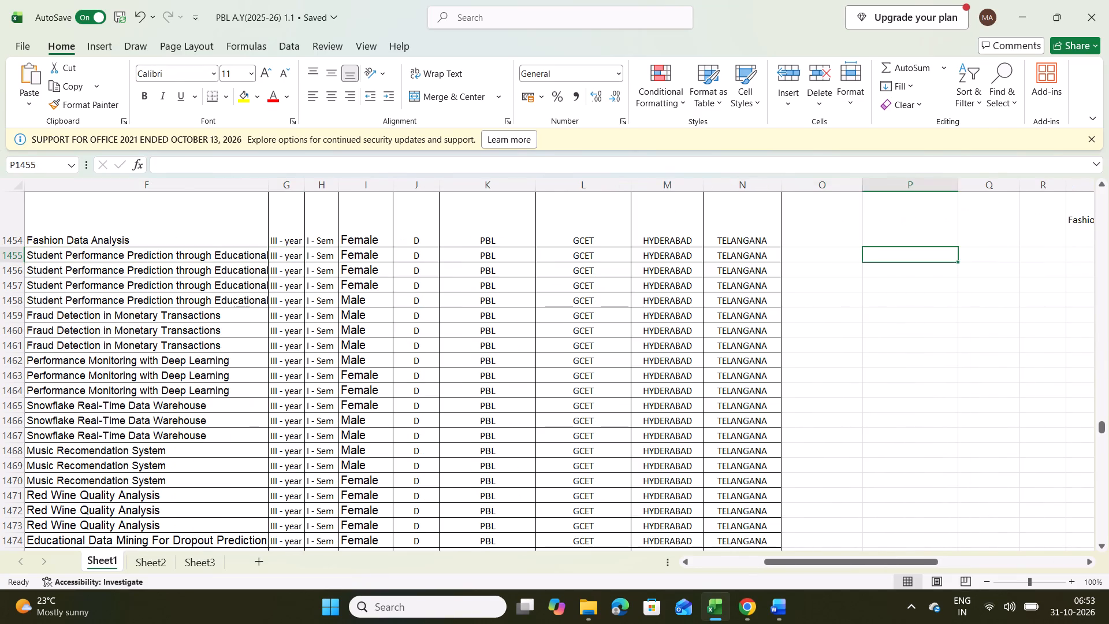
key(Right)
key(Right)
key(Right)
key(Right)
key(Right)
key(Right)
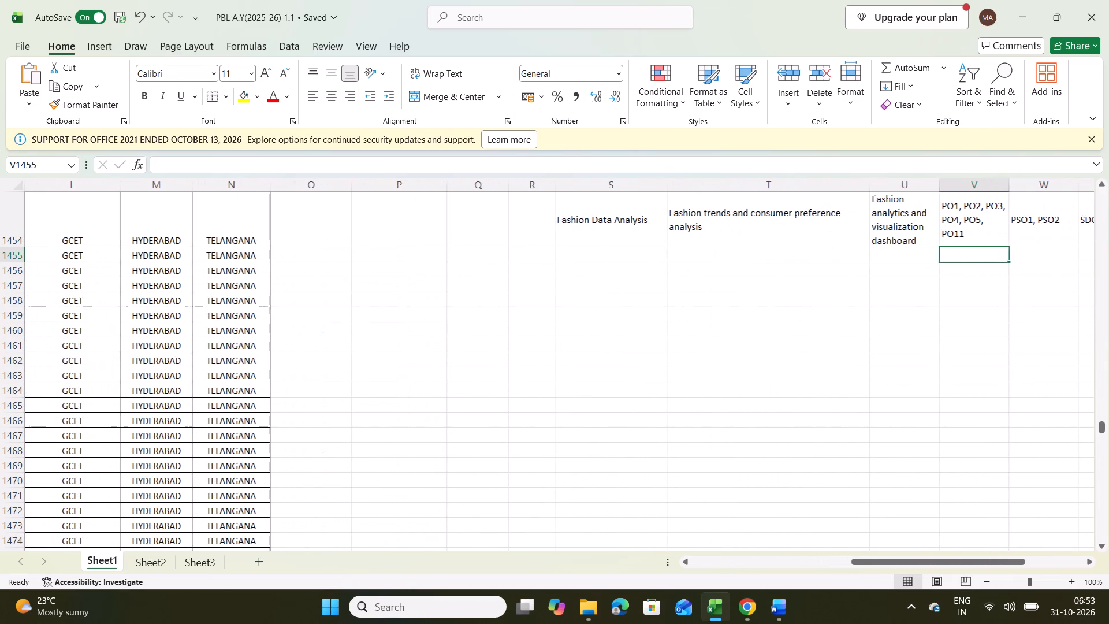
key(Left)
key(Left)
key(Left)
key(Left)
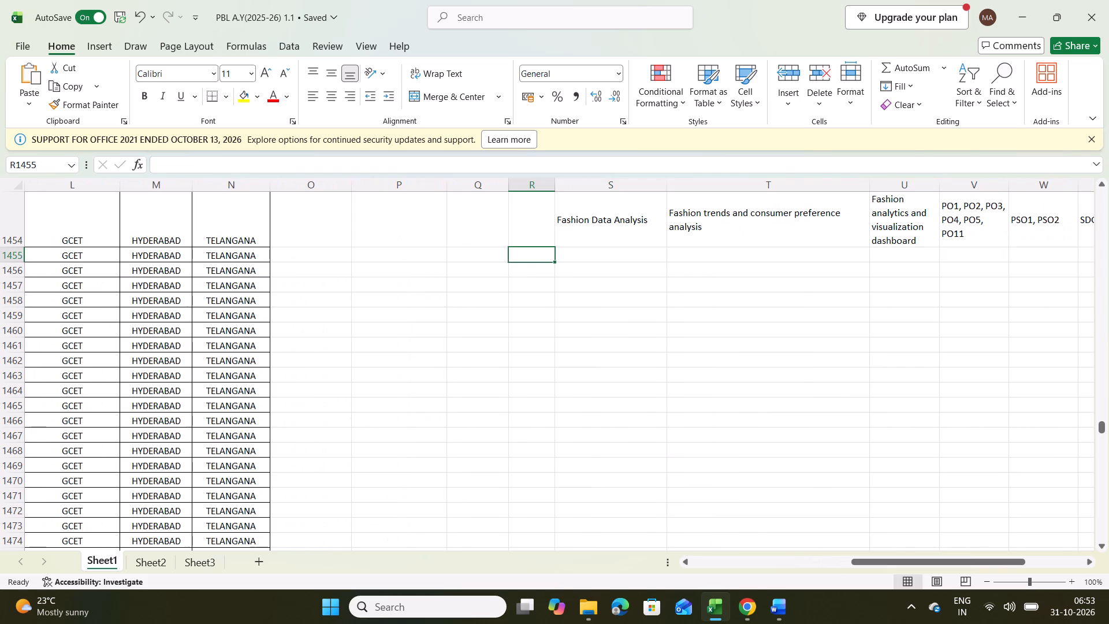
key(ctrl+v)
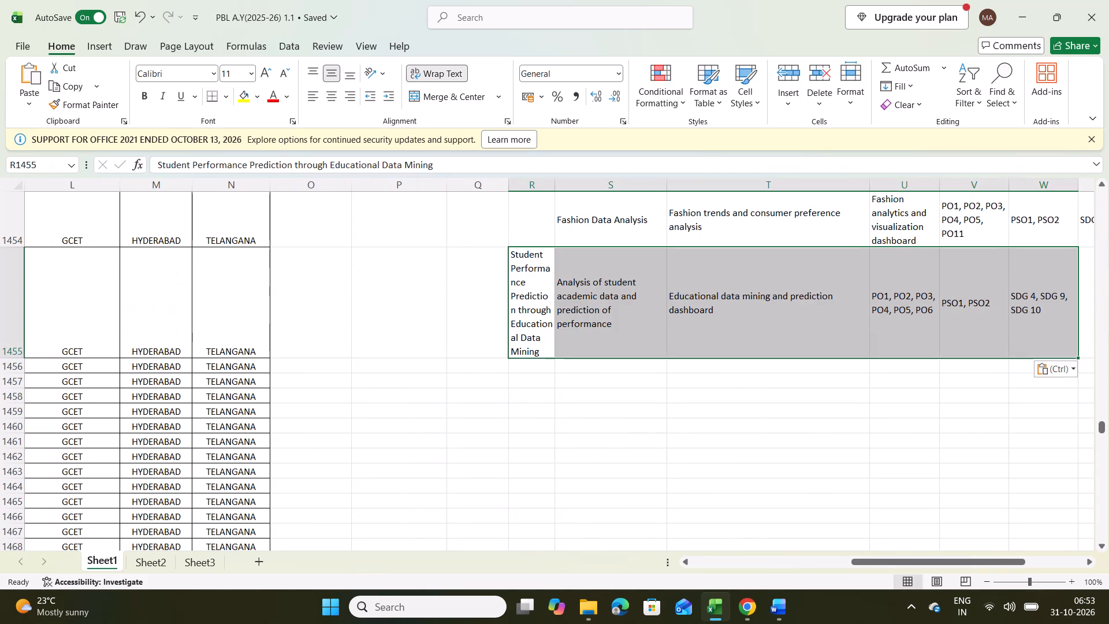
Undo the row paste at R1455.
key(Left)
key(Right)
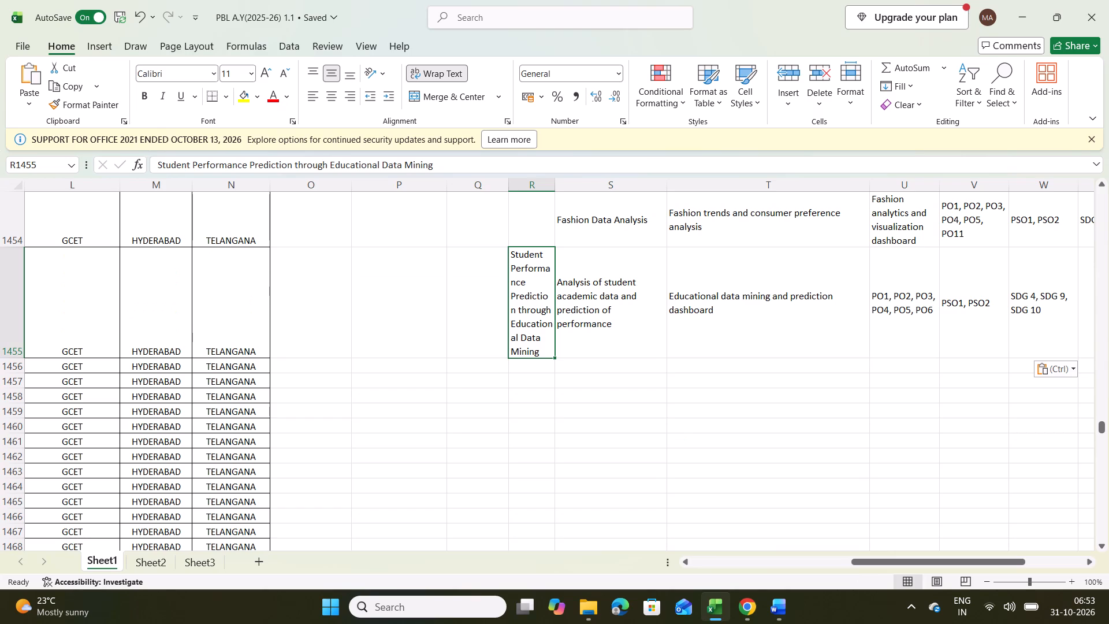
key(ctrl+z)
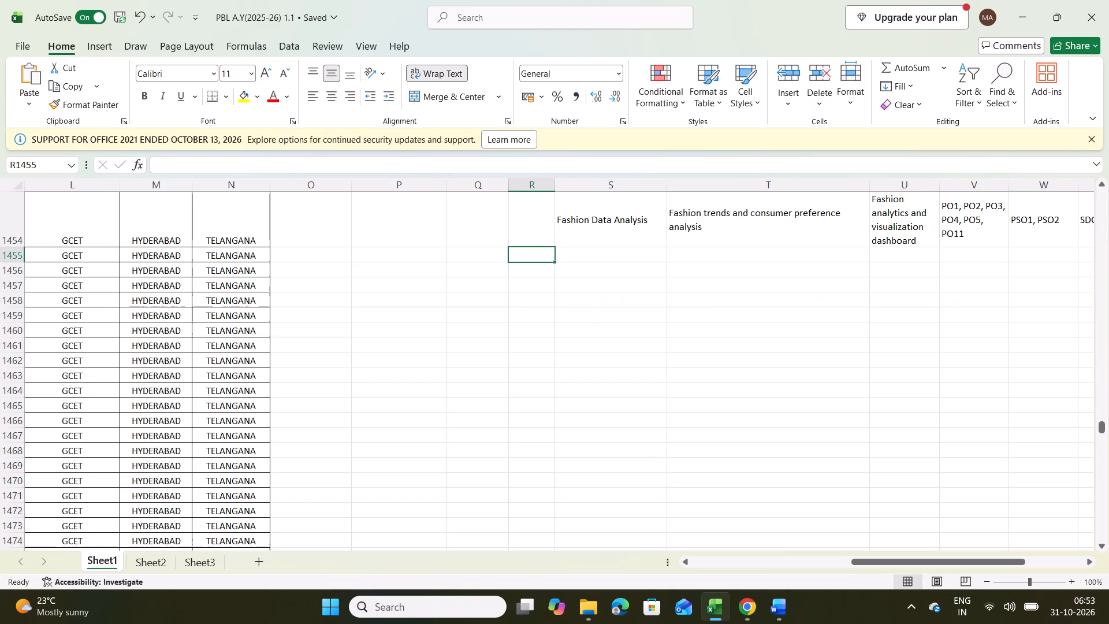
Examine the column alignment of the earlier mapping rows above row 1455, back to the Housing Dataset and Banking Data Warehouse entries.
key(Up)
key(Up)
key(Up)
key(Up)
key(Up)
key(Up)
key(Up)
key(Up)
key(Up)
key(Up)
key(Up)
key(Up)
key(Up)
key(Up)
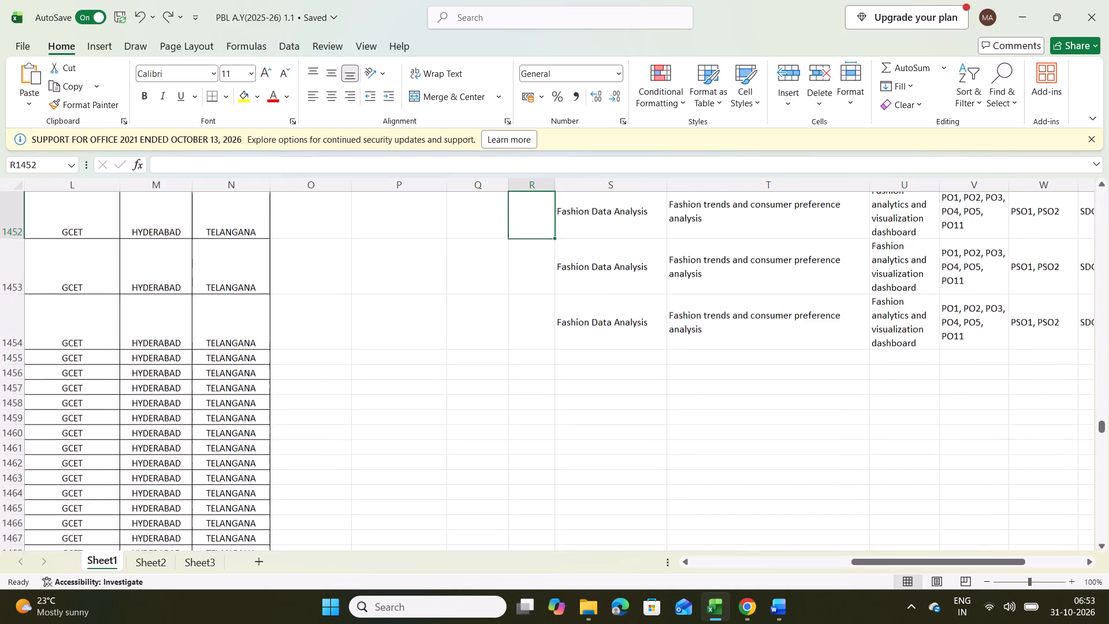
key(Up)
key(Up)
key(Up)
key(Up)
key(Up)
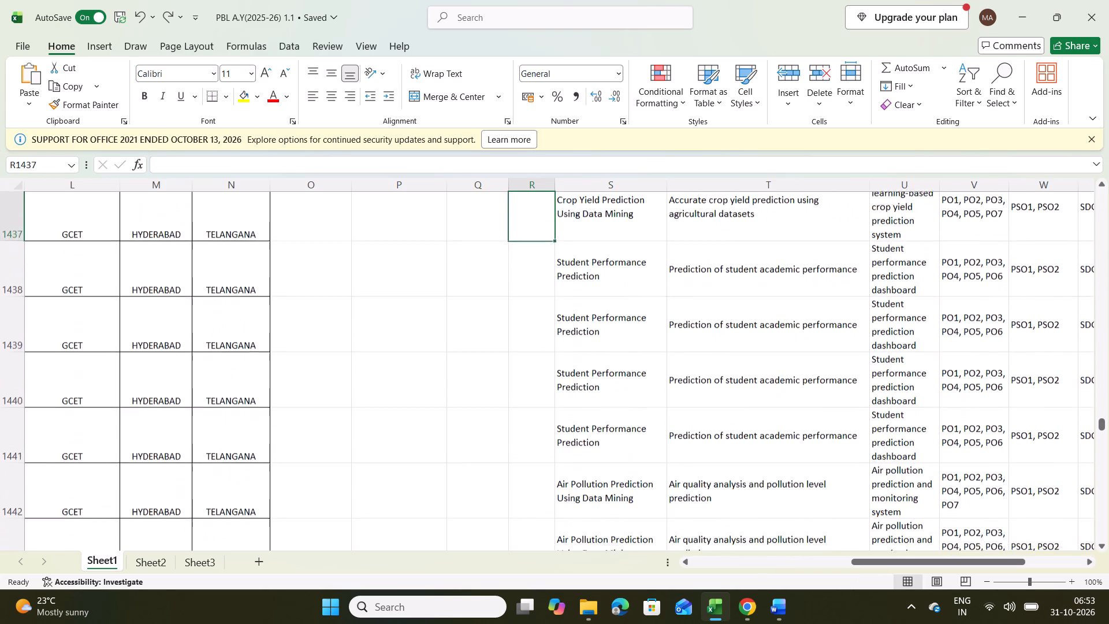
key(Up)
key(Up)
key(Up)
key(Up)
key(Up)
key(Up)
key(Up)
key(Up)
key(Up)
key(Up)
key(Up)
key(Up)
key(Up)
key(Up)
key(Up)
key(Up)
key(Up)
key(Up)
key(Up)
key(Up)
key(Up)
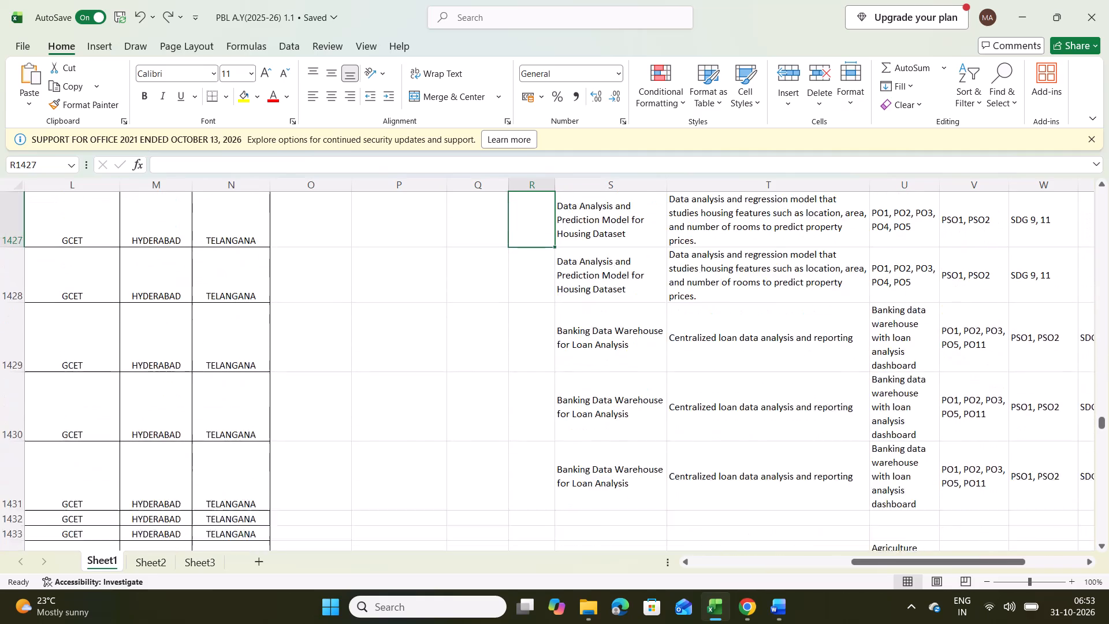
key(Down)
key(Down)
key(Down)
key(Down)
key(Down)
key(Down)
key(Down)
key(Down)
key(Down)
key(Down)
key(Down)
key(Down)
key(Down)
key(Down)
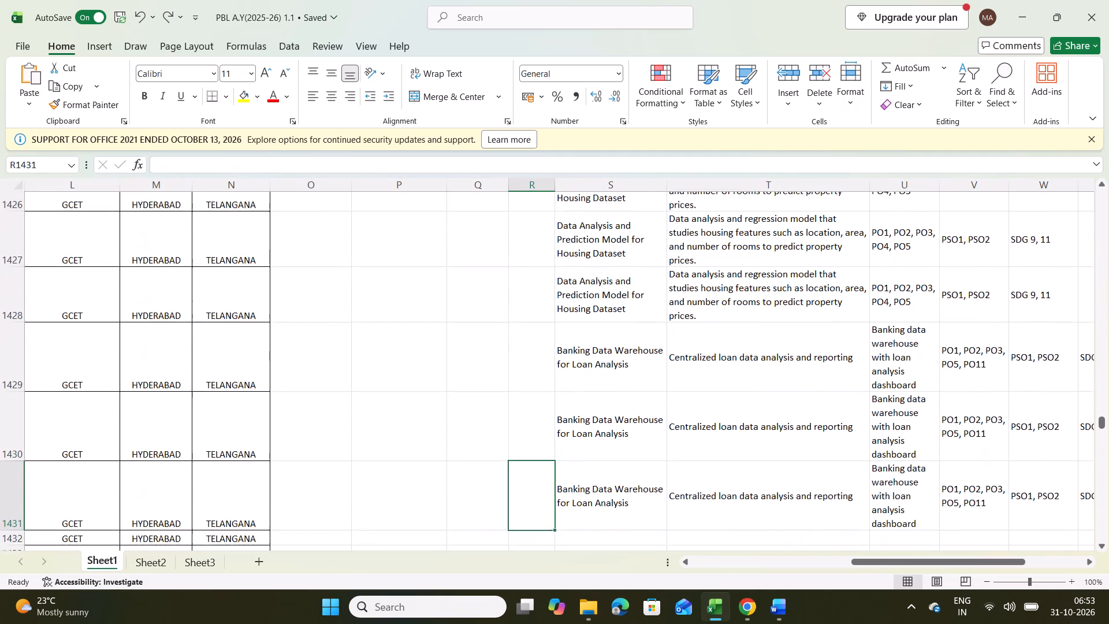
key(Down)
key(Up)
key(Up)
key(Up)
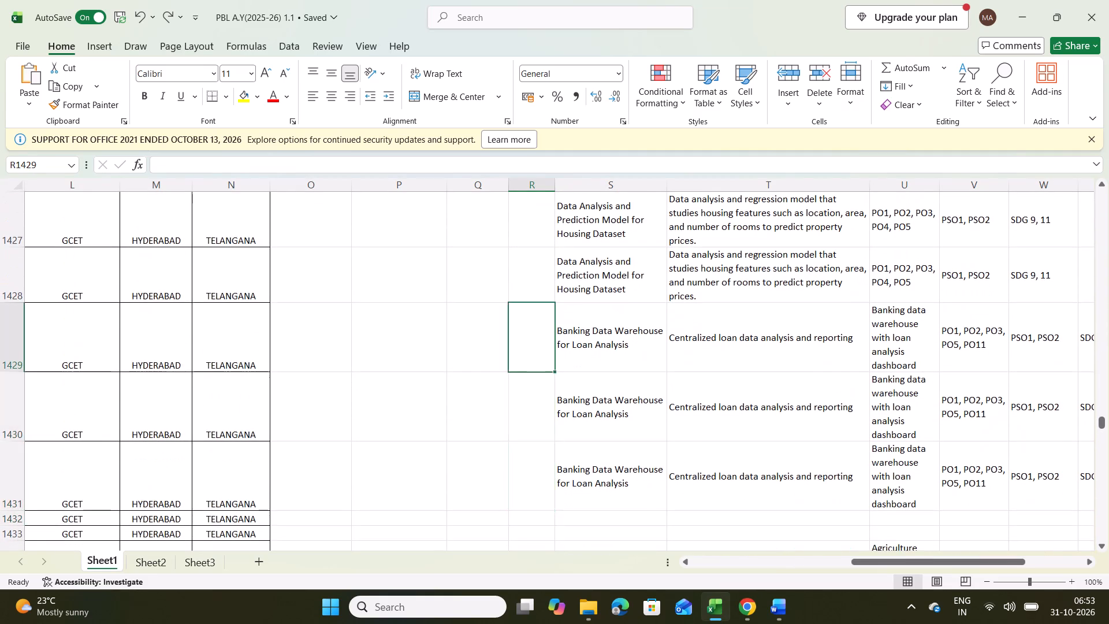
Move the misaligned mapping block T1429:X1454 one column over so it starts at S1429, replacing the project titles in column S.
key(Right)
key(Right)
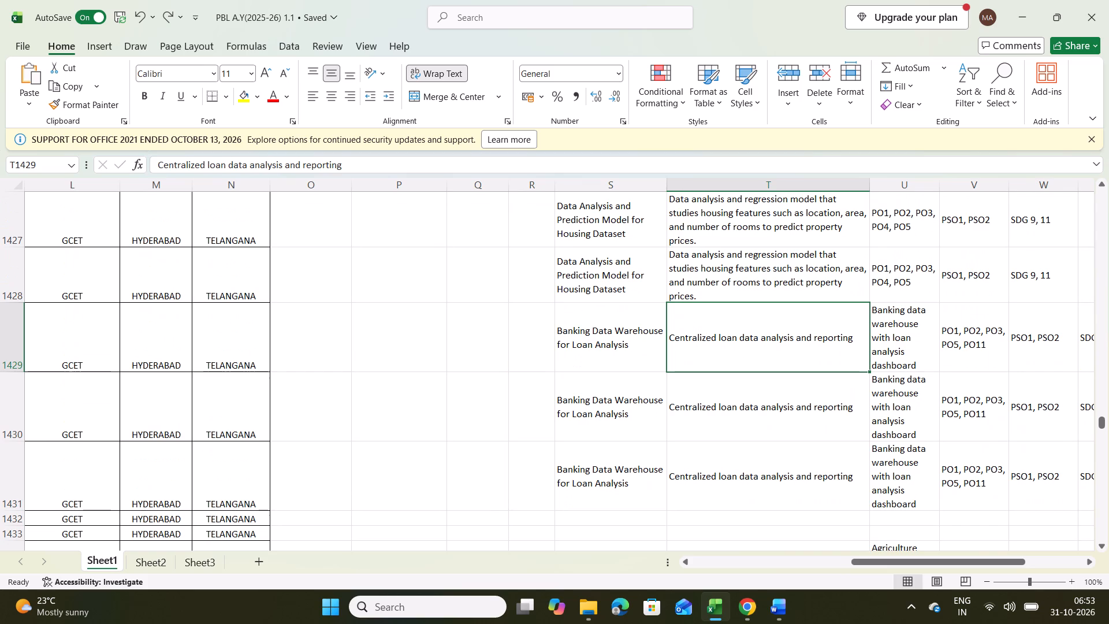
key(shift+Right)
key(shift+Right)
key(shift+Right)
key(shift+Right)
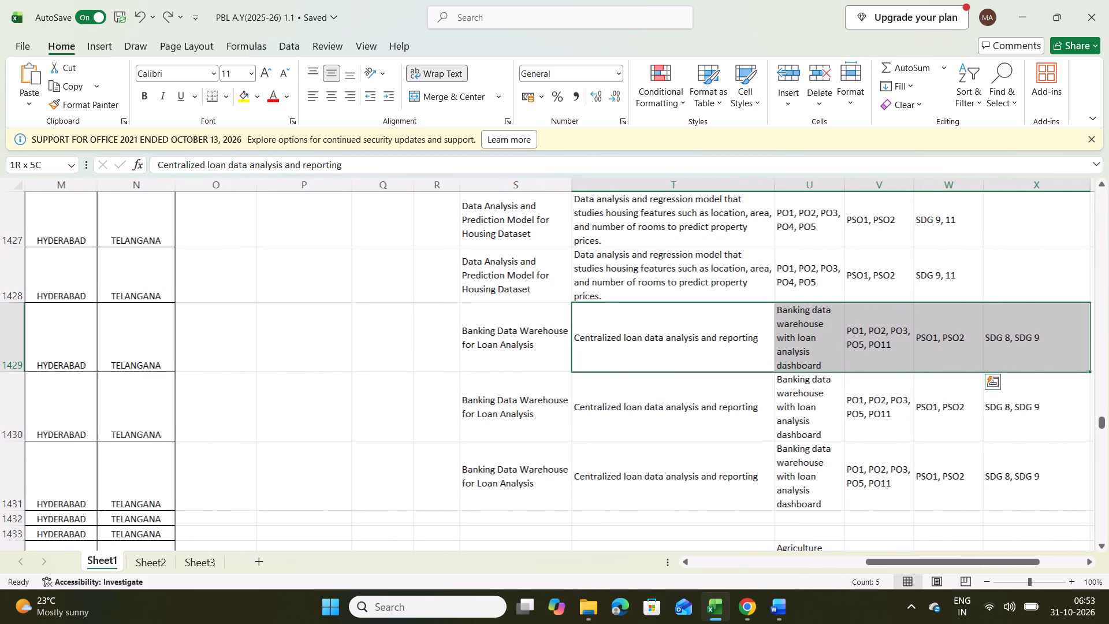
key(shift+Down)
key(shift+Down)
key(shift+Down)
key(shift+Down)
key(shift+Down)
key(shift+Down)
key(shift+Down)
key(shift+Down)
key(shift+Down)
key(shift+Down)
key(shift+Down)
key(shift+Down)
key(shift+Down)
key(shift+Down)
key(shift+Down)
key(shift+Down)
key(shift+Down)
key(shift+Down)
key(shift+Down)
key(shift+Down)
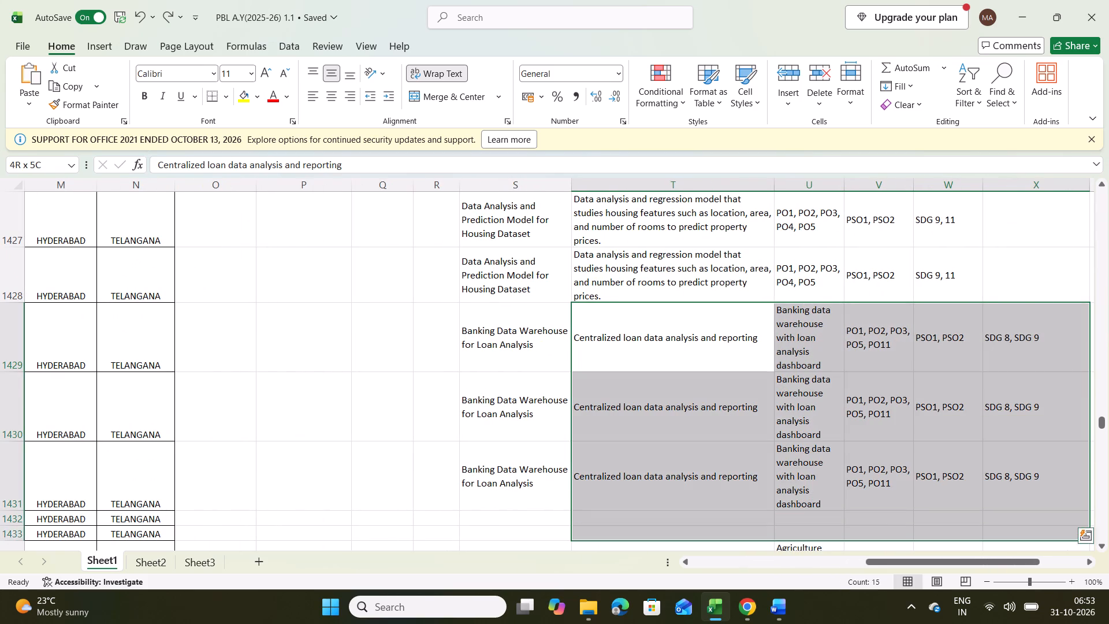
key(shift+Down)
key(shift+Down)
key(shift+Down)
key(shift+Down)
key(shift+Down)
key(shift+Down)
key(shift+Down)
key(shift+Down)
key(shift+Down)
key(shift+Down)
key(shift+Down)
key(shift+Down)
key(shift+Down)
key(shift+Down)
key(shift+Down)
key(shift+Down)
key(shift+Down)
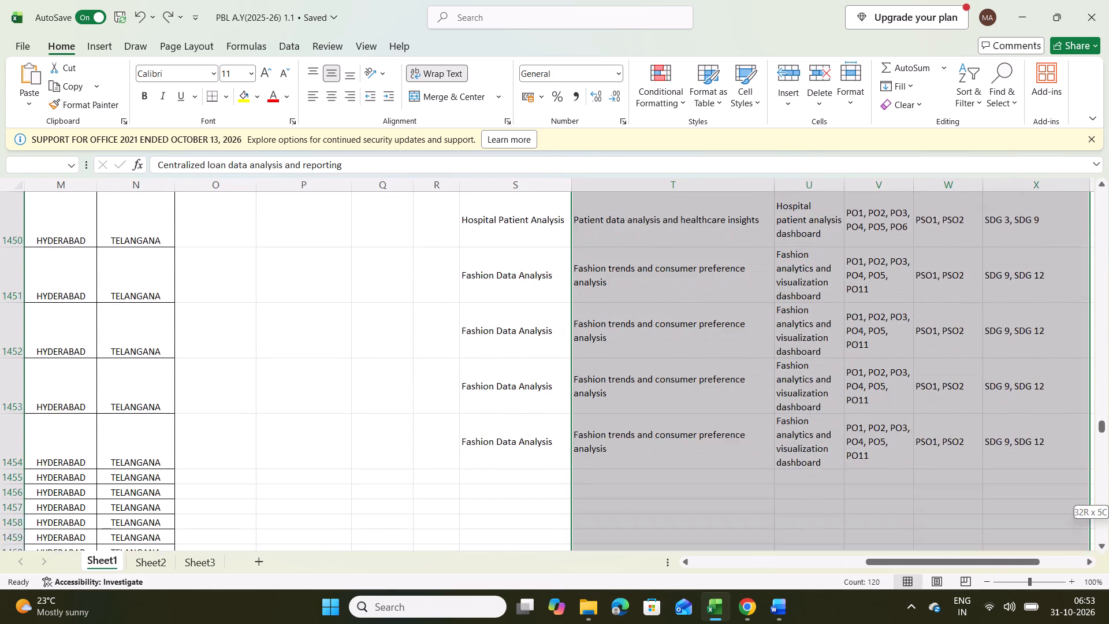
key(shift+Up)
key(shift+Up)
key(shift+Up)
key(shift+Up)
key(shift+Up)
key(shift+Up)
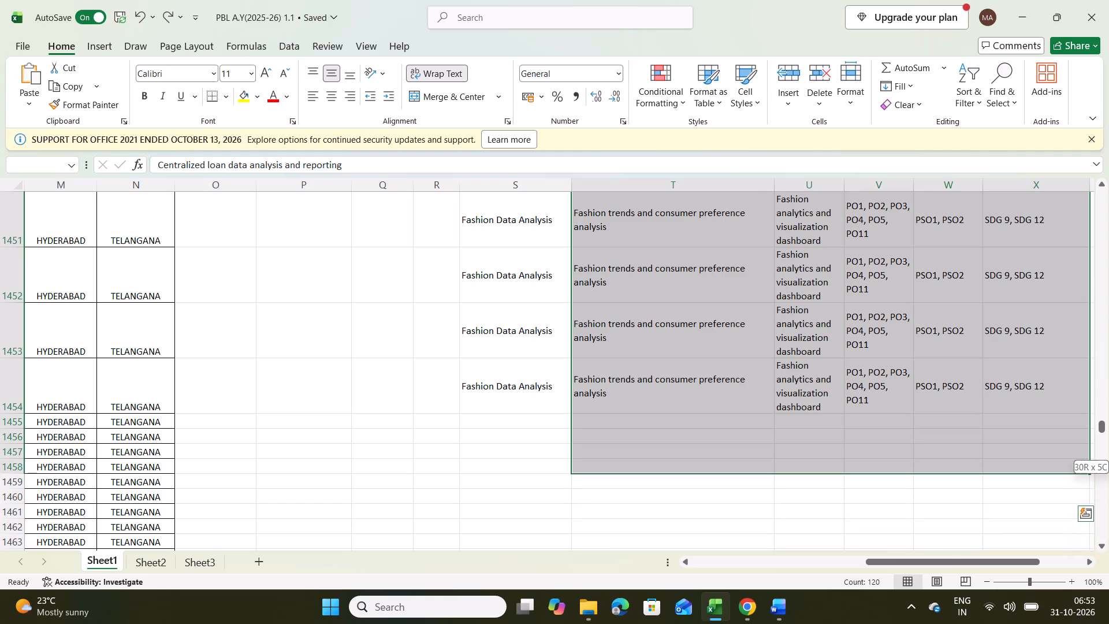
key(shift+Up)
key(shift+Up)
key(shift+Up)
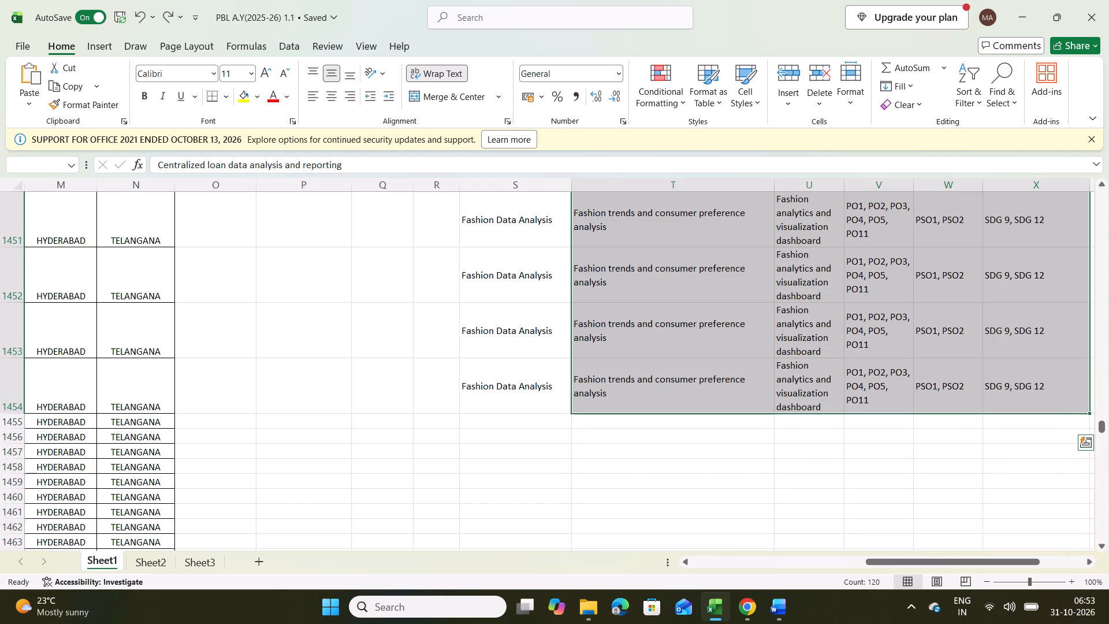
key(ctrl+x)
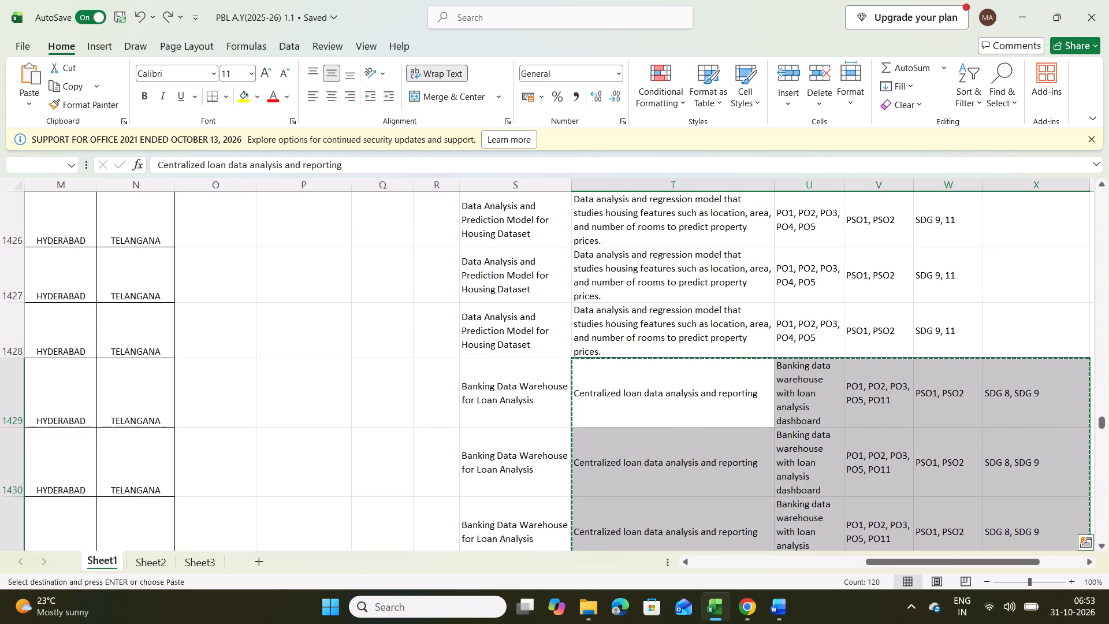
click(543, 398)
key(ctrl+v)
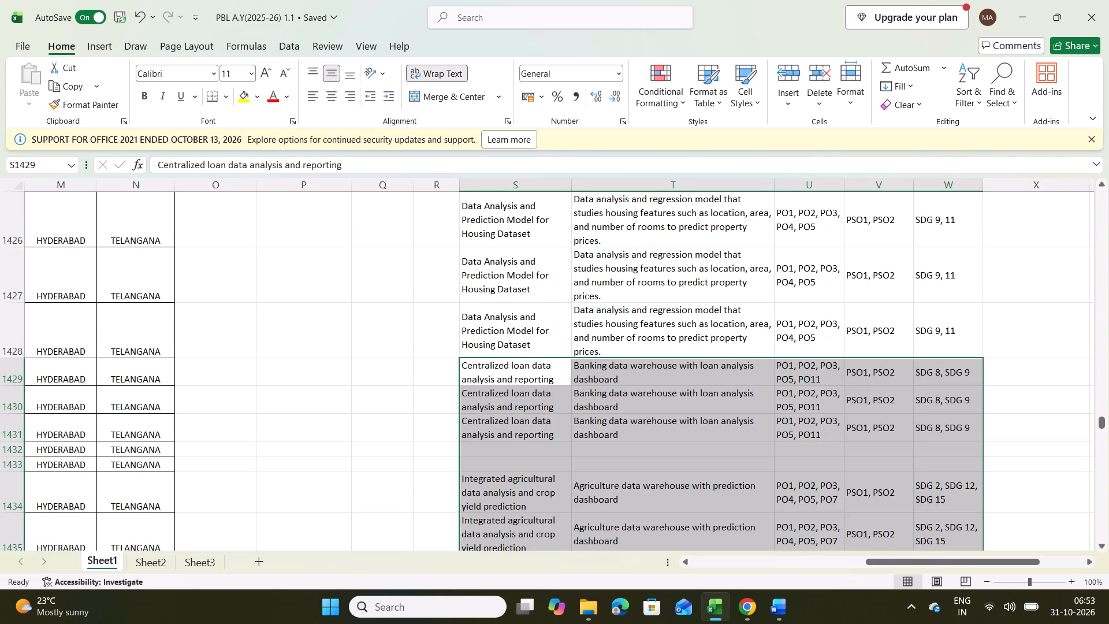
Select S1455 as the paste target, and in Word copy the "Student Performance Prediction through Educational Data Mining" cells from key deliverable through SDG mapping.
key(Down)
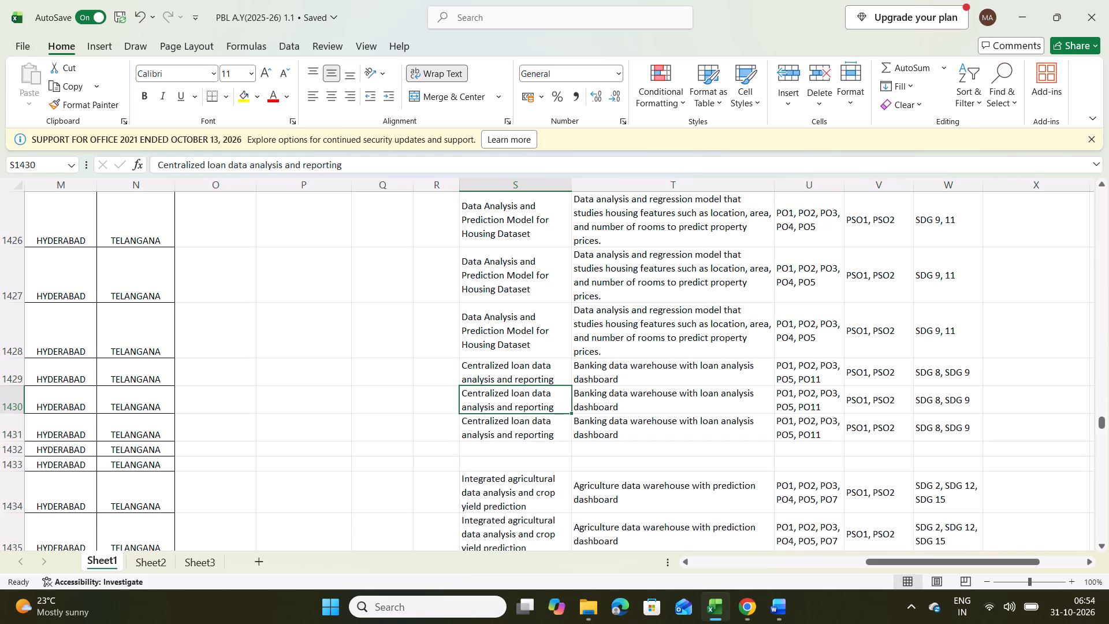
key(Down)
key(Down)
key(Down)
key(Down)
key(Down)
key(Down)
key(Down)
key(Down)
key(Down)
key(Down)
key(Down)
key(Down)
key(Down)
key(Down)
key(Down)
key(Down)
key(Down)
key(Down)
key(Down)
key(Down)
key(Down)
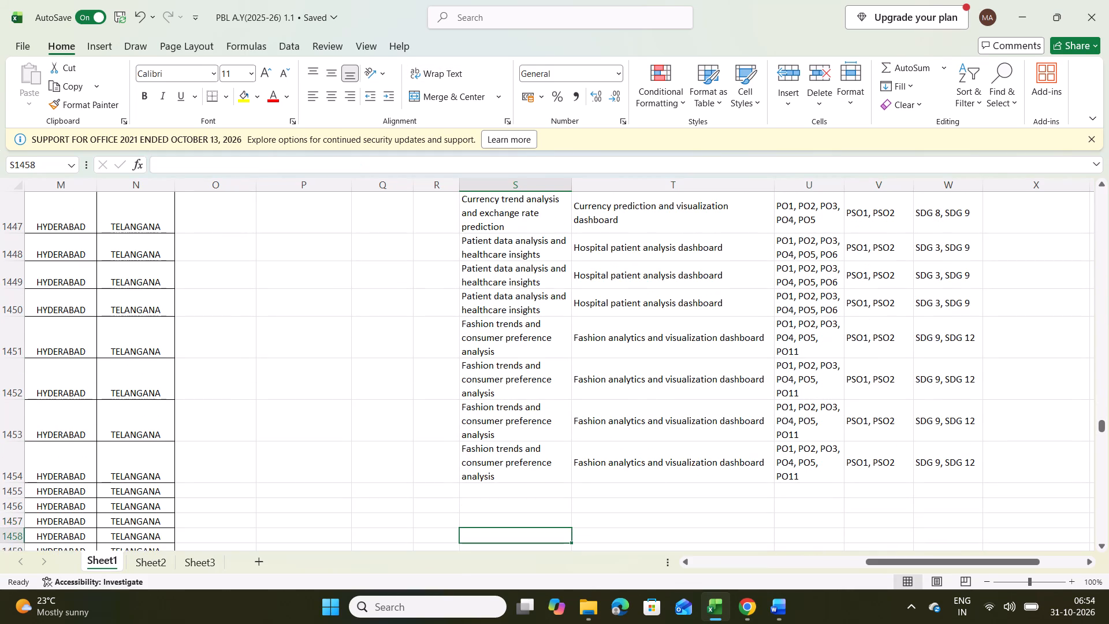
key(Up)
key(Up)
key(Up)
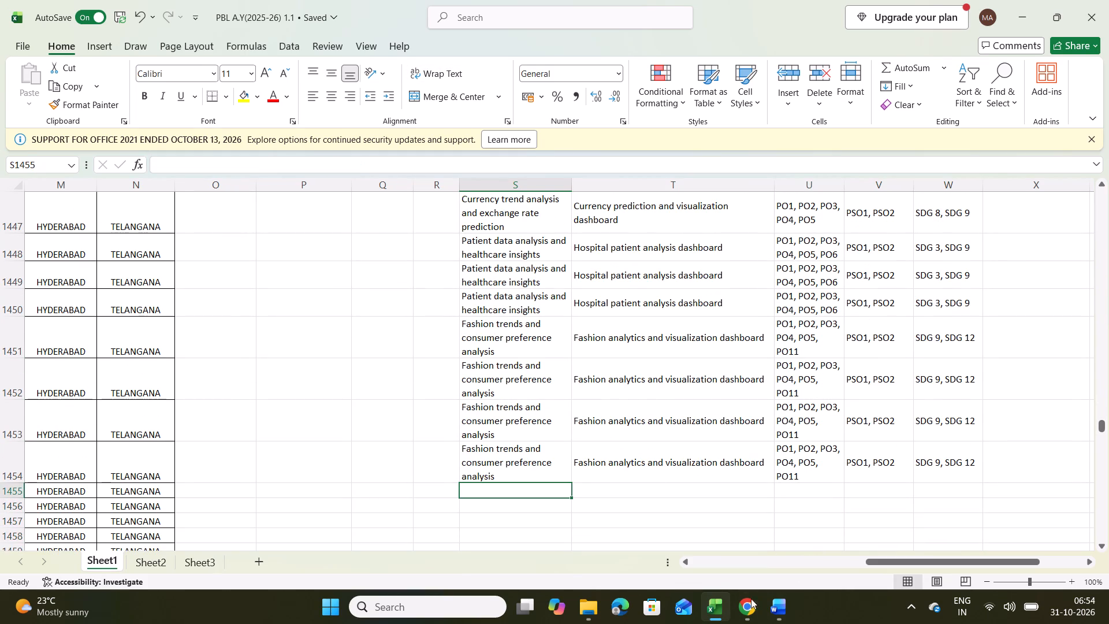
click(776, 604)
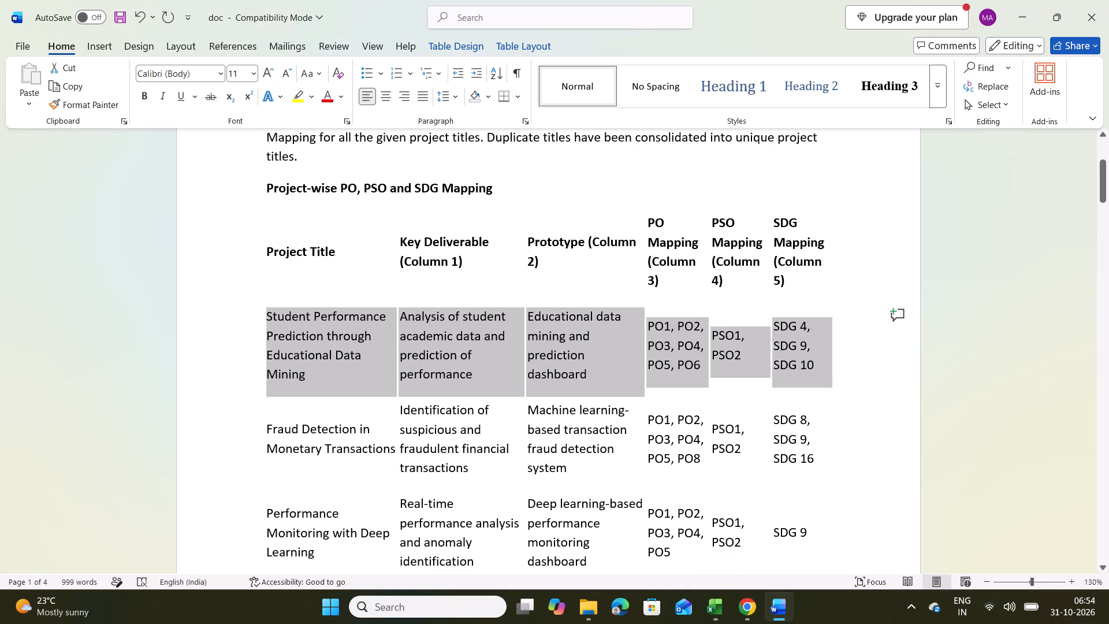
drag(451, 321, 805, 355)
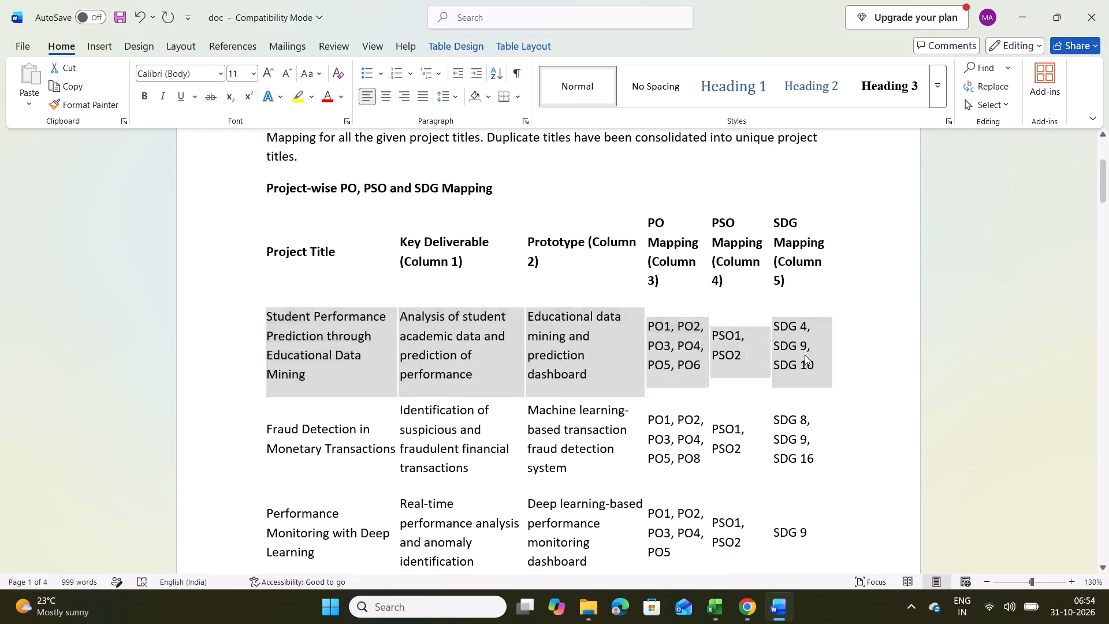
drag(458, 358, 782, 368)
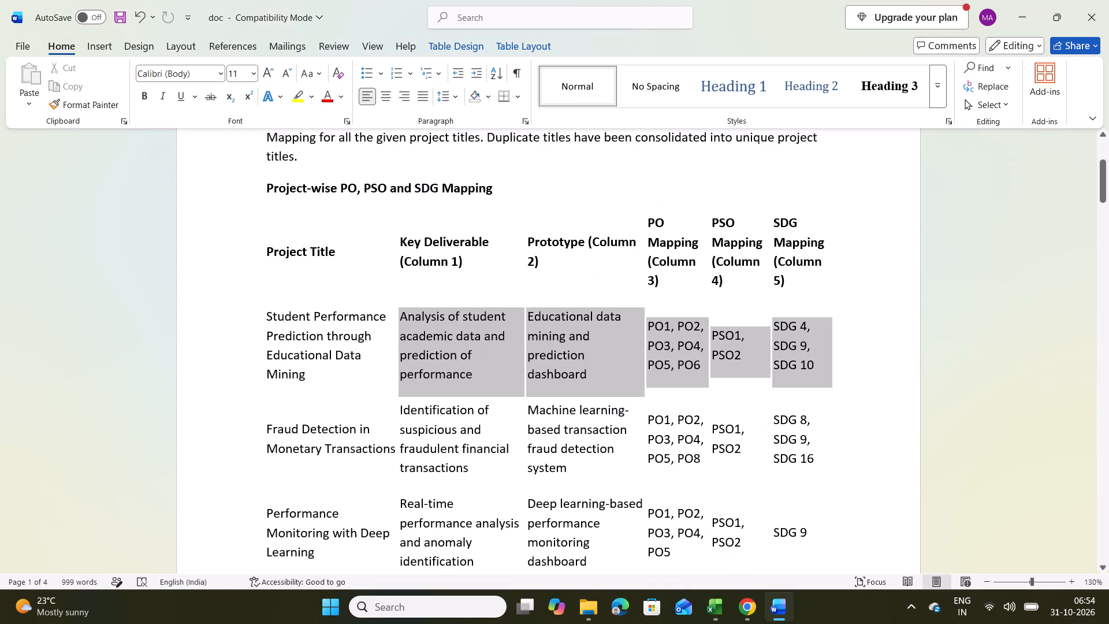
drag(782, 368, 794, 368)
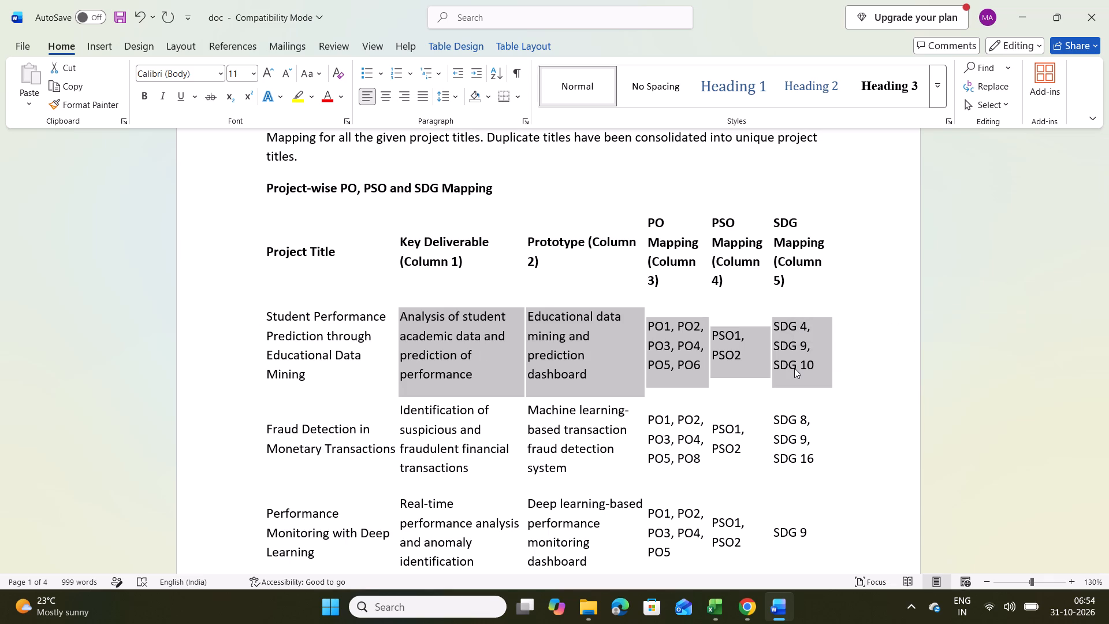
key(ctrl+c)
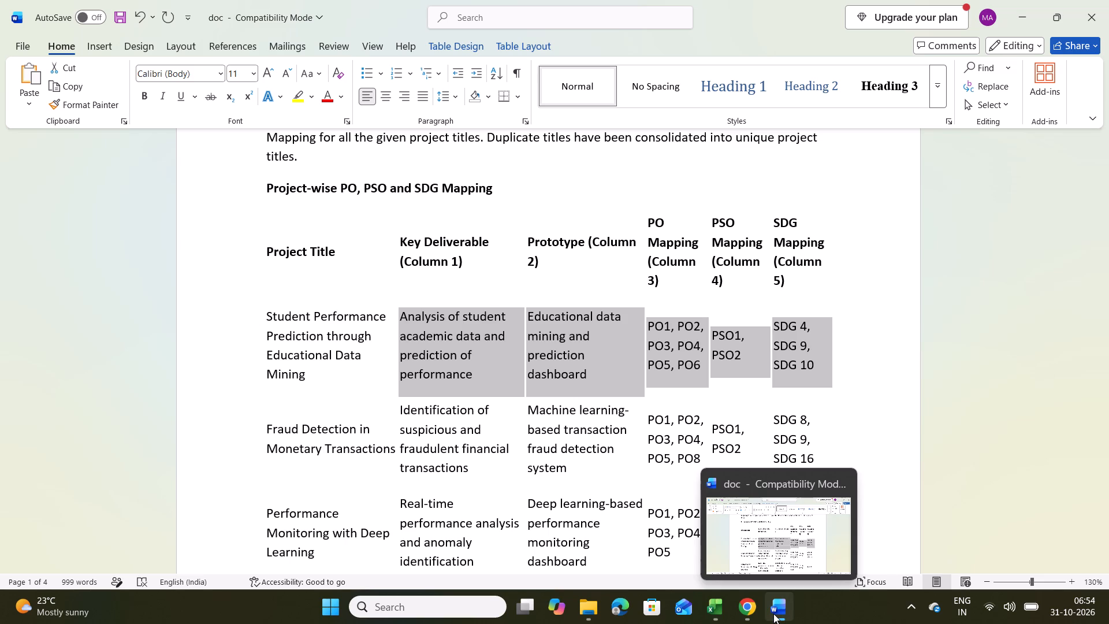
Switch to Excel and paste the copied student performance cells into rows 1455 to 1458, starting in column S each time.
click(720, 606)
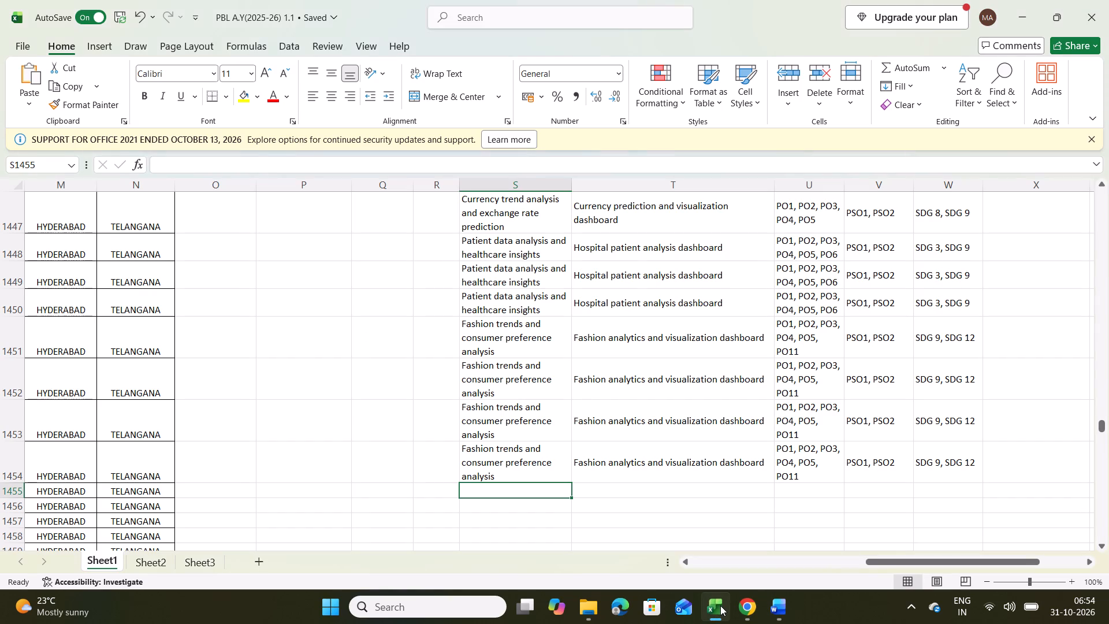
key(ctrl+v)
key(Down)
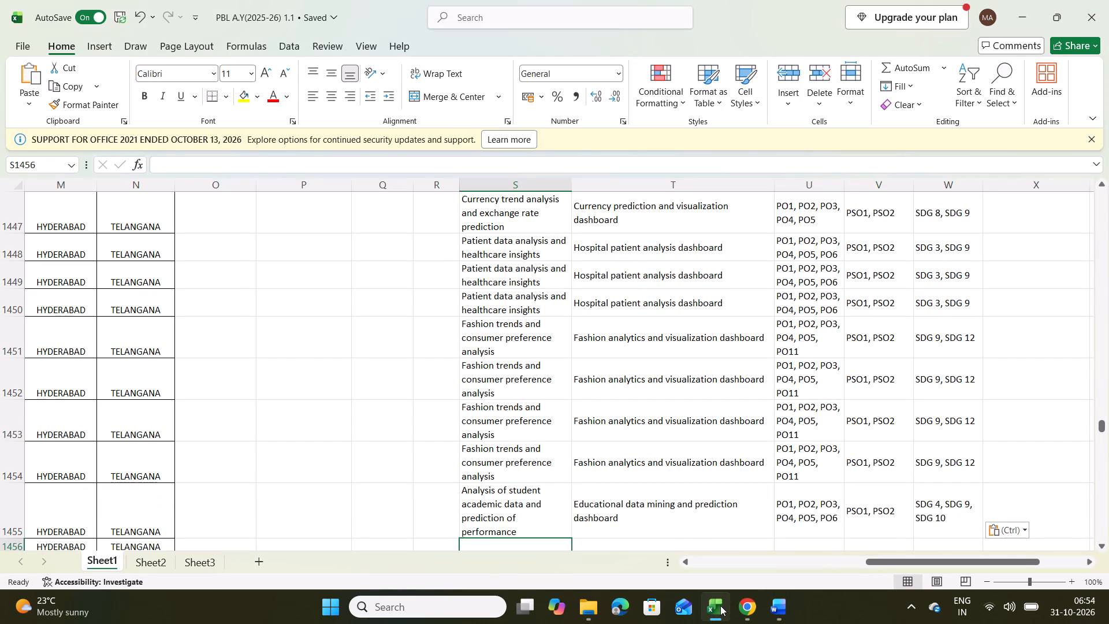
key(ctrl+v)
key(Down)
key(ctrl+v)
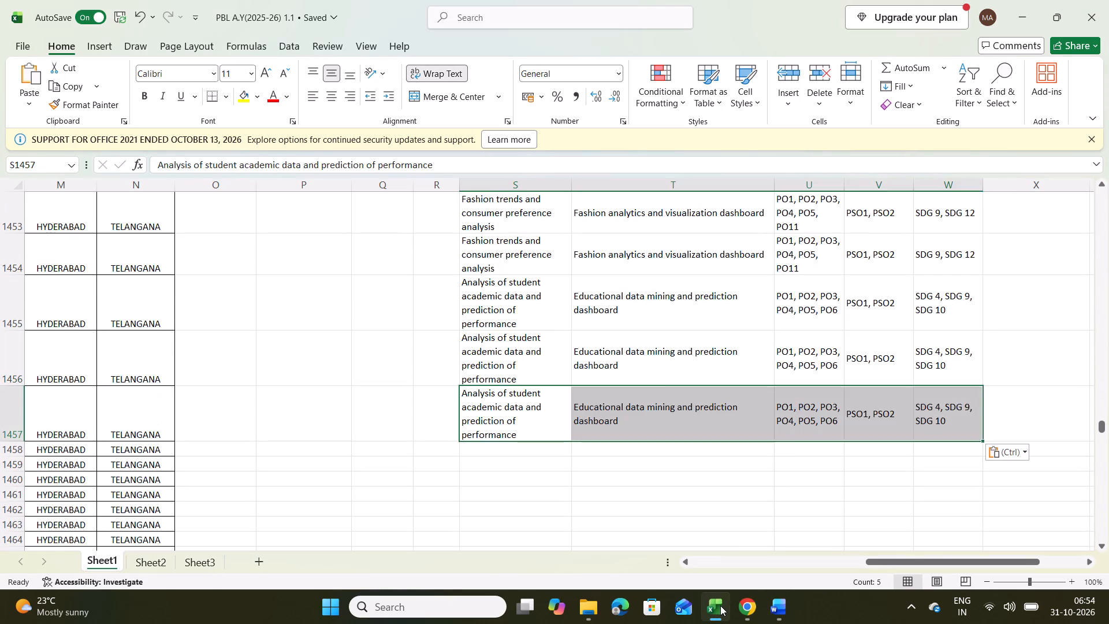
key(Down)
key(ctrl+v)
key(Down)
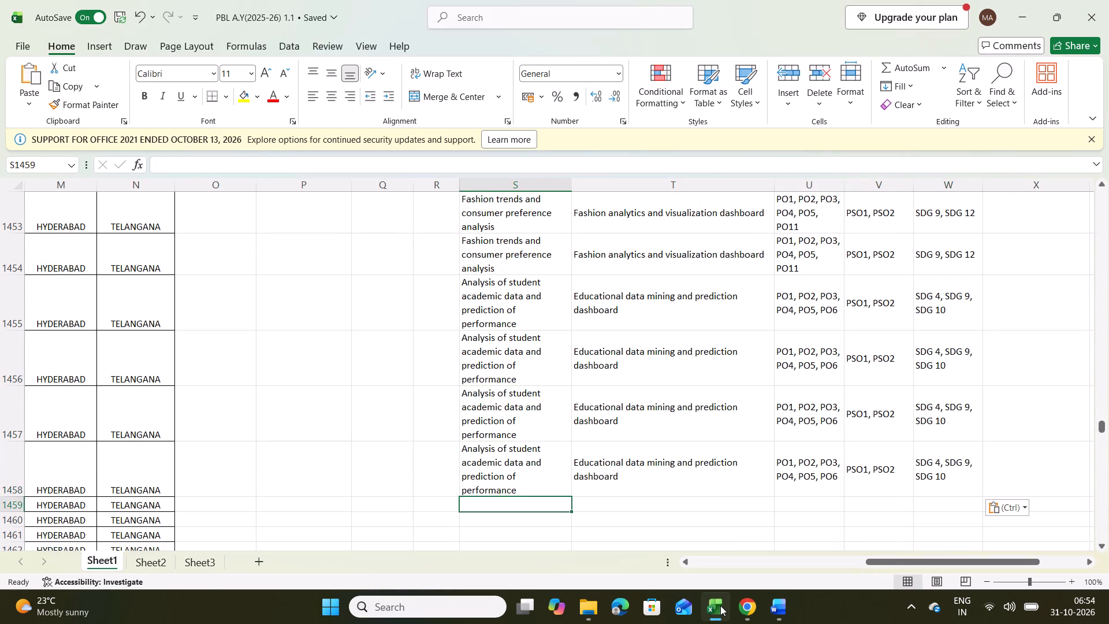
Copy the "Fraud Detection in Monetary Transactions" key deliverable through SDG mapping from Word and paste it into Excel rows 1459 to 1461 from column S.
click(777, 608)
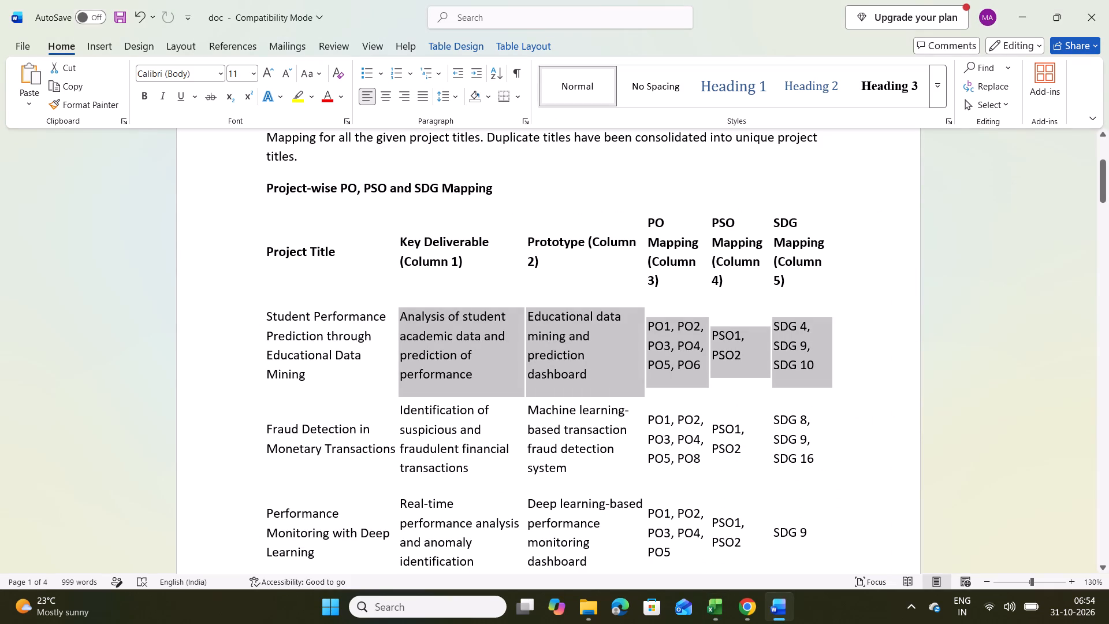
drag(430, 433, 830, 441)
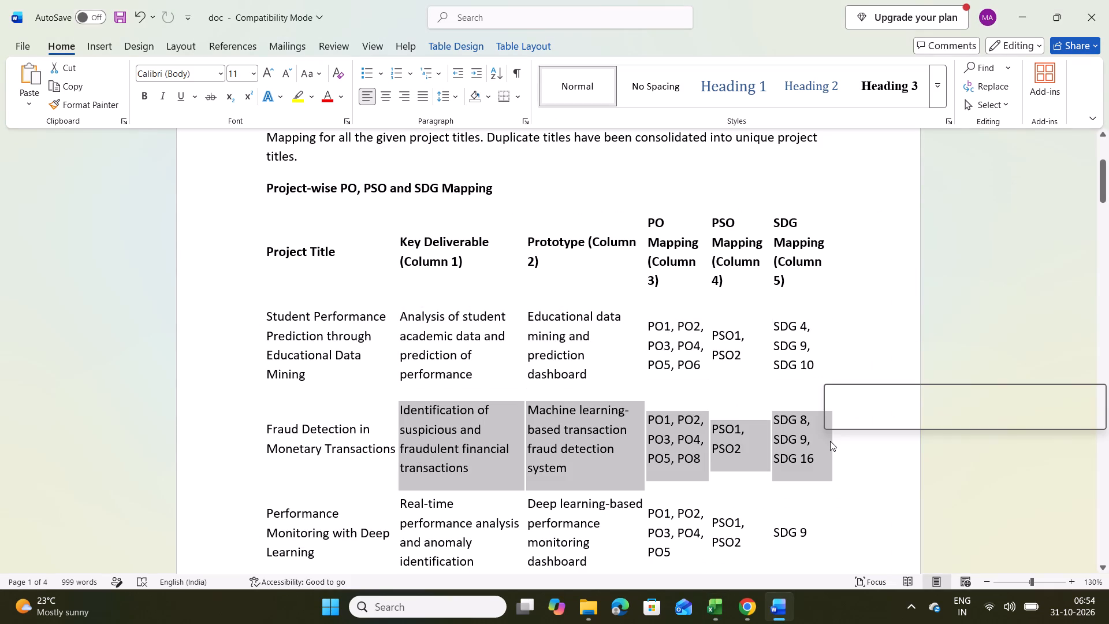
key(ctrl+c)
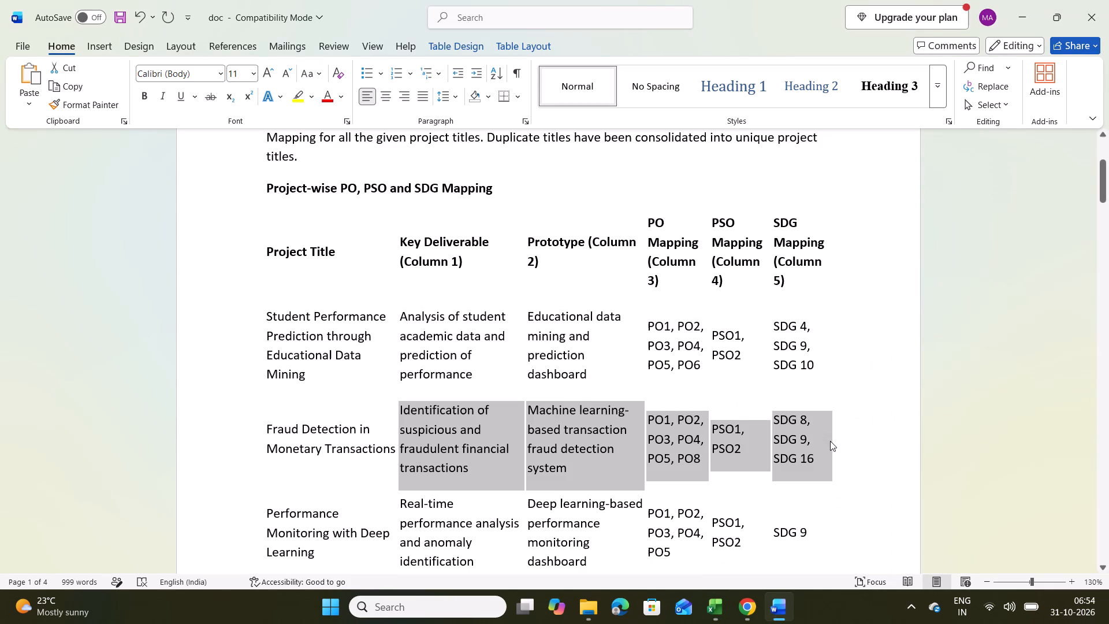
click(714, 606)
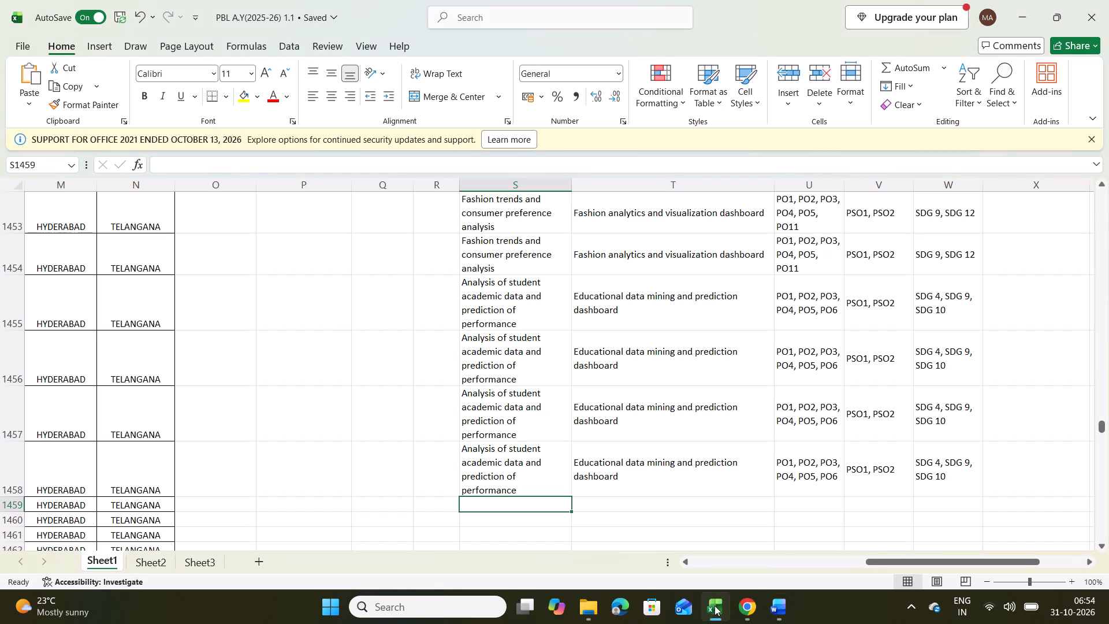
key(ctrl+v)
key(Down)
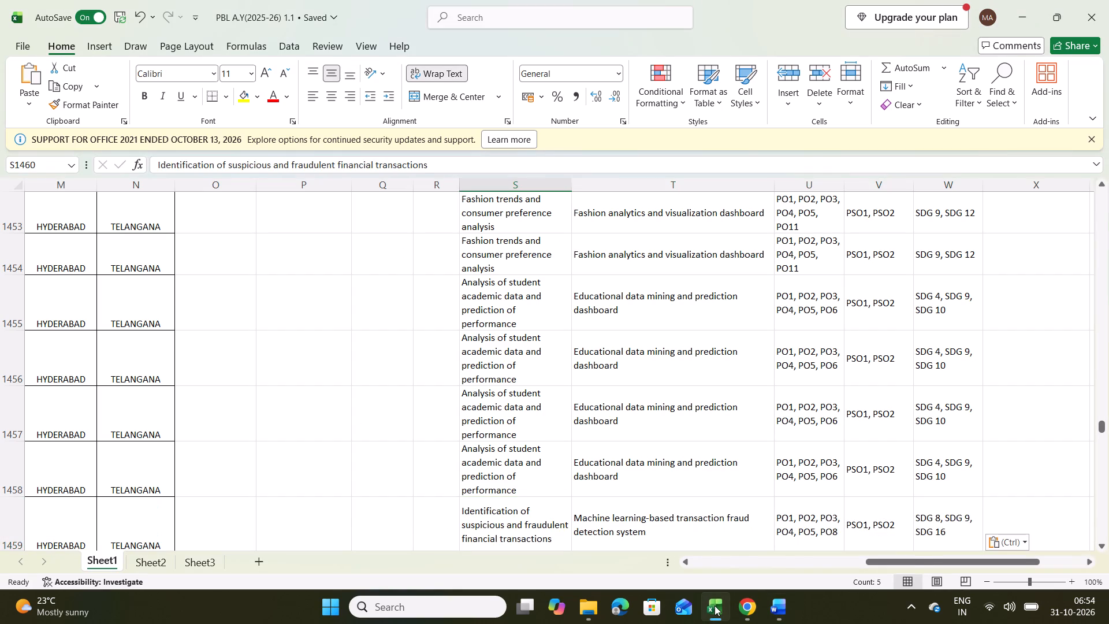
key(ctrl+v)
key(Down)
key(ctrl+v)
key(Down)
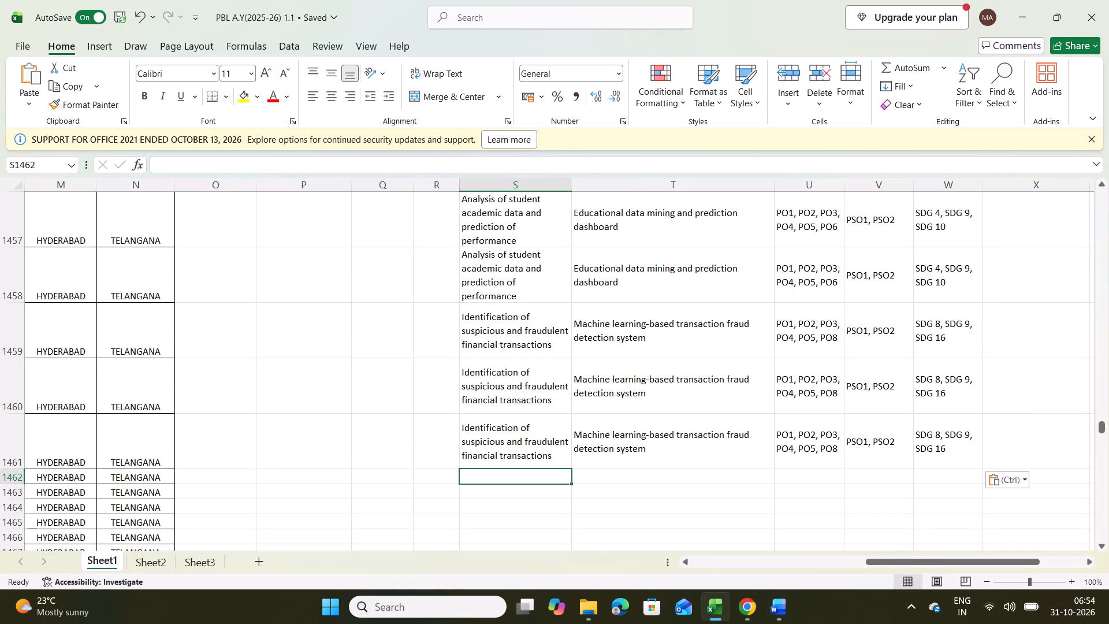
Copy the "Performance Monitoring with Deep Learning" key deliverable through SDG mapping from Word and paste it into Excel rows 1462 to 1464 from column S.
click(777, 604)
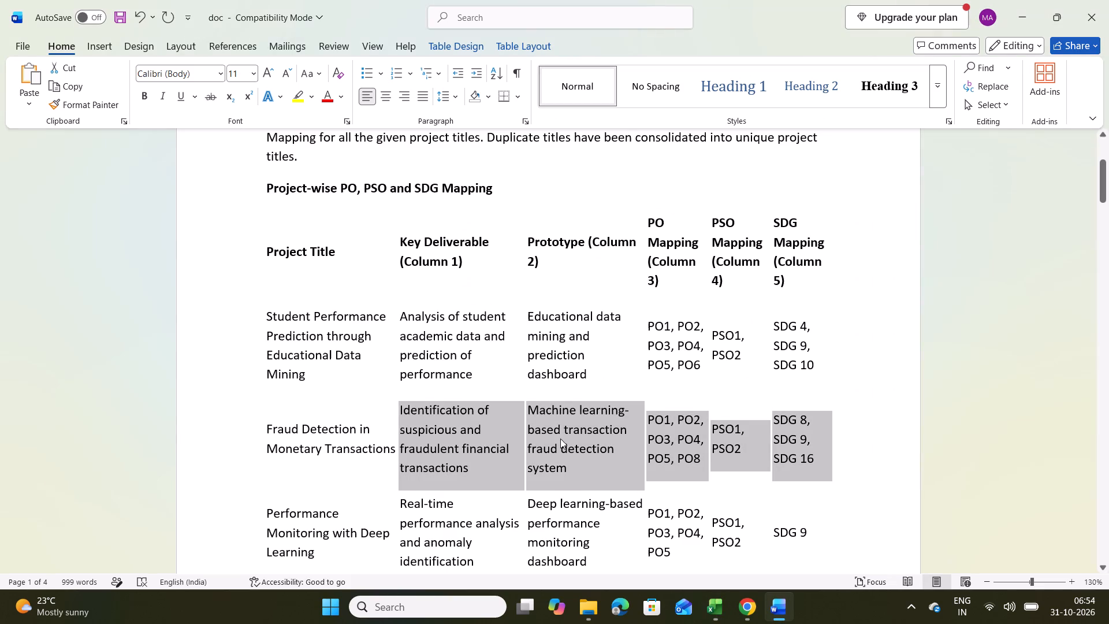
drag(456, 515, 775, 549)
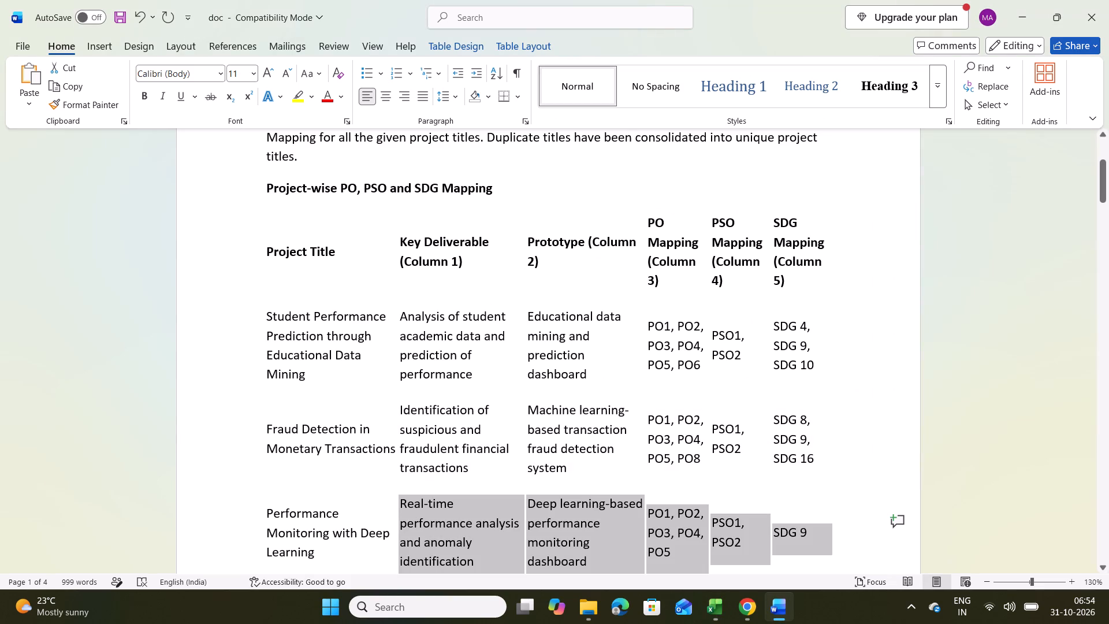
drag(775, 549, 777, 549)
key(ctrl+c)
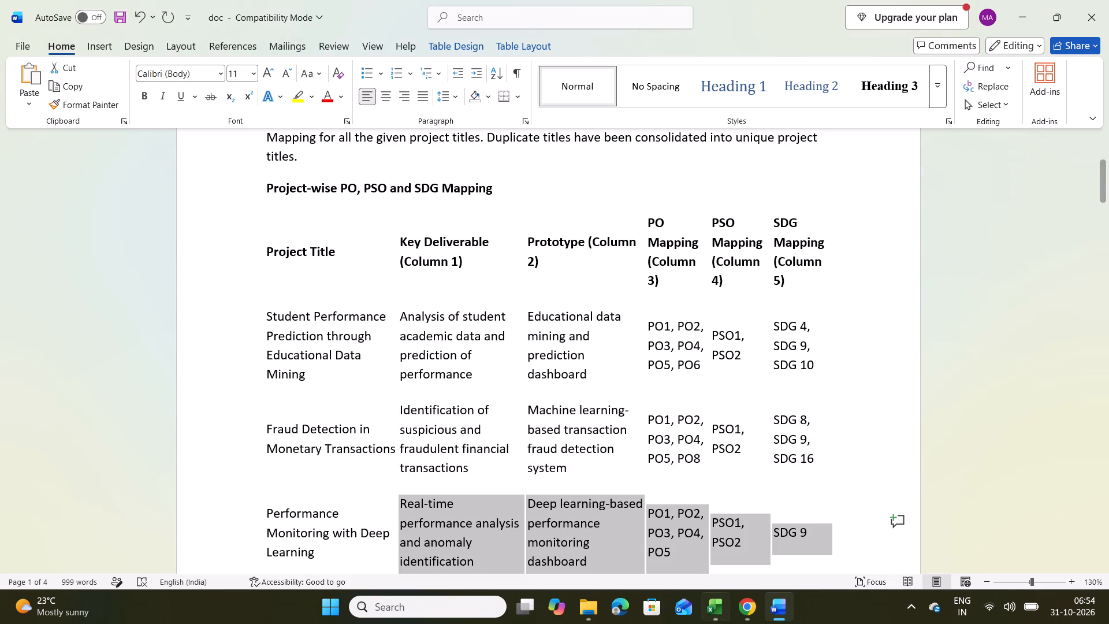
click(716, 610)
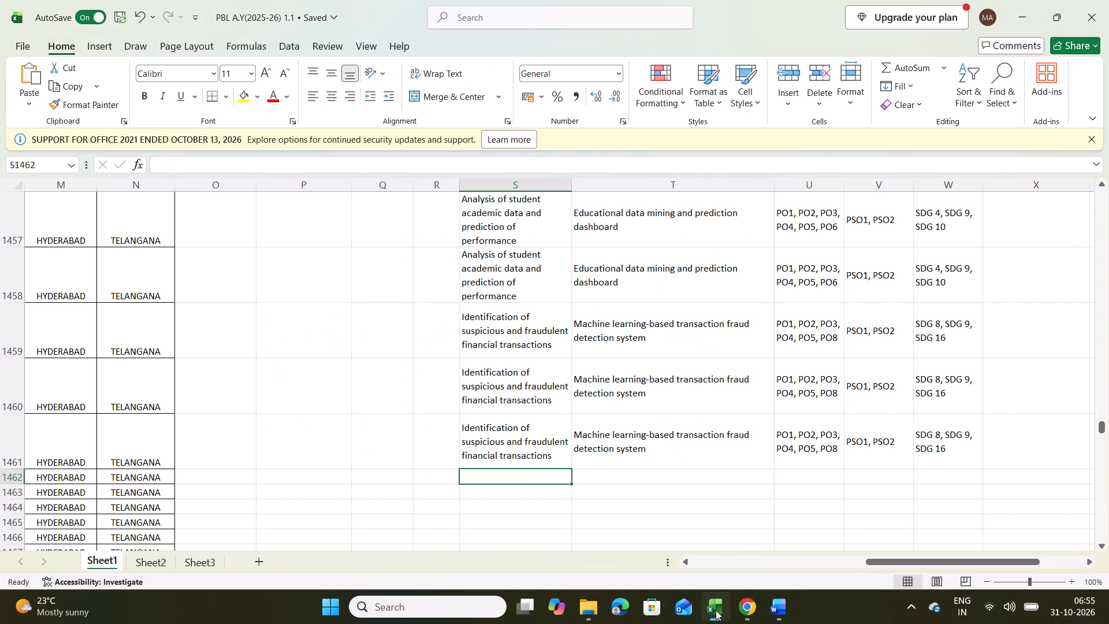
key(ctrl+v)
key(Down)
key(ctrl+v)
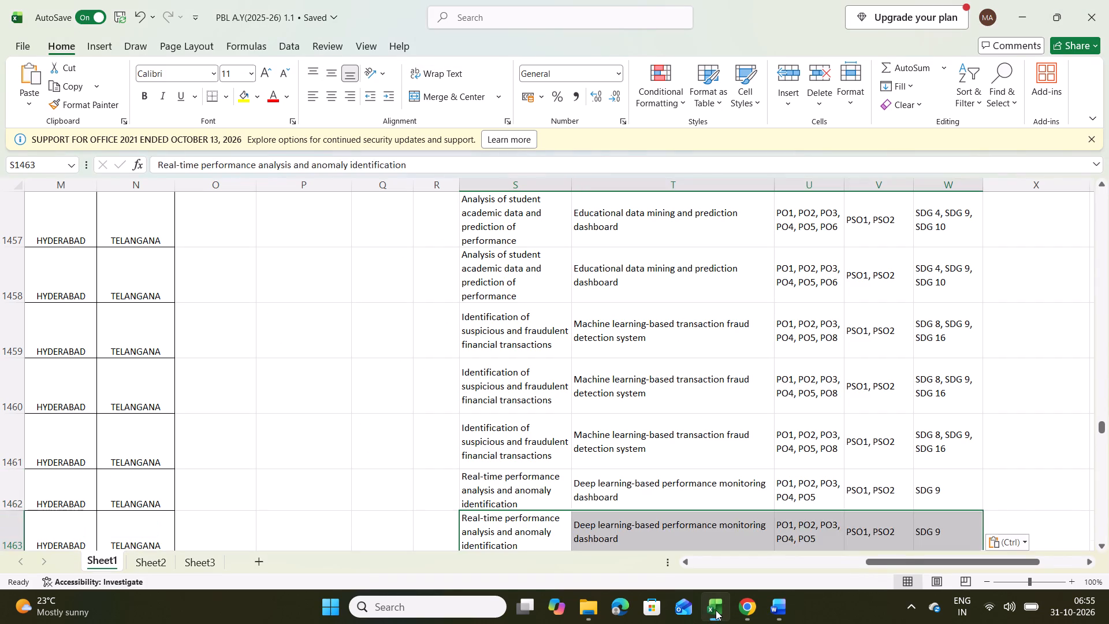
key(Down)
key(ctrl+v)
key(Down)
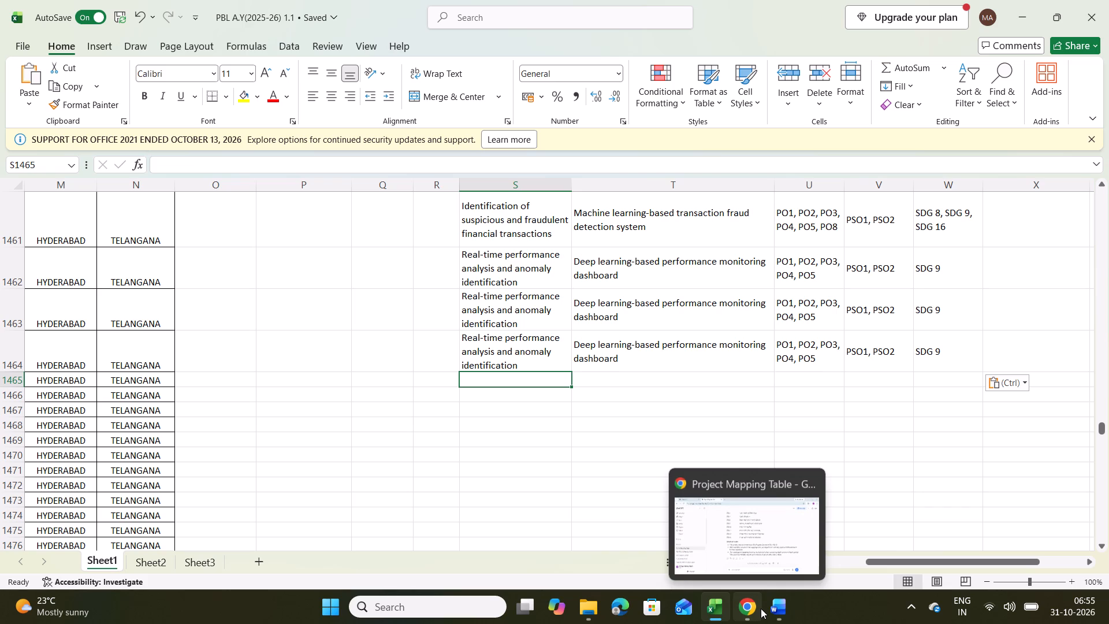
Switch to Word and copy the "Music Recommendation System" cells from key deliverable through SDG mapping.
click(776, 612)
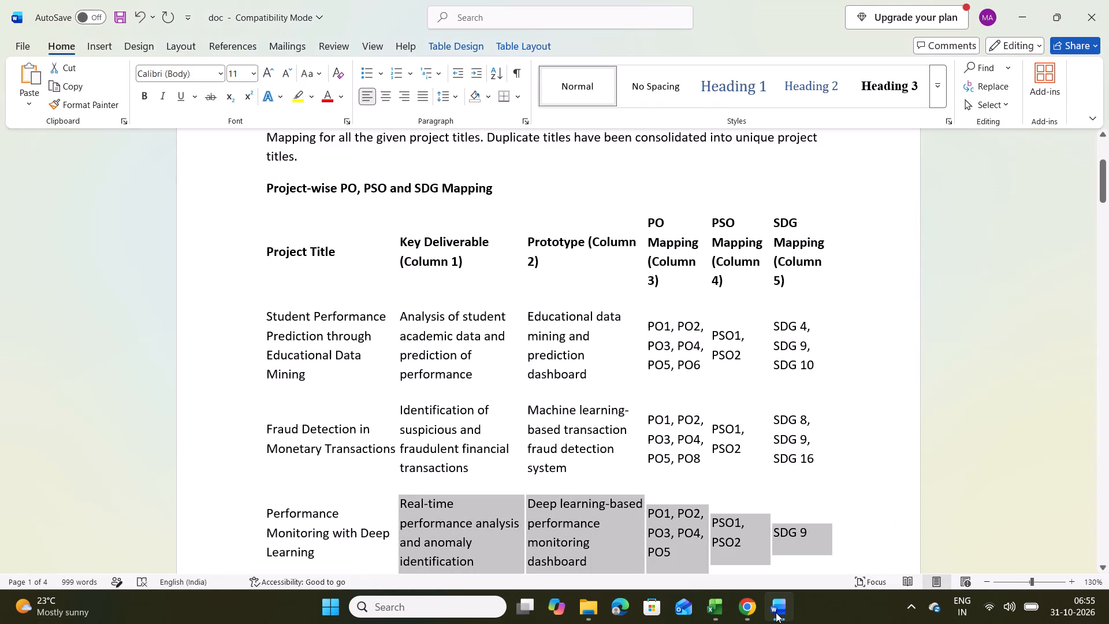
click(626, 549)
key(Down)
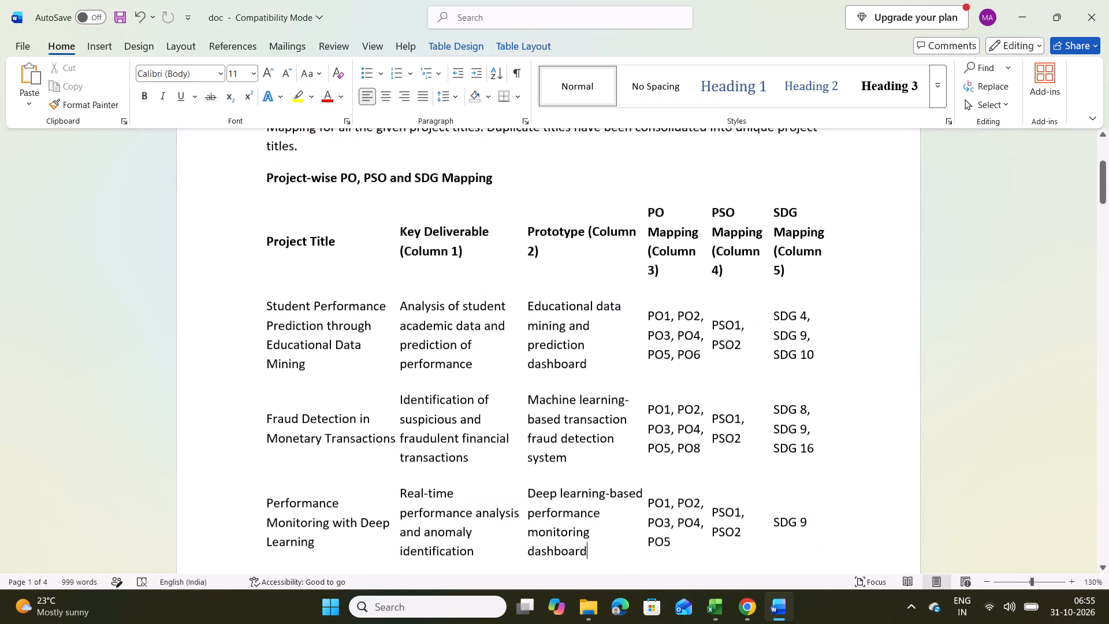
key(Down)
key(Down)
key(Down)
key(Down)
key(Down)
key(Down)
key(Down)
key(Down)
key(Down)
key(Down)
key(Down)
key(Down)
key(Down)
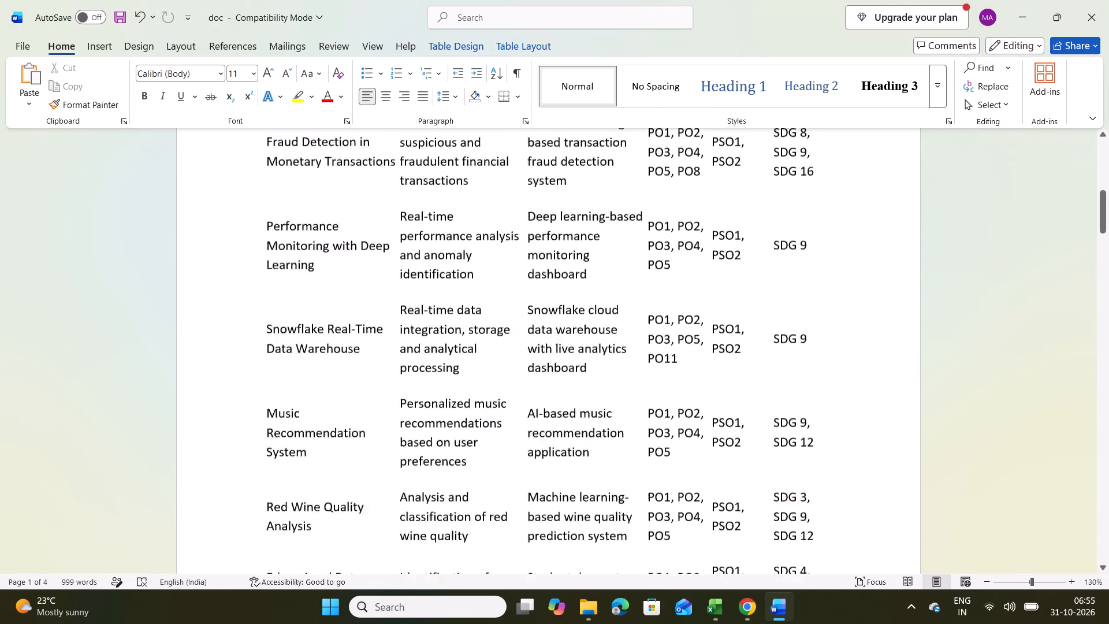
key(Down)
key(Up)
key(Up)
key(Up)
key(Up)
key(Up)
key(Up)
key(Up)
key(Up)
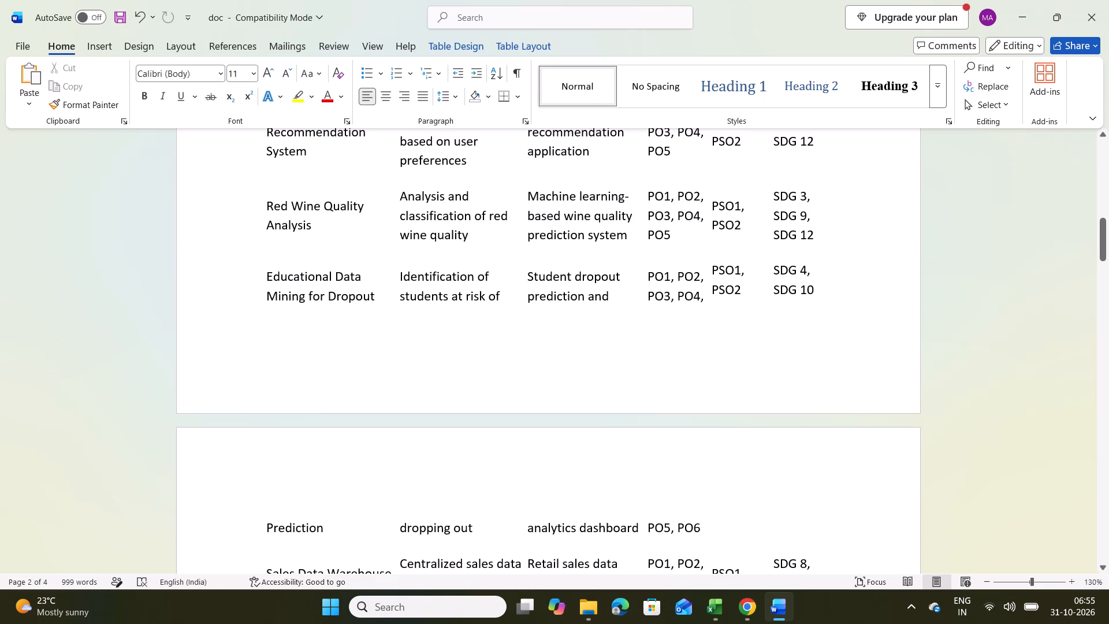
key(Up)
key(Up)
key(Up)
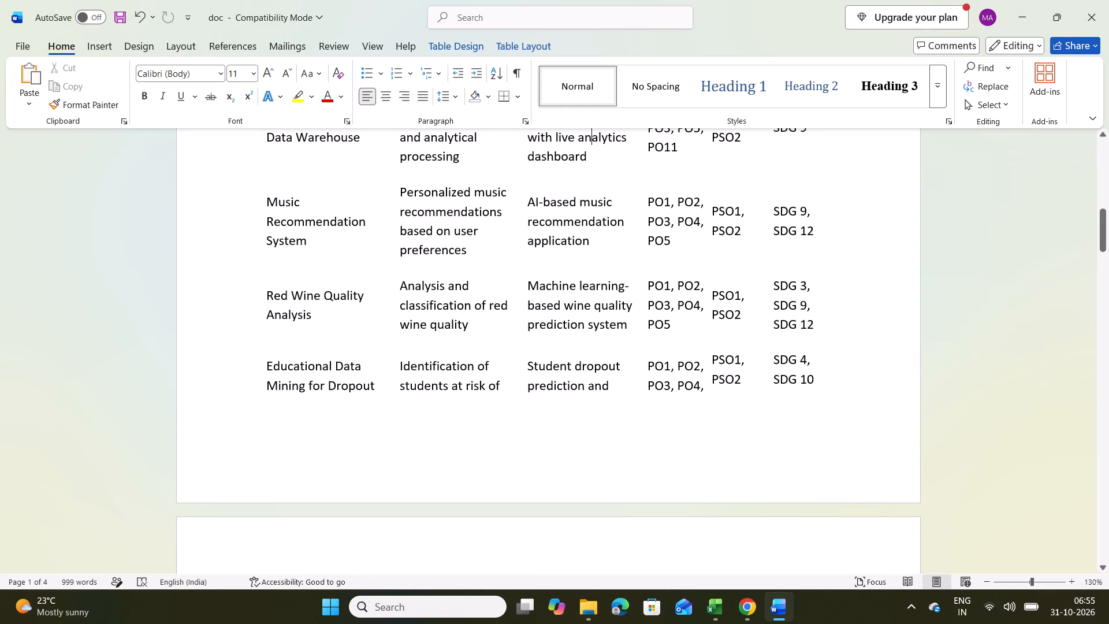
drag(454, 222, 758, 217)
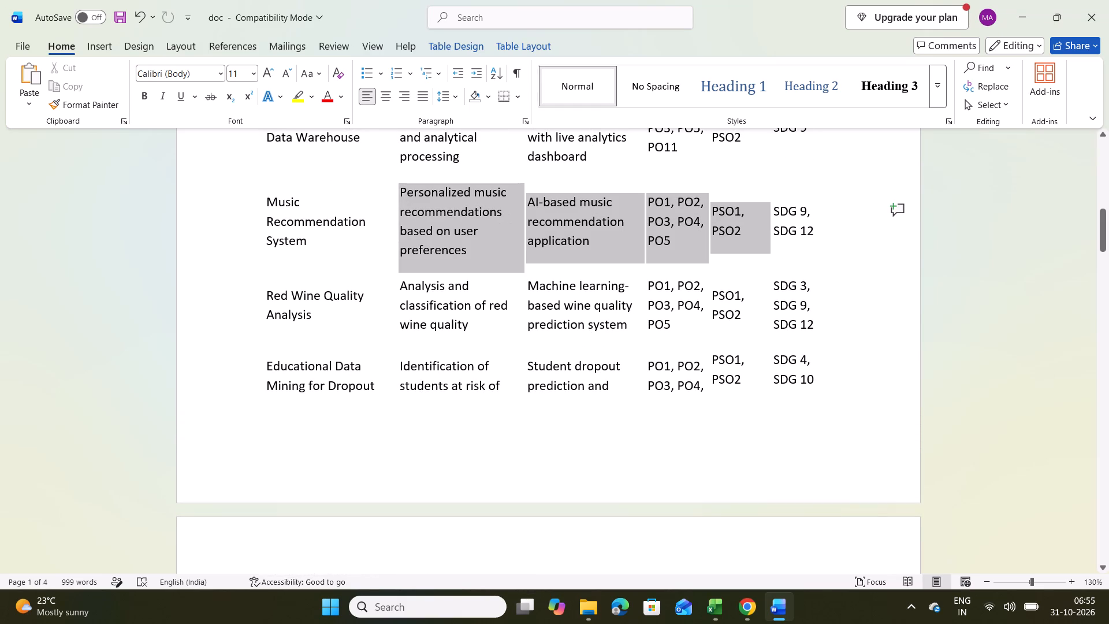
drag(758, 217, 784, 221)
key(ctrl+c)
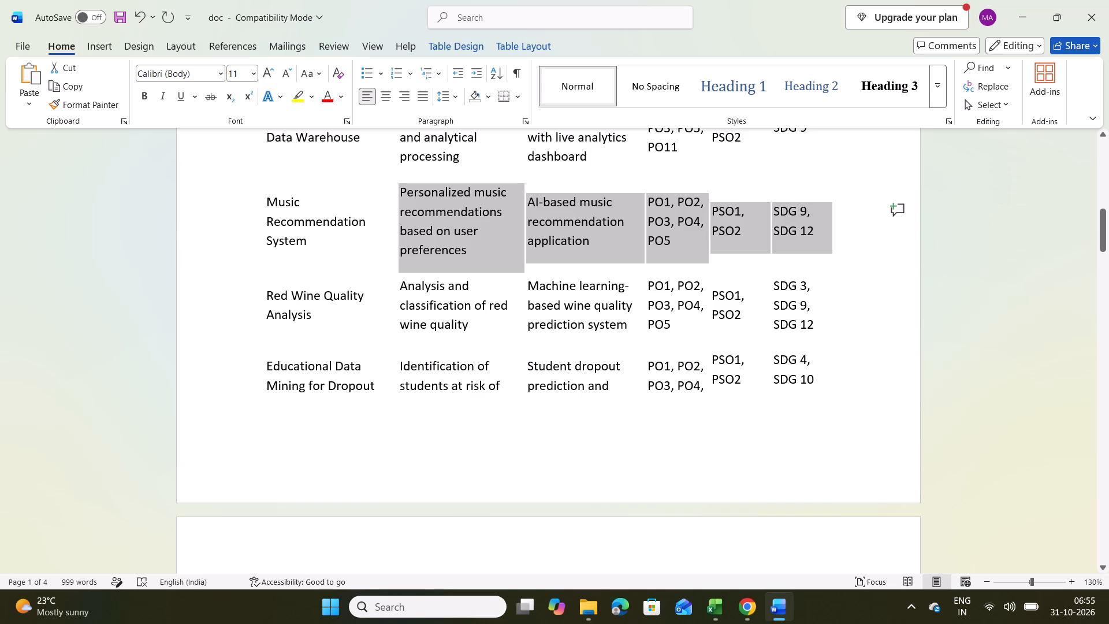
Switch to Excel, find the Music Recomendation System rows and paste the copied cells into rows 1468 to 1470, starting in column S each time.
click(717, 608)
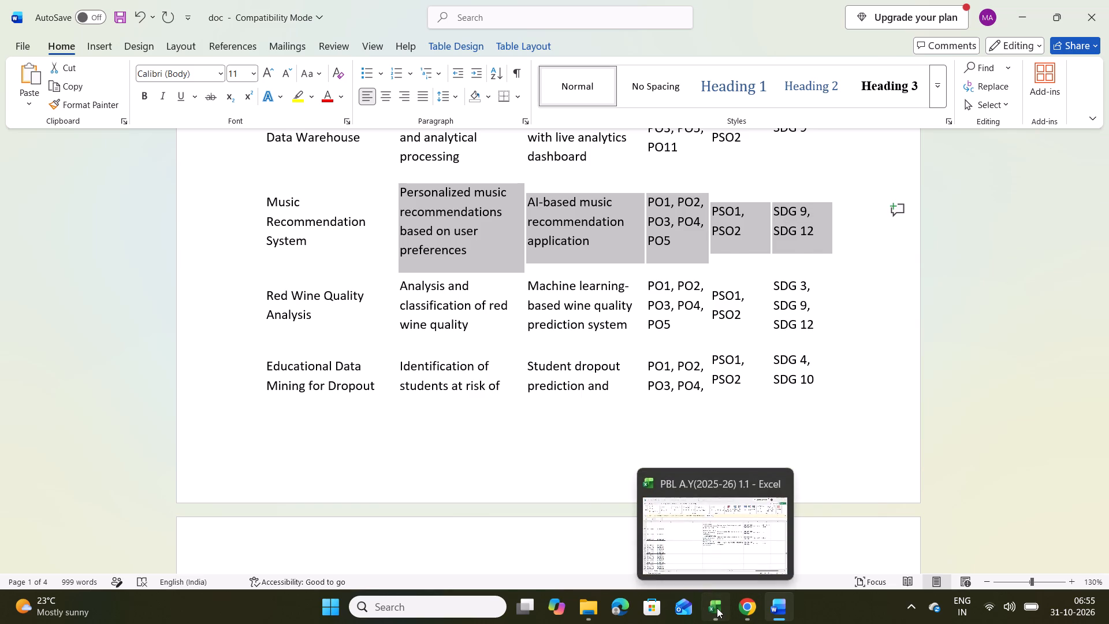
key(Left)
key(Left)
key(Left)
key(Left)
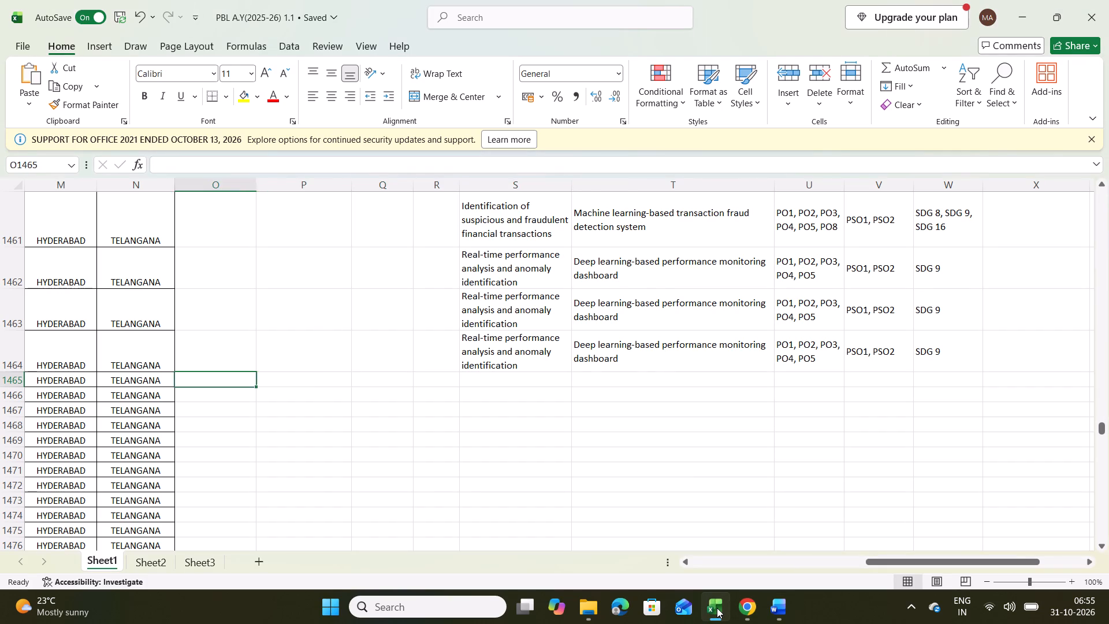
key(Left)
key(Left)
key(Left)
key(Left)
key(Left)
key(Left)
key(Left)
key(Left)
key(Left)
key(Left)
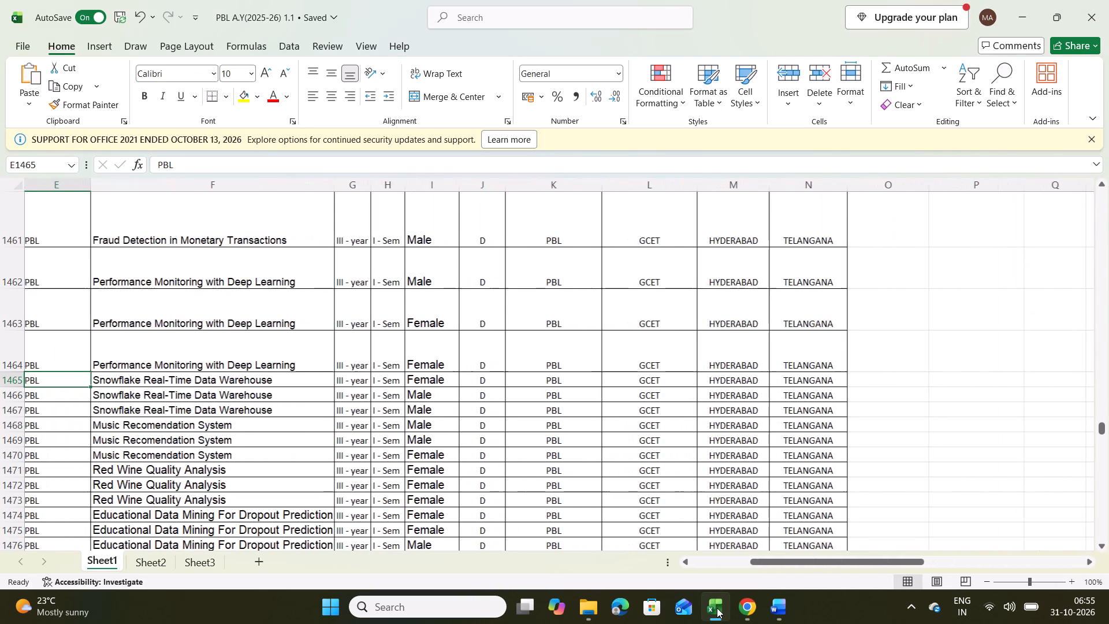
key(Down)
key(Right)
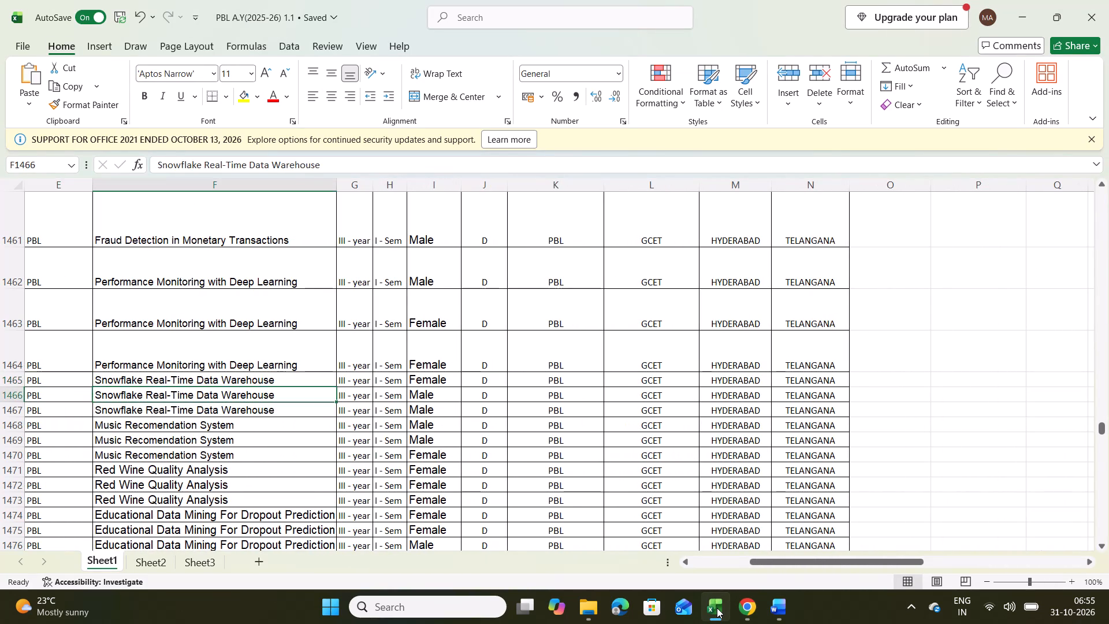
key(Down)
key(Down)
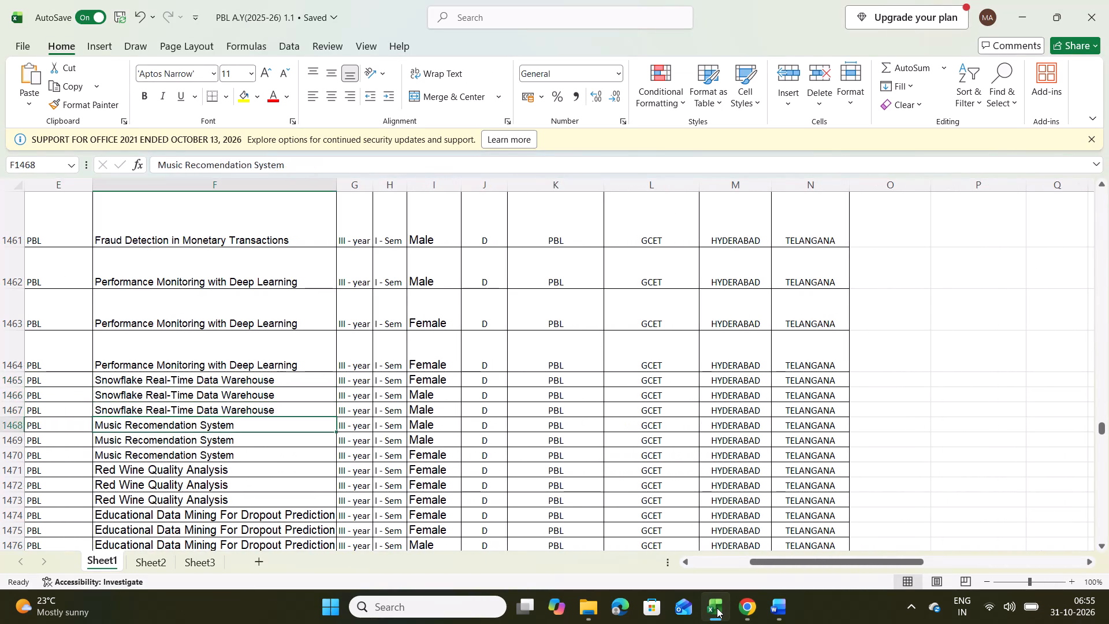
key(Right)
key(Right)
key(Right)
key(Right)
key(Right)
key(Right)
key(Right)
key(Right)
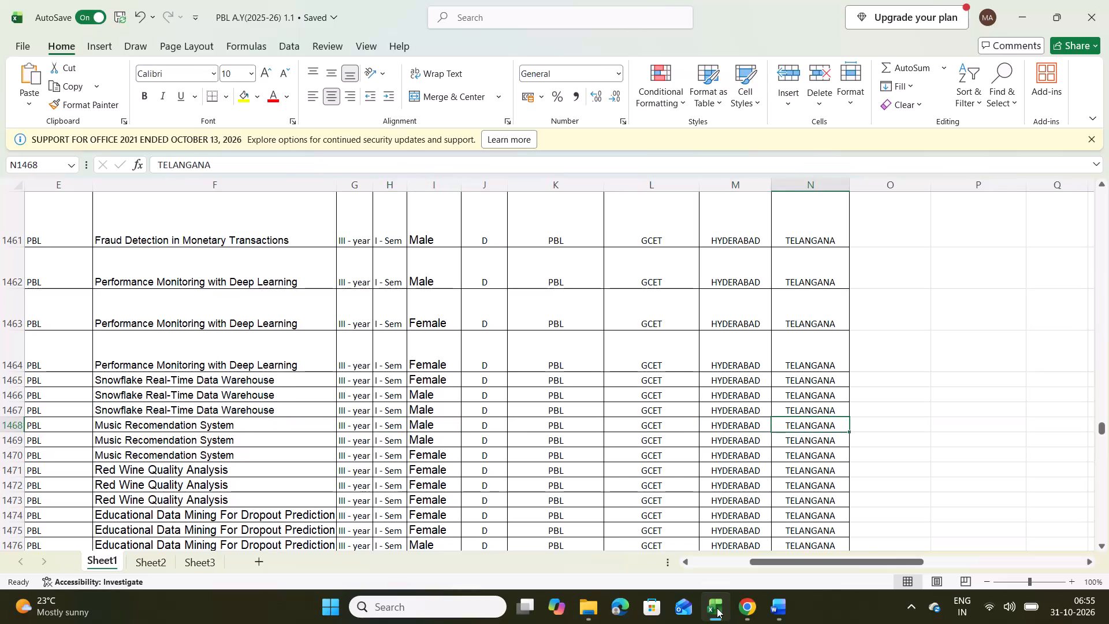
key(Right)
key(Right)
key(Right)
key(Right)
key(Right)
key(Right)
key(Right)
key(Right)
key(Right)
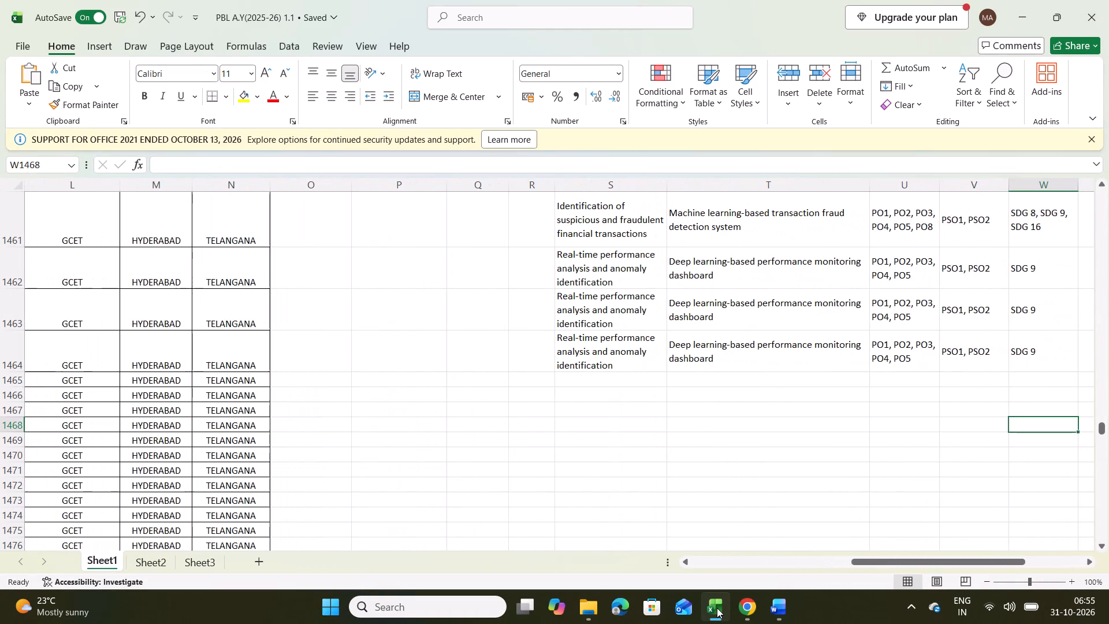
key(Left)
key(Left)
key(Left)
key(Left)
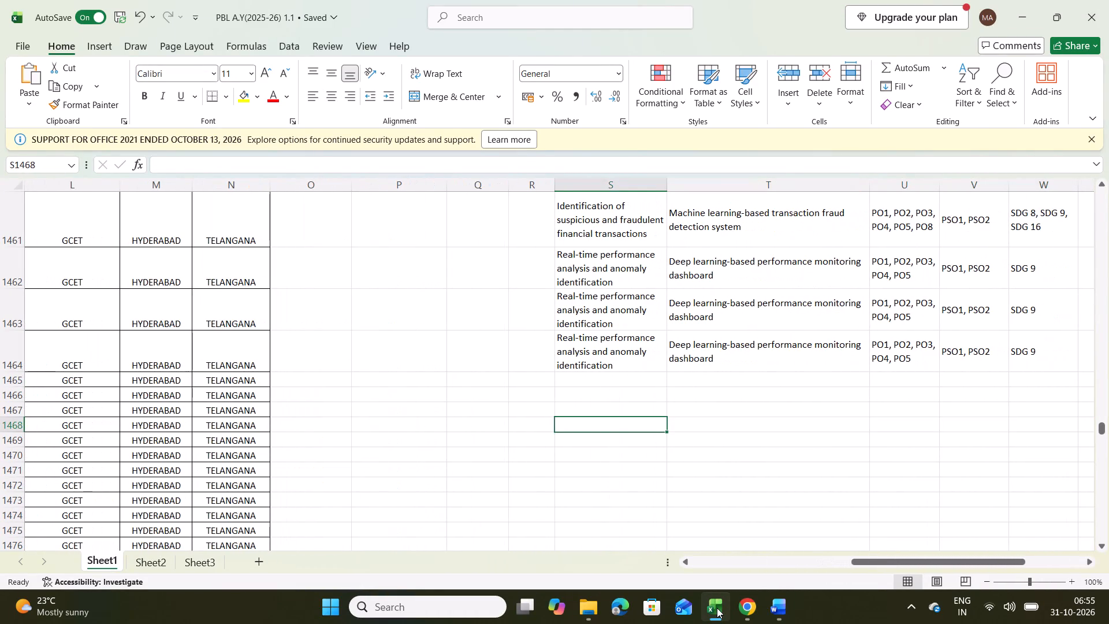
key(ctrl+v)
key(Down)
key(ctrl+v)
key(Down)
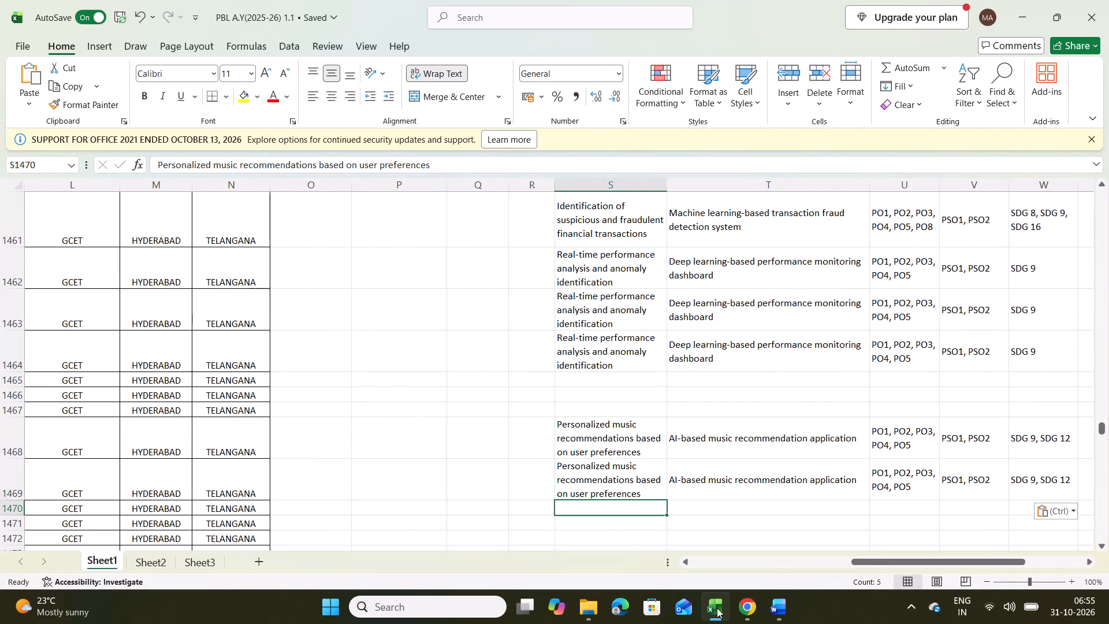
key(ctrl+v)
key(Down)
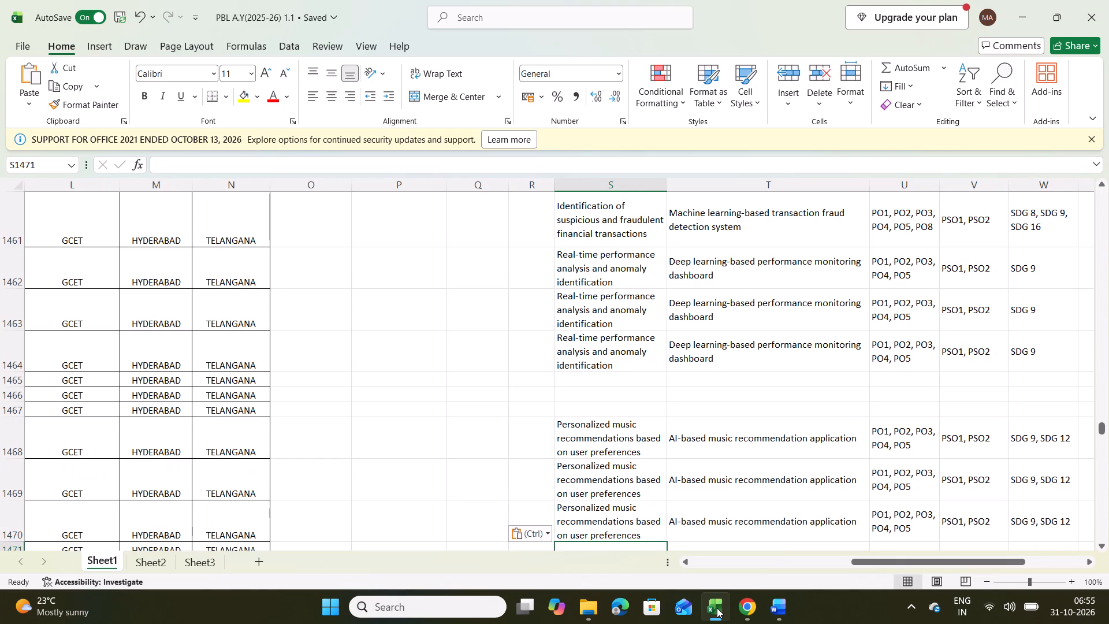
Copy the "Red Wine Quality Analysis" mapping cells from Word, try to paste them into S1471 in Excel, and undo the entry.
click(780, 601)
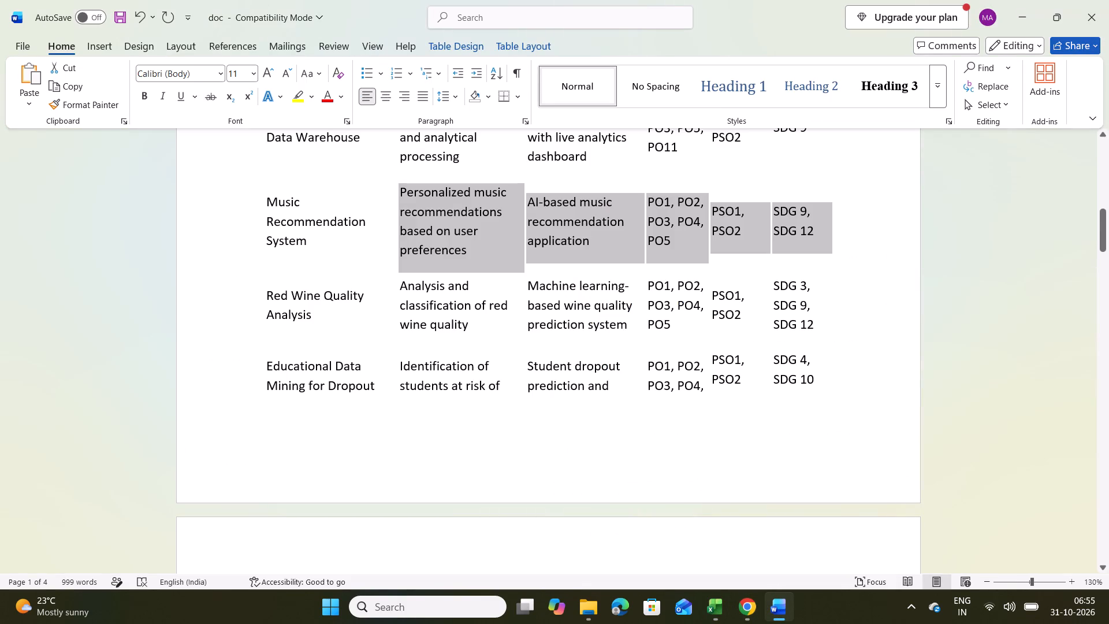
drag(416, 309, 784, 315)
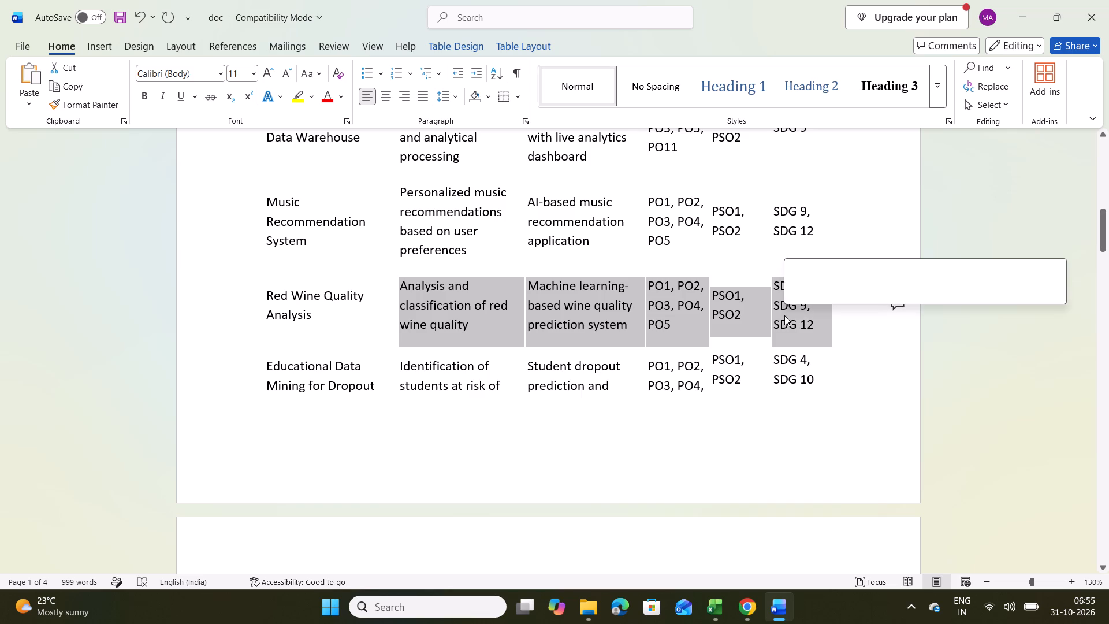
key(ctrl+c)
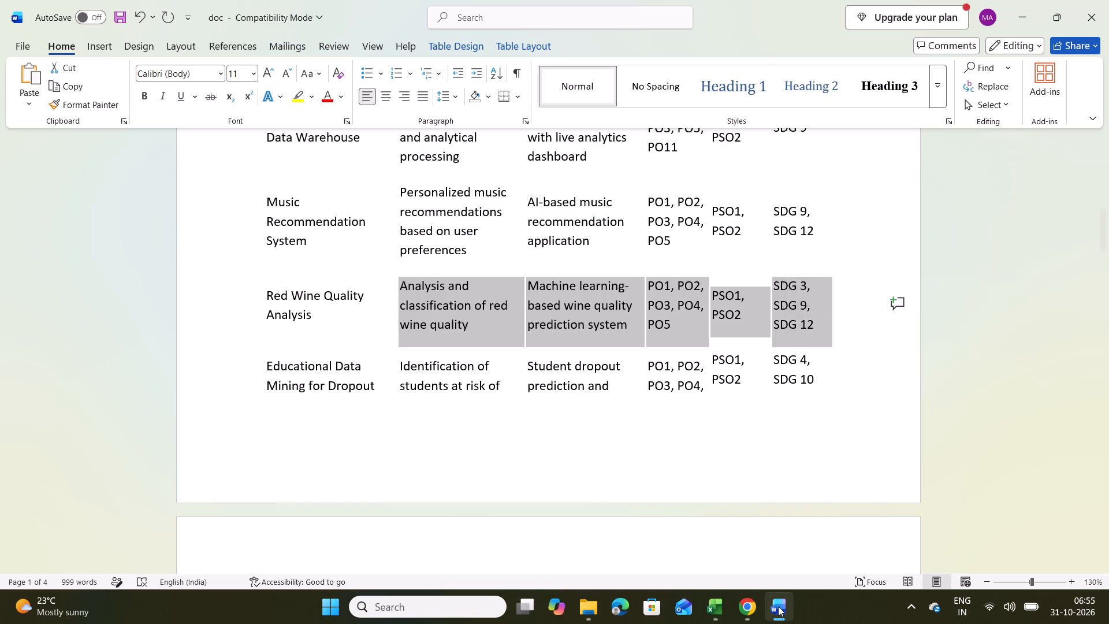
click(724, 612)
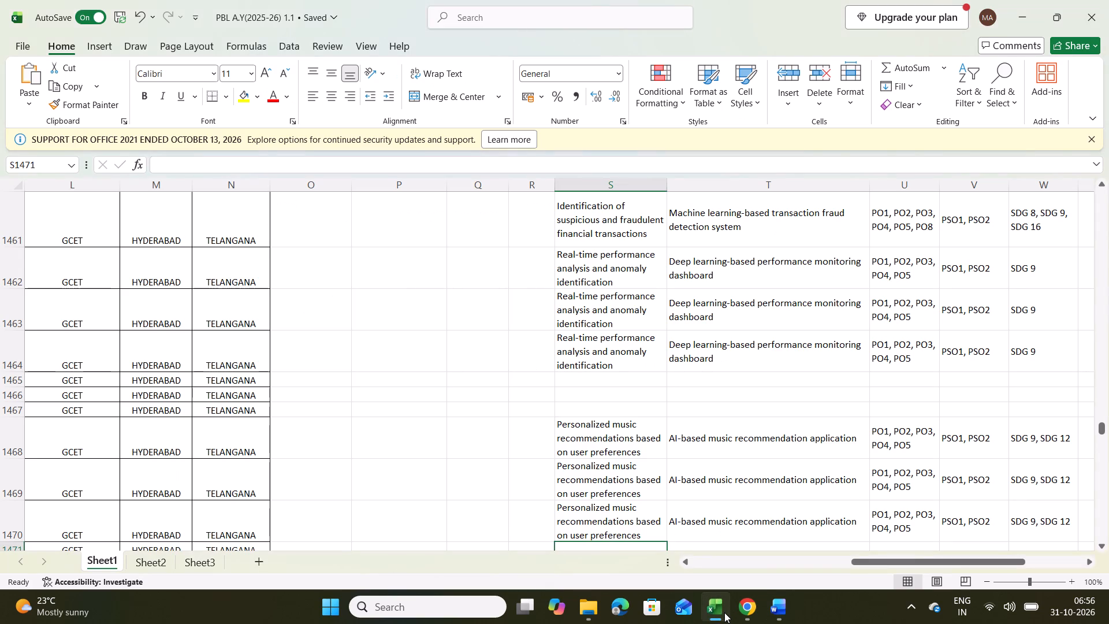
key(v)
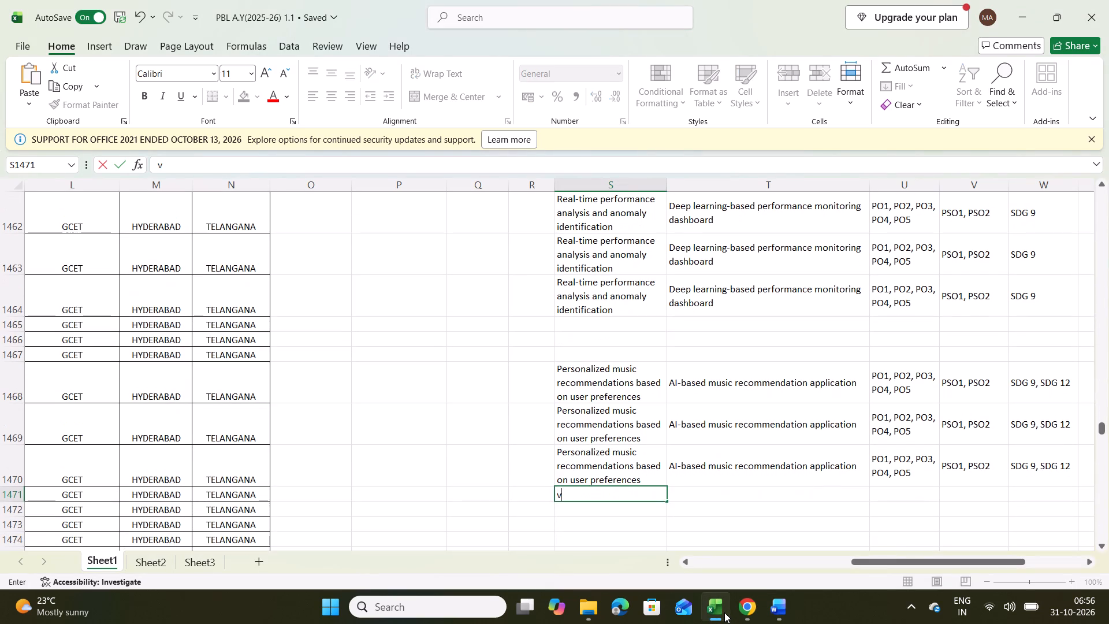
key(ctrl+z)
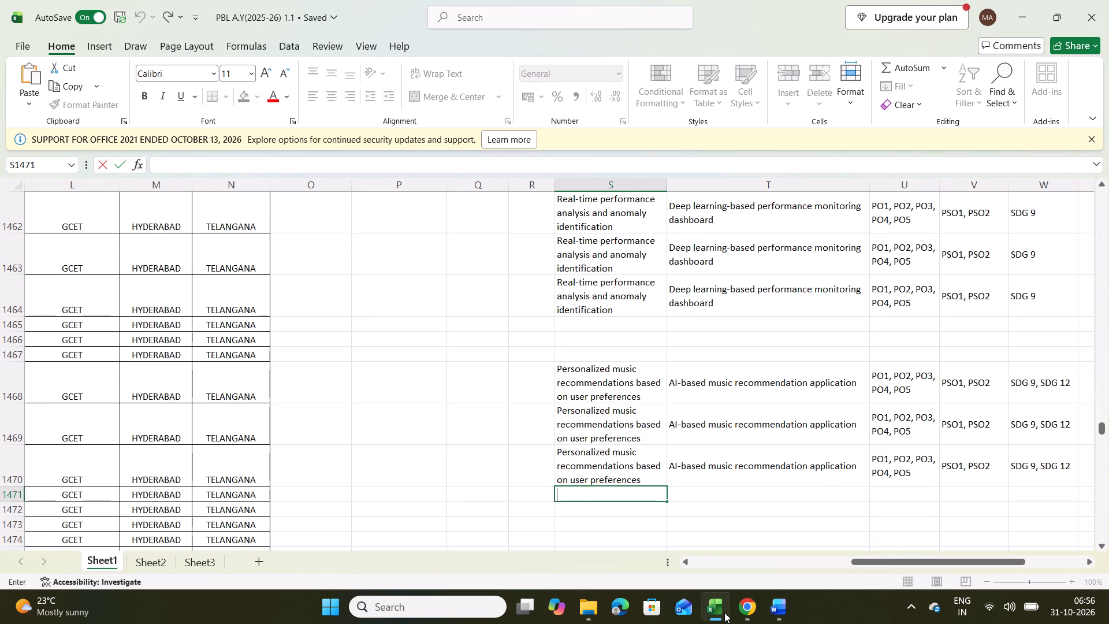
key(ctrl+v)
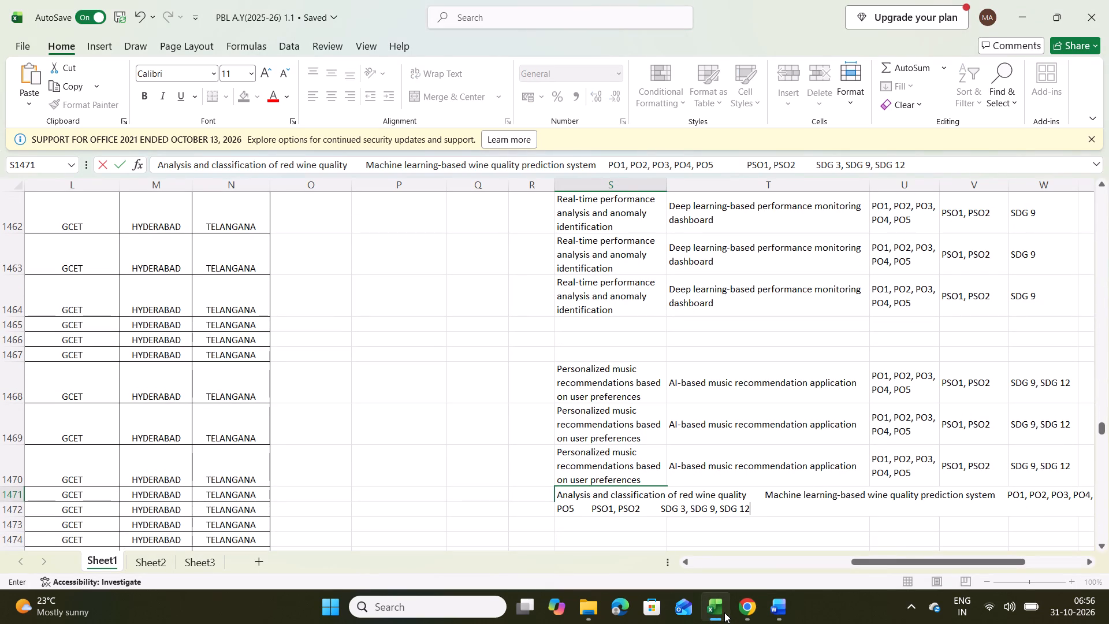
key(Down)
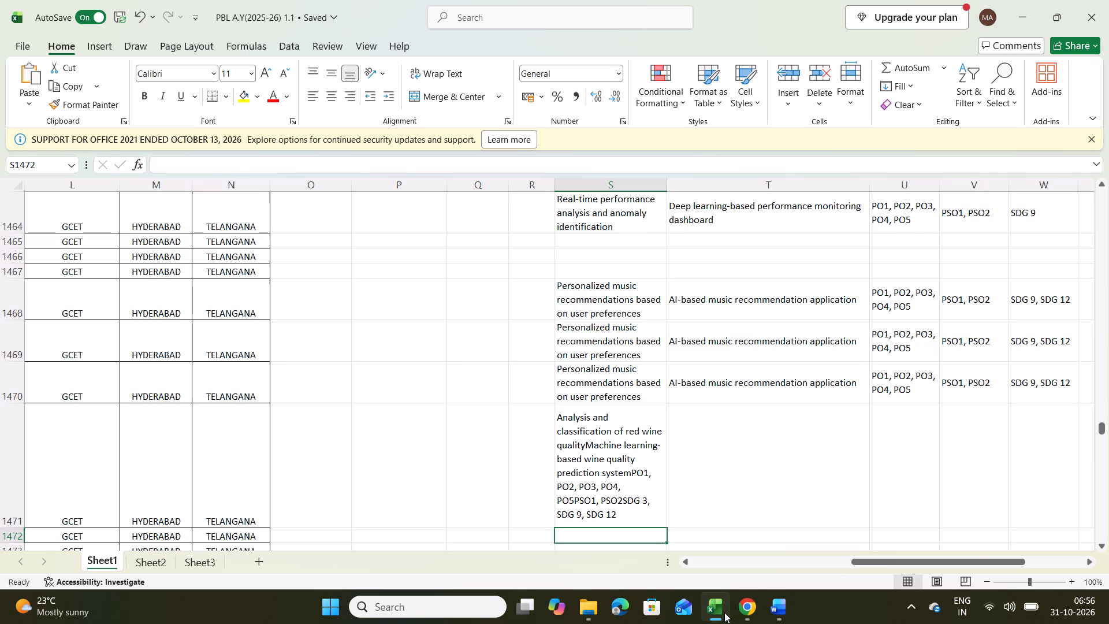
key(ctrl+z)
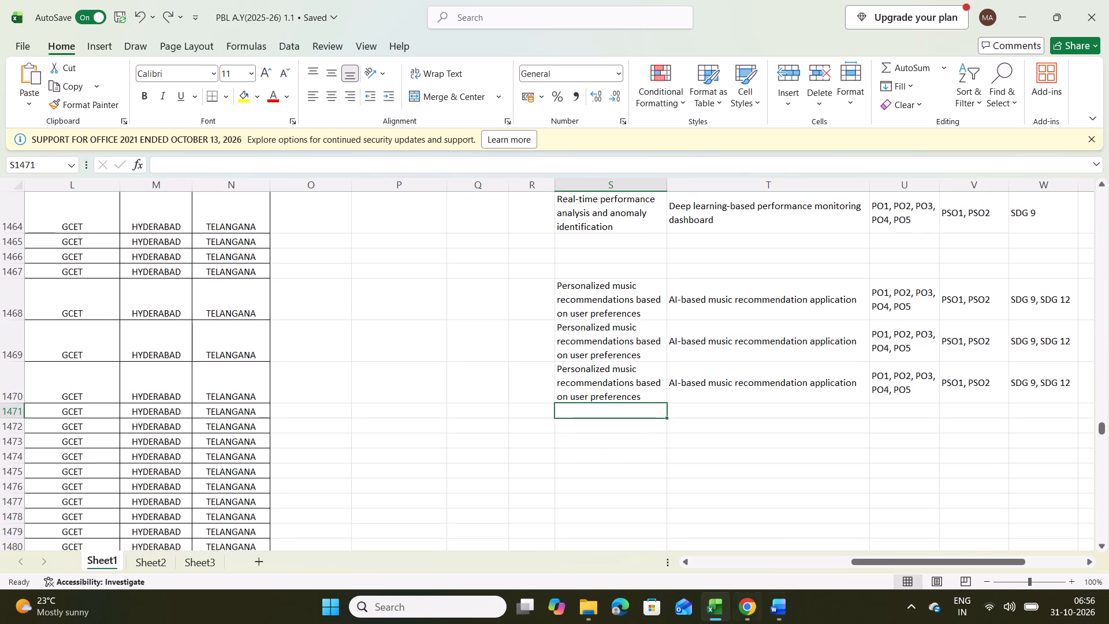
Switch to Word and copy the "Red Wine Quality Analysis" cells again, from key deliverable through SDG mapping.
click(779, 603)
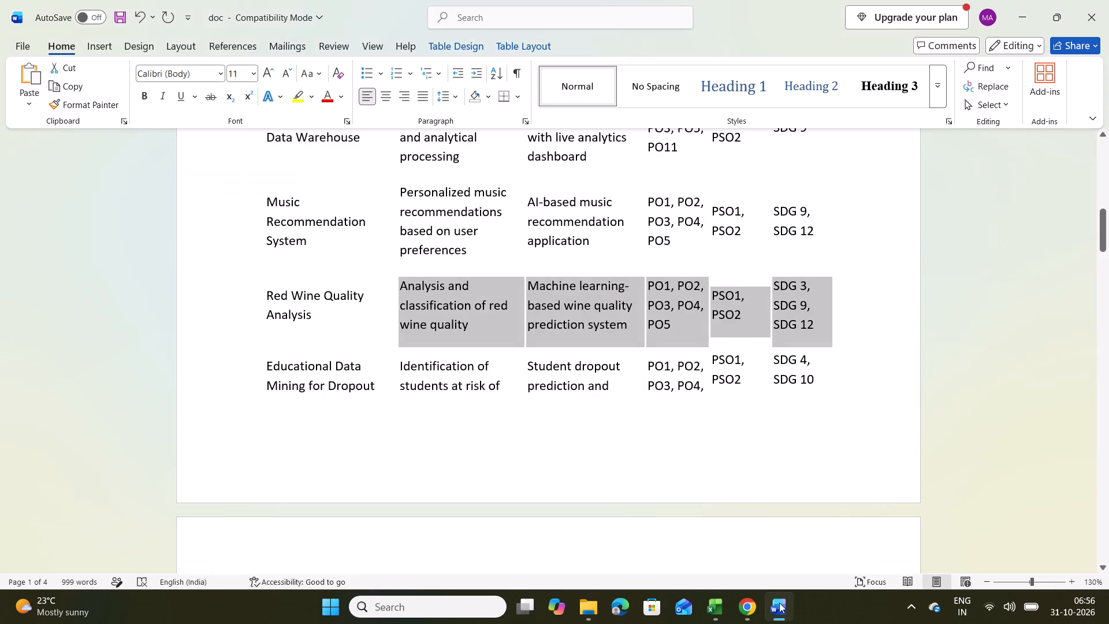
click(580, 325)
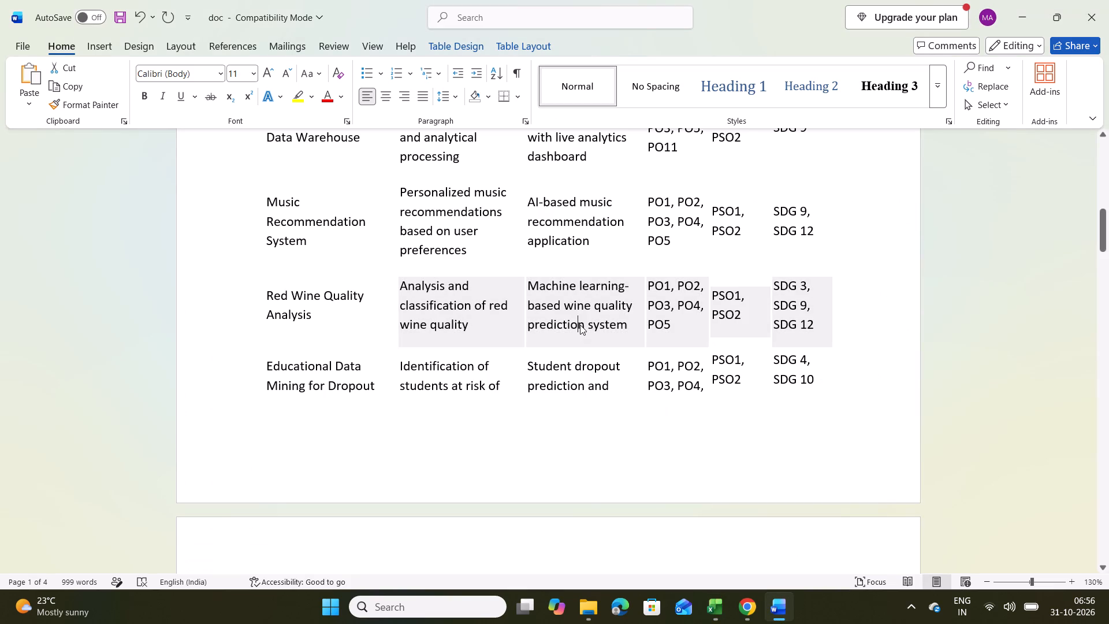
drag(430, 302, 754, 318)
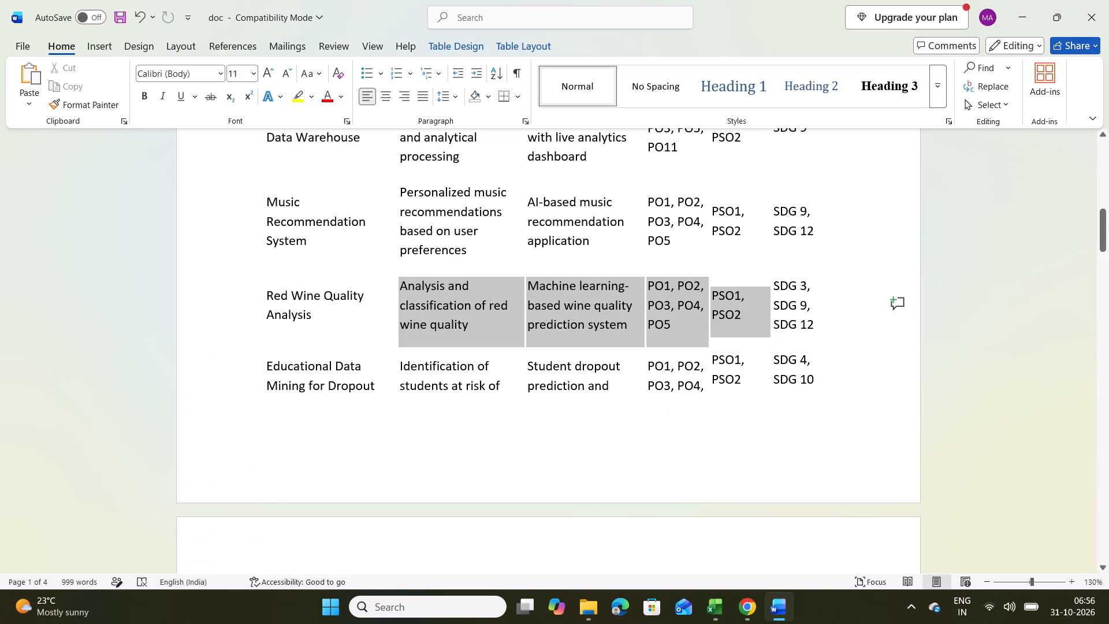
drag(754, 318, 783, 320)
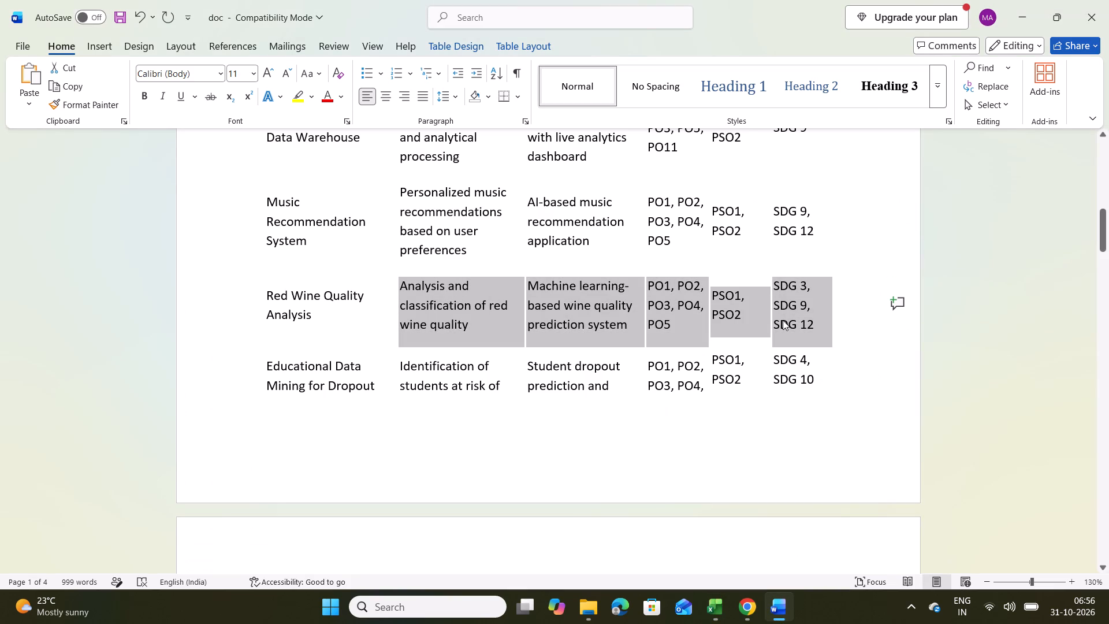
key(ctrl+c)
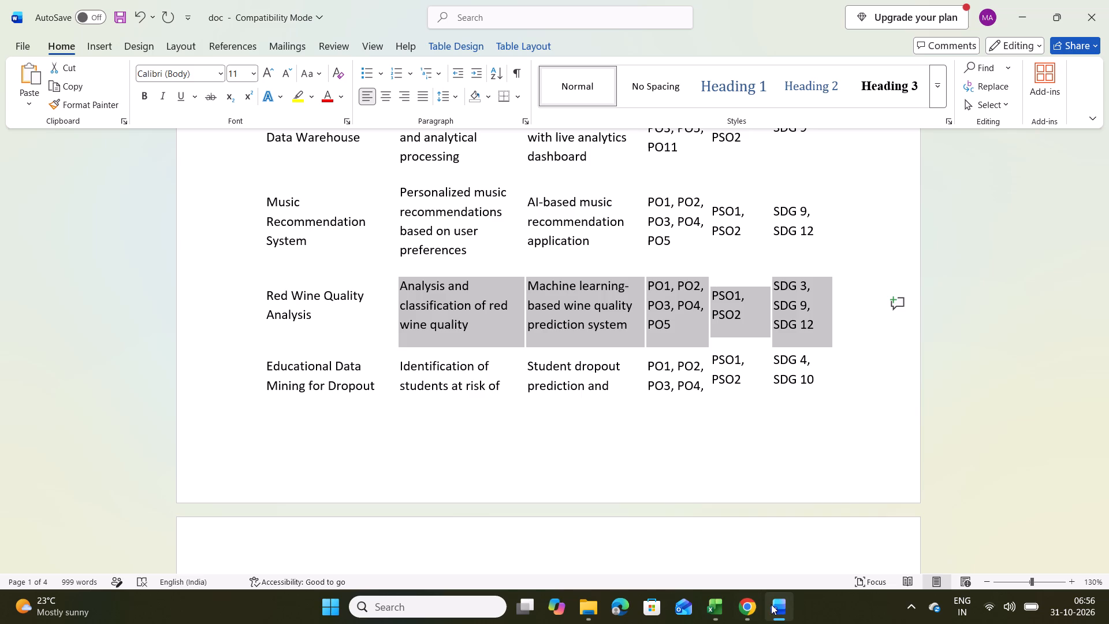
Return to Excel and paste the copied red wine quality cells into row 1471, starting in column S.
click(775, 608)
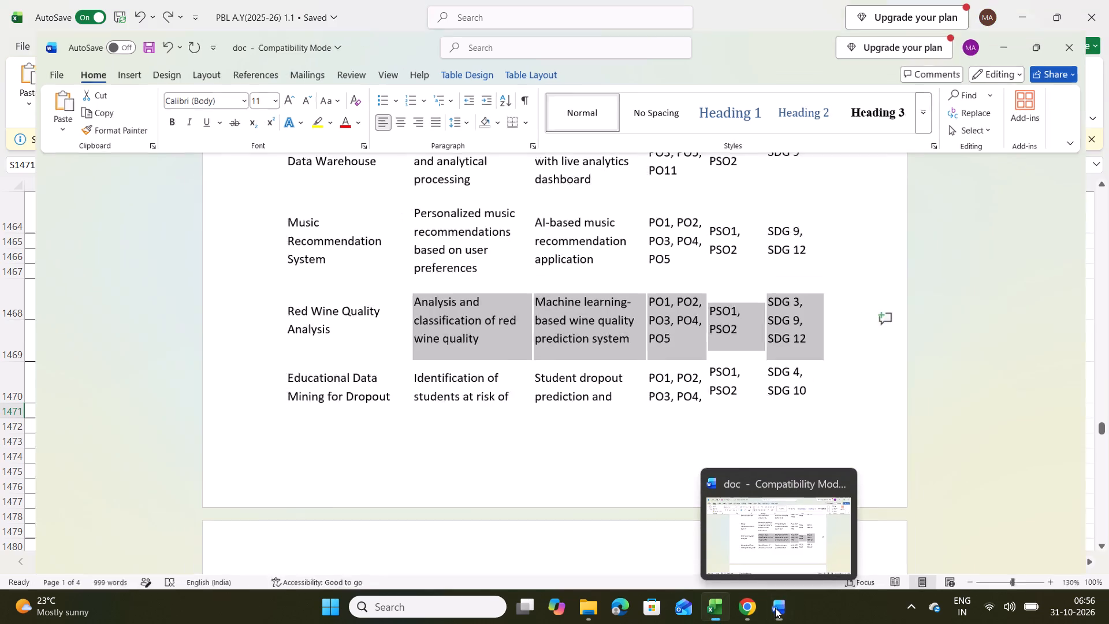
key(Left)
key(Left)
key(Left)
key(Left)
key(Left)
key(Left)
key(Left)
key(Left)
key(Left)
key(Left)
key(Left)
key(Left)
key(Left)
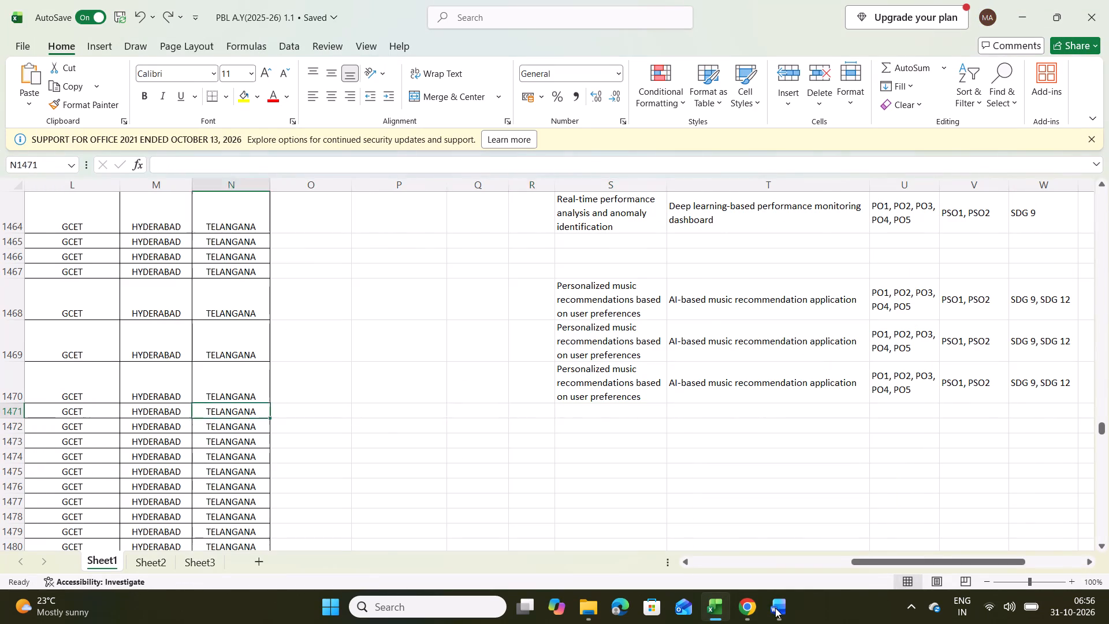
key(Left)
key(Left)
key(Right)
key(Right)
key(Right)
key(Right)
key(Right)
key(Right)
key(Right)
key(Right)
key(Right)
key(Right)
key(Right)
key(Right)
key(Right)
key(Right)
key(Right)
key(Right)
key(Right)
key(Right)
key(Right)
key(Right)
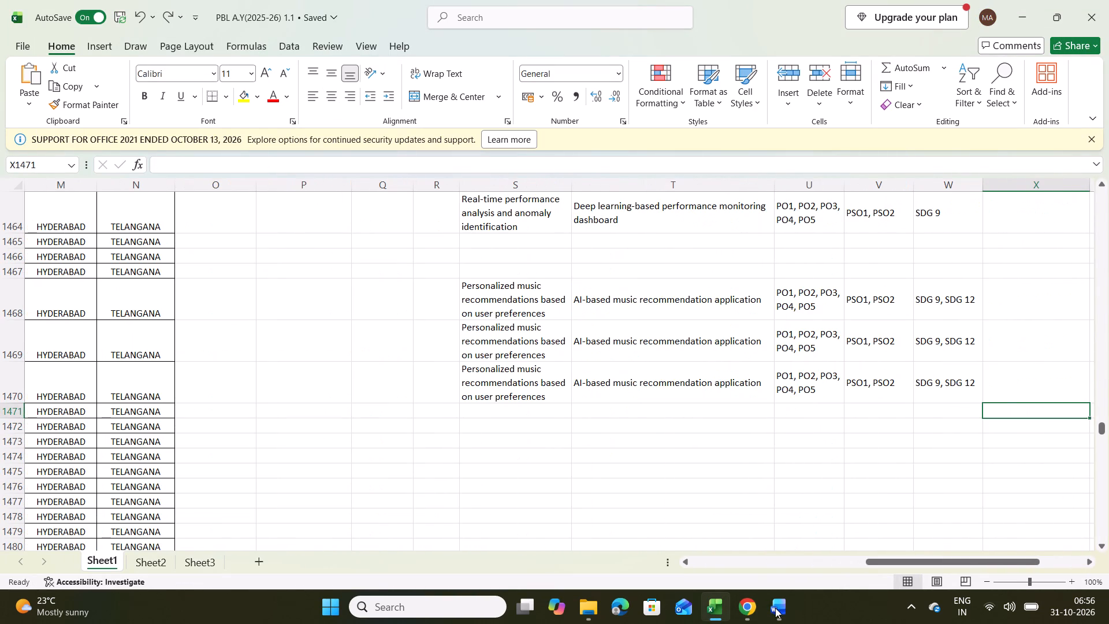
key(Left)
key(Left)
key(Left)
key(Left)
key(Left)
key(ctrl+v)
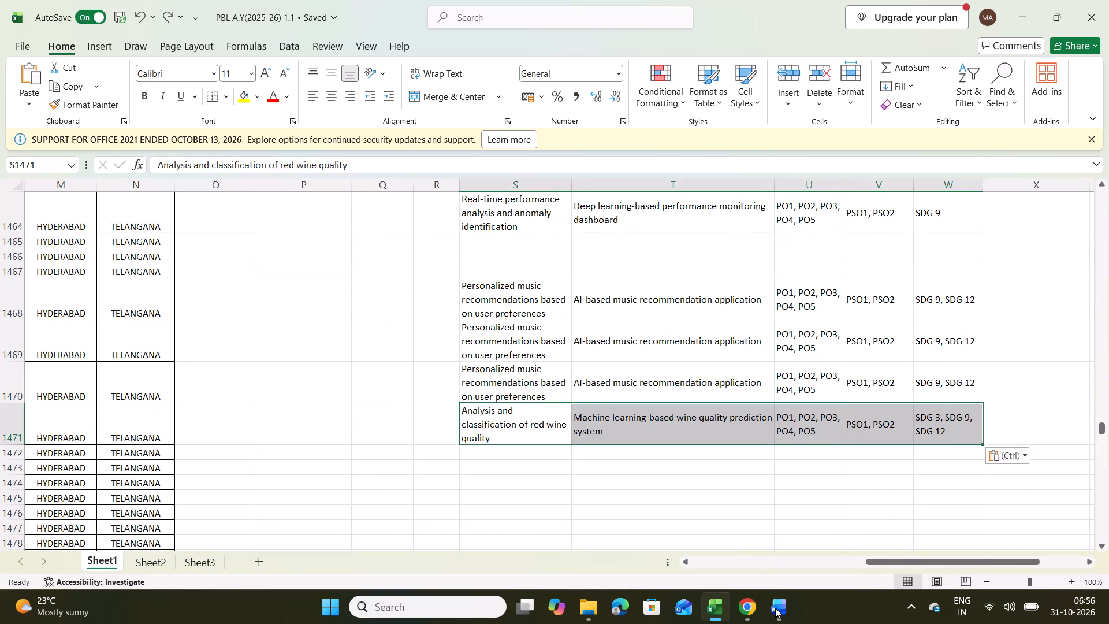
Paste the copied red wine quality cells into rows 1472 and 1473, starting in column S each time.
key(Down)
key(ctrl+v)
key(Down)
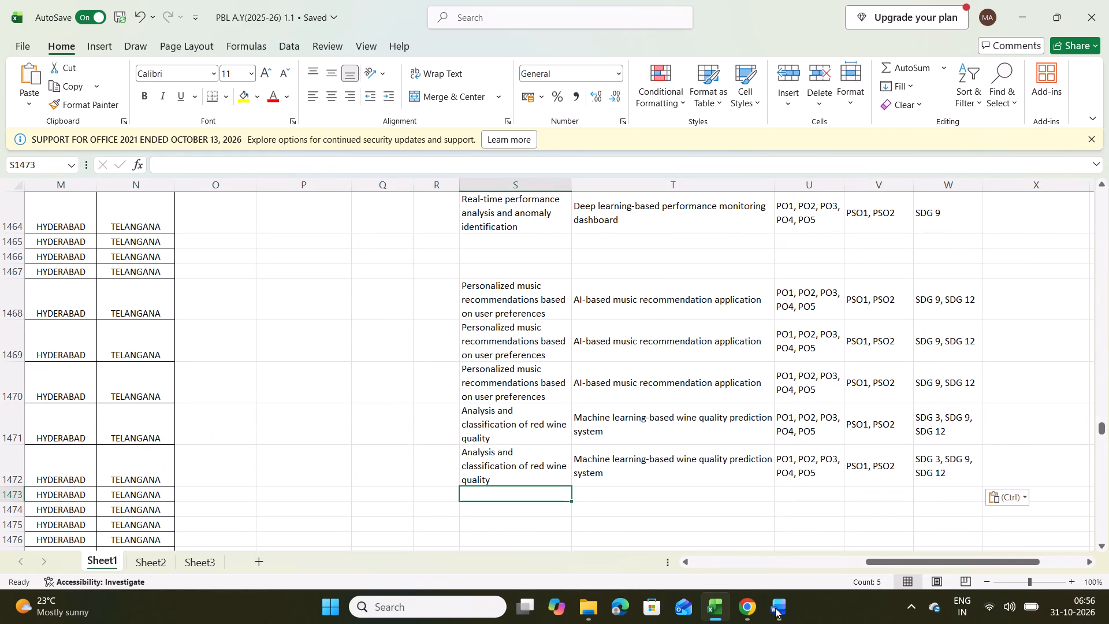
key(ctrl+v)
key(Down)
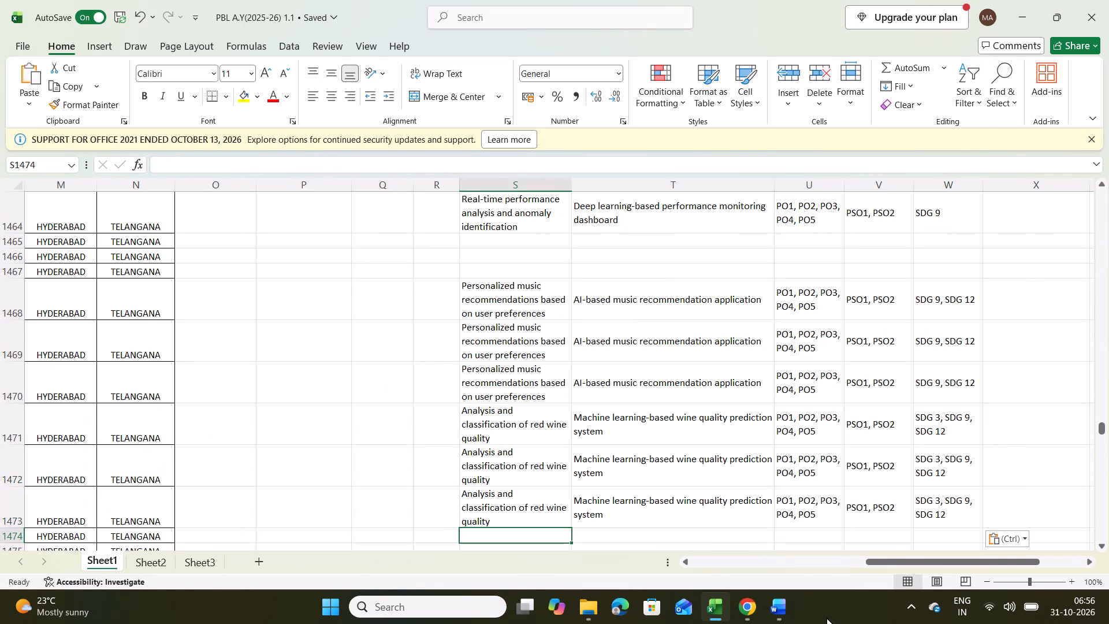
Switch to Word and copy the "Educational Data Mining for Dropout Prediction" cells, from key deliverable through SDG mapping.
click(775, 608)
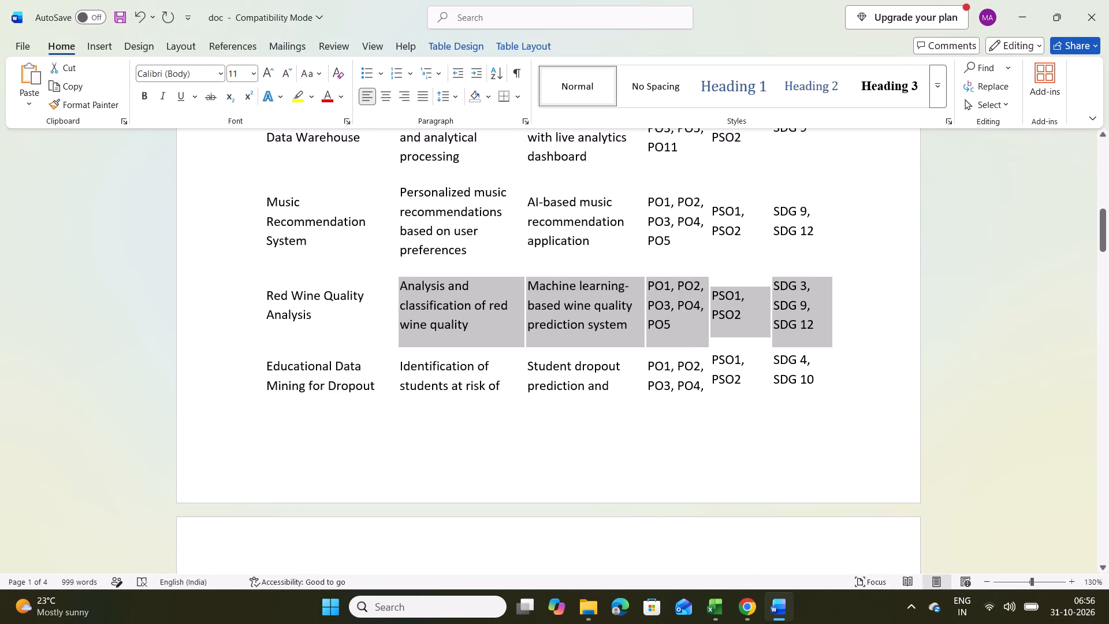
drag(454, 387, 520, 382)
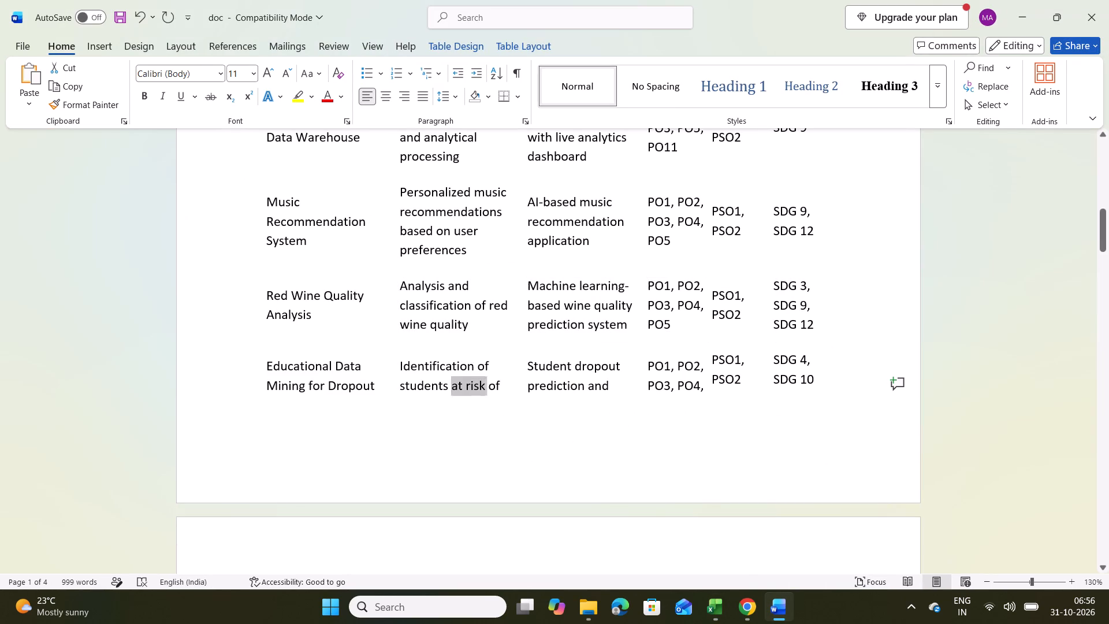
drag(520, 382, 777, 381)
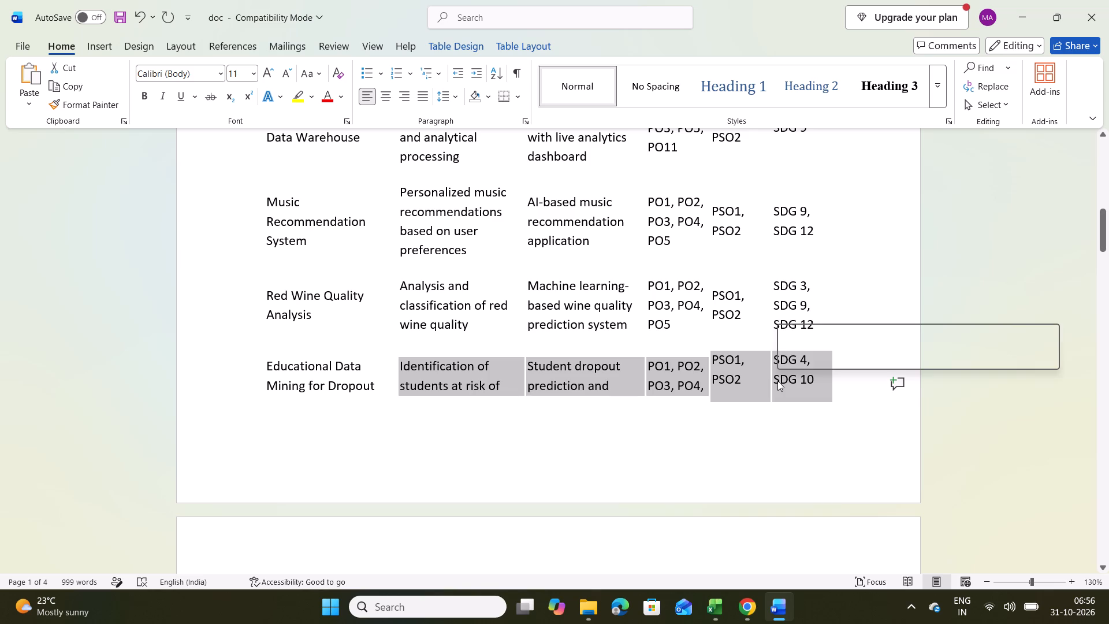
key(ctrl+c)
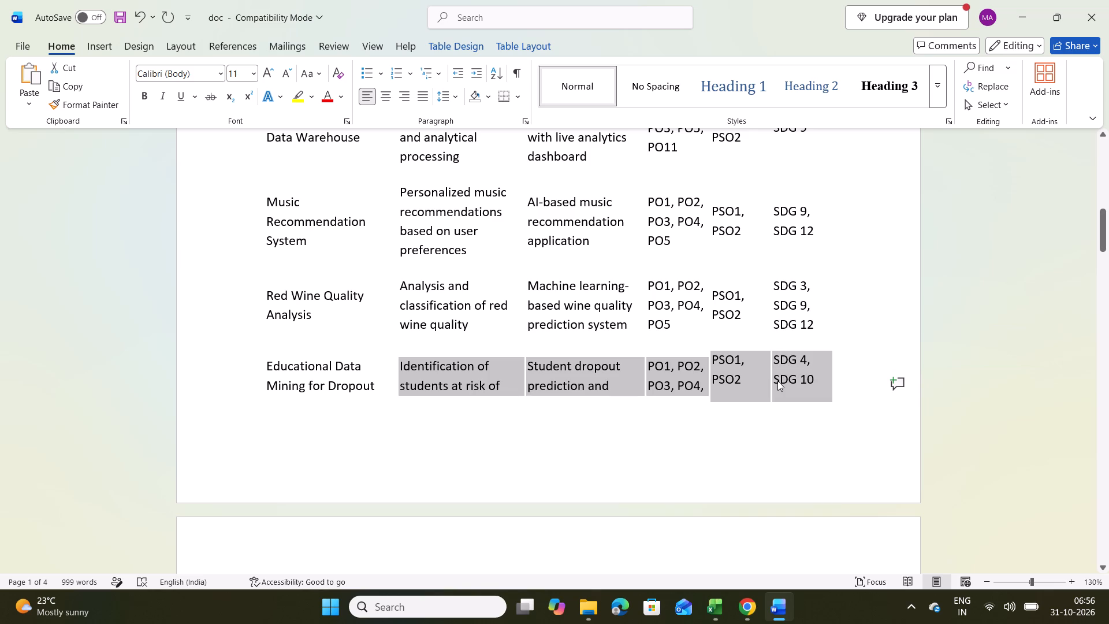
Return to Excel and paste the copied dropout prediction cells into rows 1474 to 1476, starting in column S each time.
click(717, 606)
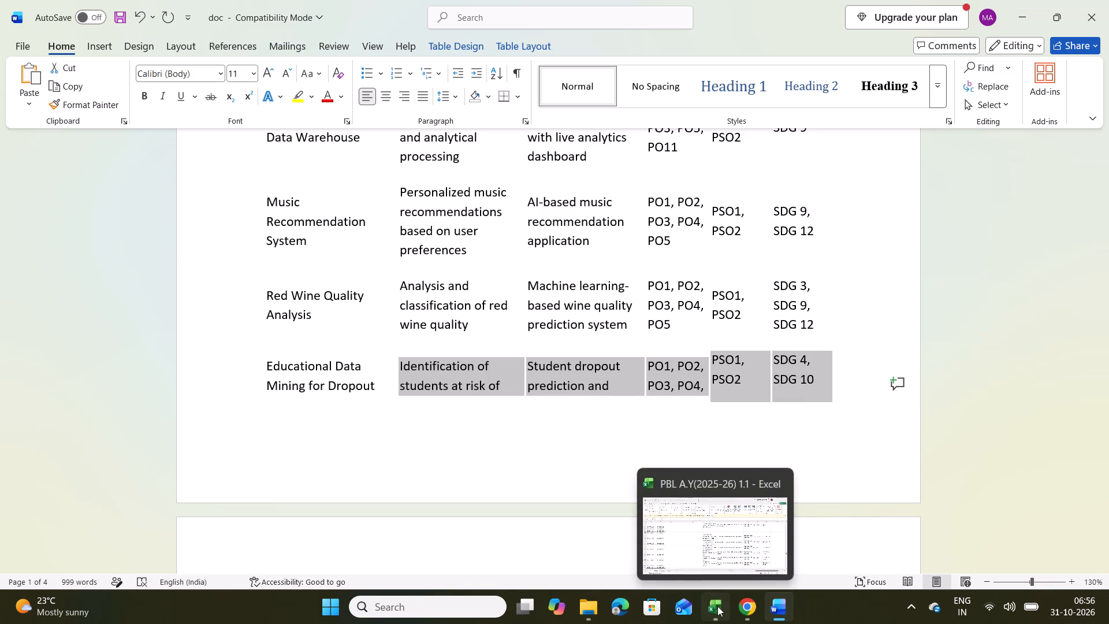
key(ctrl+v)
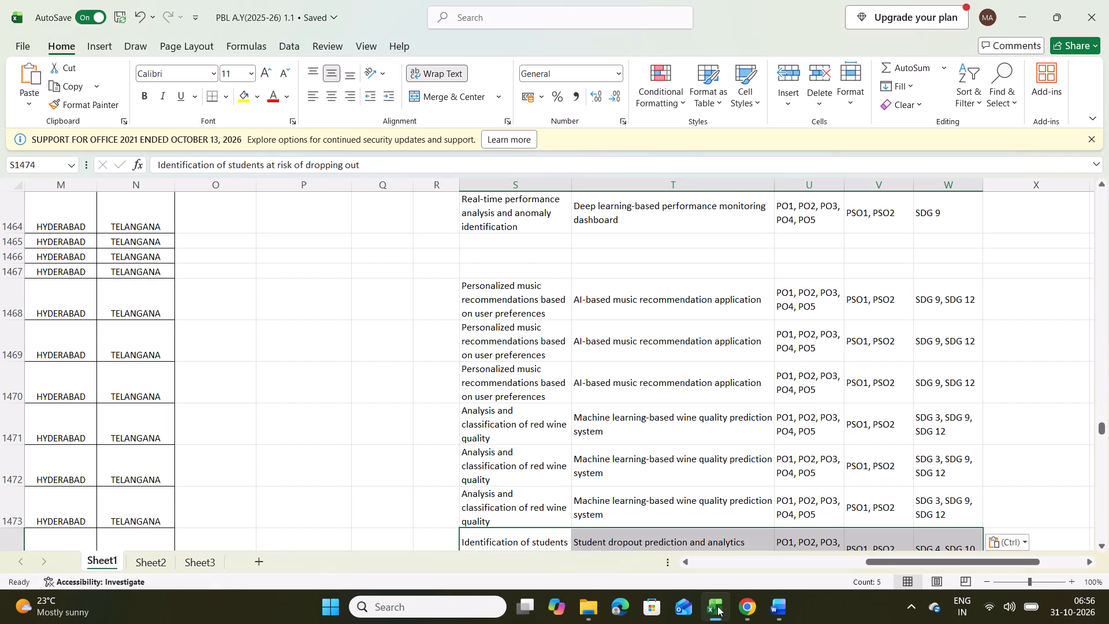
key(Down)
key(ctrl+v)
key(Down)
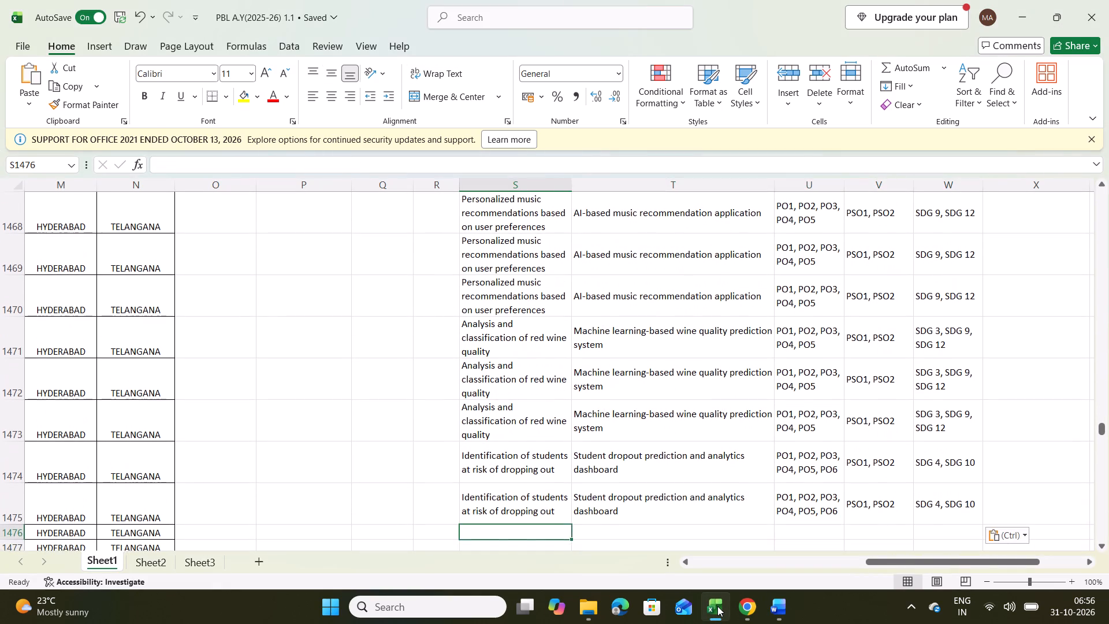
key(ctrl+v)
key(Down)
key(Down)
key(Up)
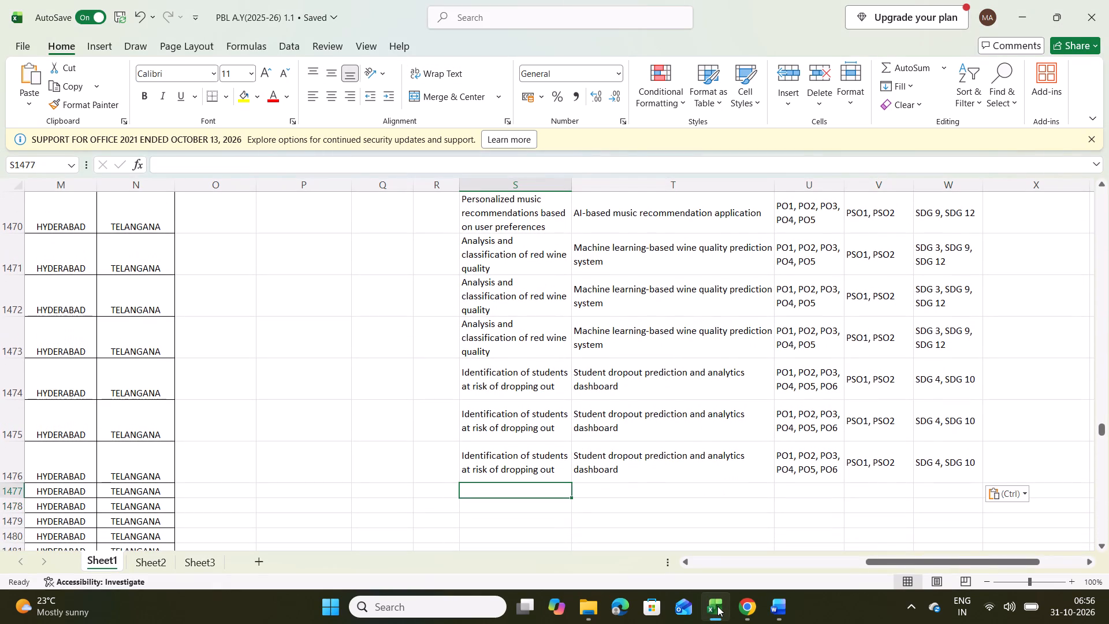
Check the project titles in column F from row 1477 to about row 1485, and return to cell S1477.
key(Left)
key(Left)
key(Left)
key(Left)
key(Left)
key(Left)
key(Left)
key(Left)
key(Left)
key(Left)
key(Left)
key(Left)
key(Left)
key(Left)
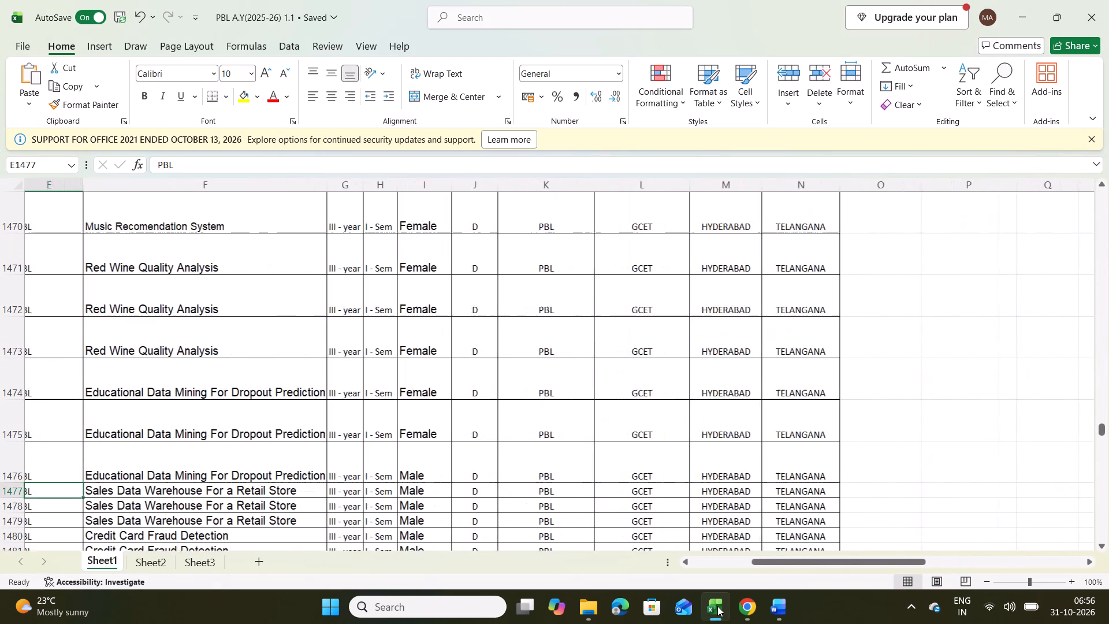
key(Right)
key(Right)
key(Down)
key(Down)
key(Down)
key(Down)
key(Down)
key(Down)
key(Down)
key(Down)
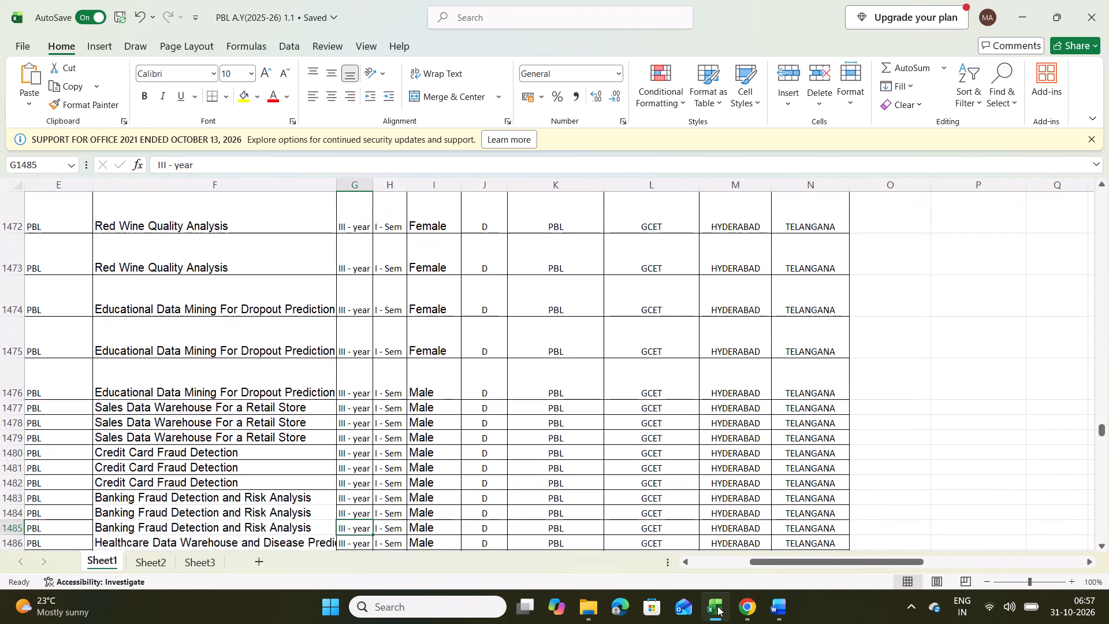
key(Up)
key(Up)
key(Up)
key(Up)
key(Up)
key(Up)
key(Up)
key(Up)
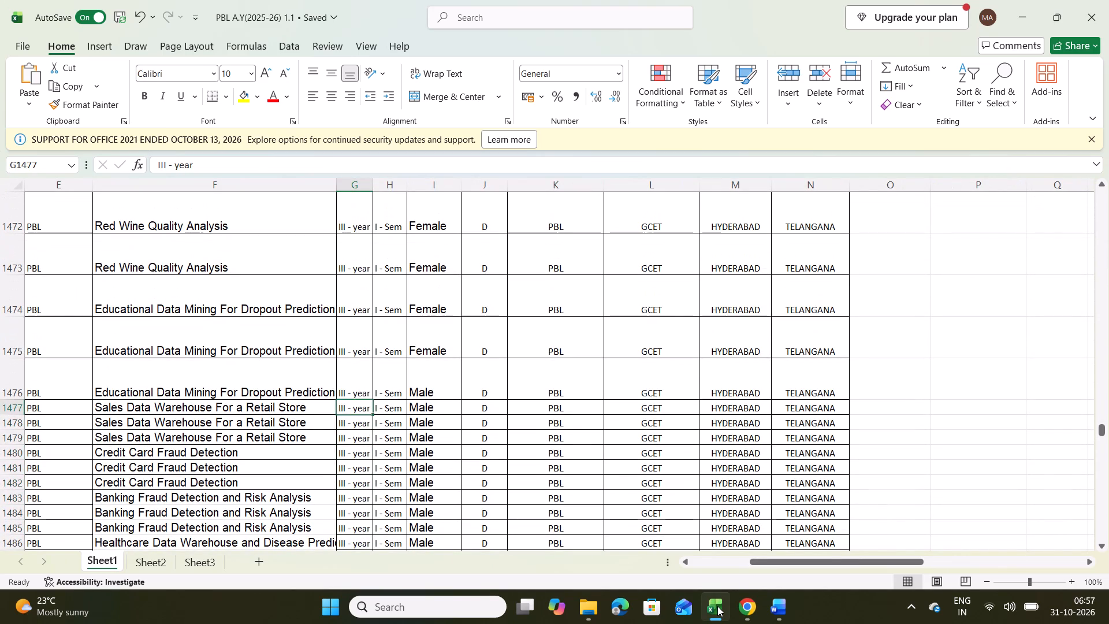
key(Right)
key(Right)
key(Right)
key(Right)
key(Right)
key(Right)
key(Right)
key(Right)
key(Right)
key(Right)
key(Right)
key(Right)
key(Right)
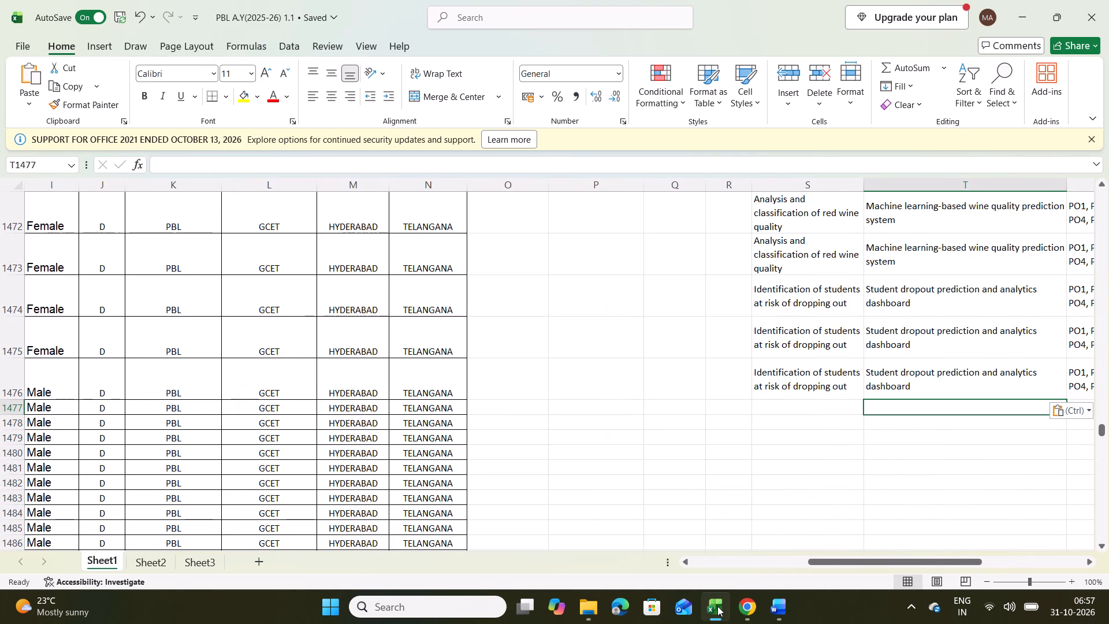
key(Right)
key(Right)
key(Right)
key(Right)
key(Left)
key(Left)
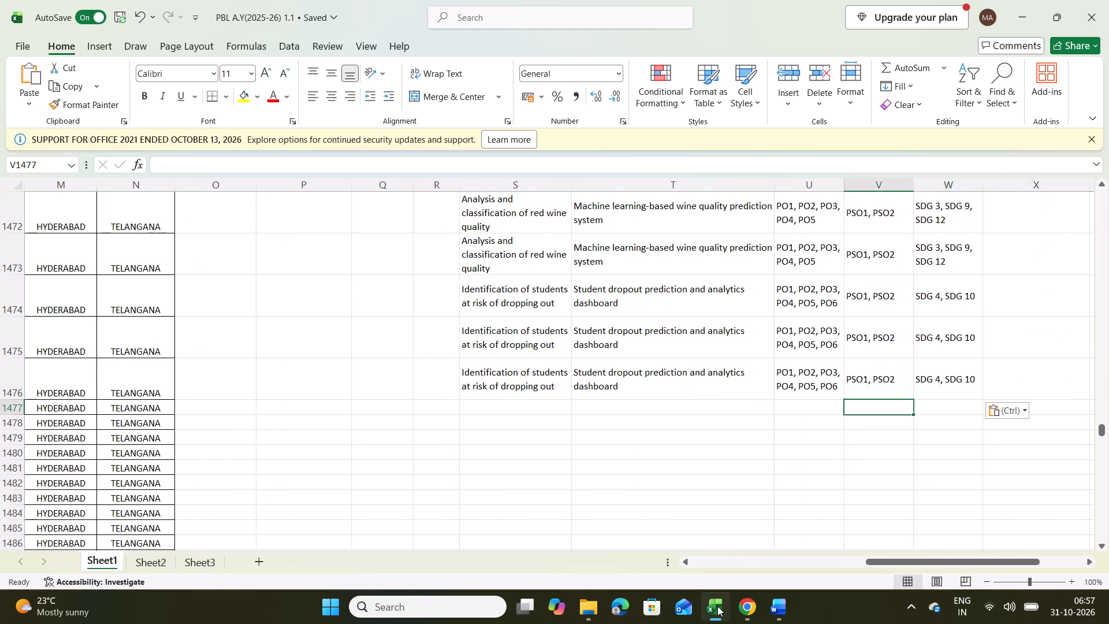
key(Left)
key(Left)
key(Left)
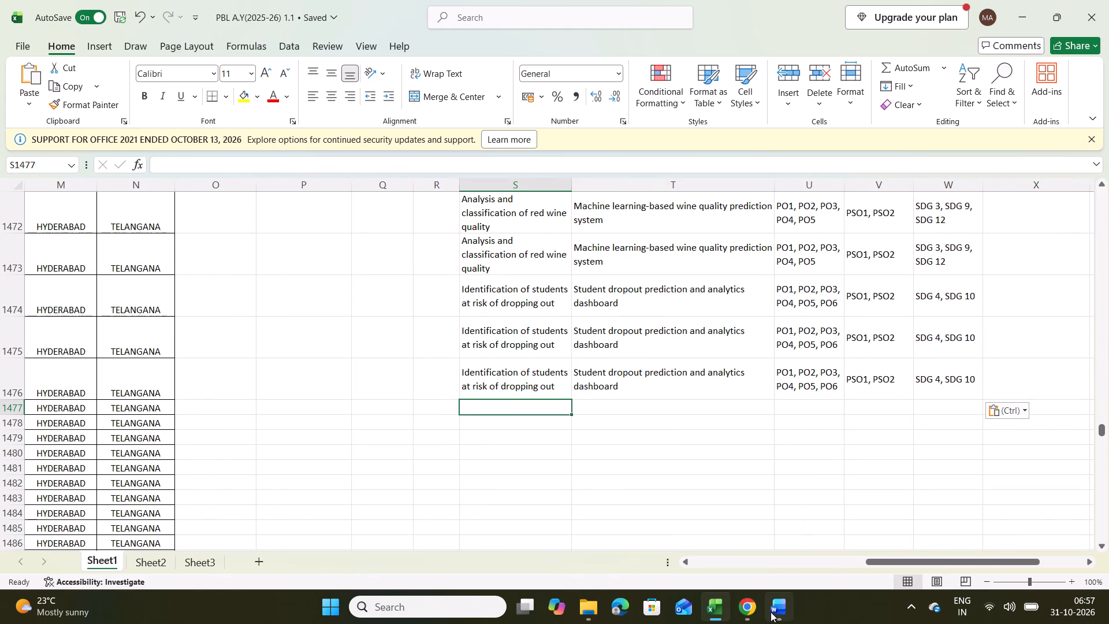
Switch to Word and copy the whole "Sales Data Warehouse for a Retail Store" row, from project title through SDG mapping.
click(772, 612)
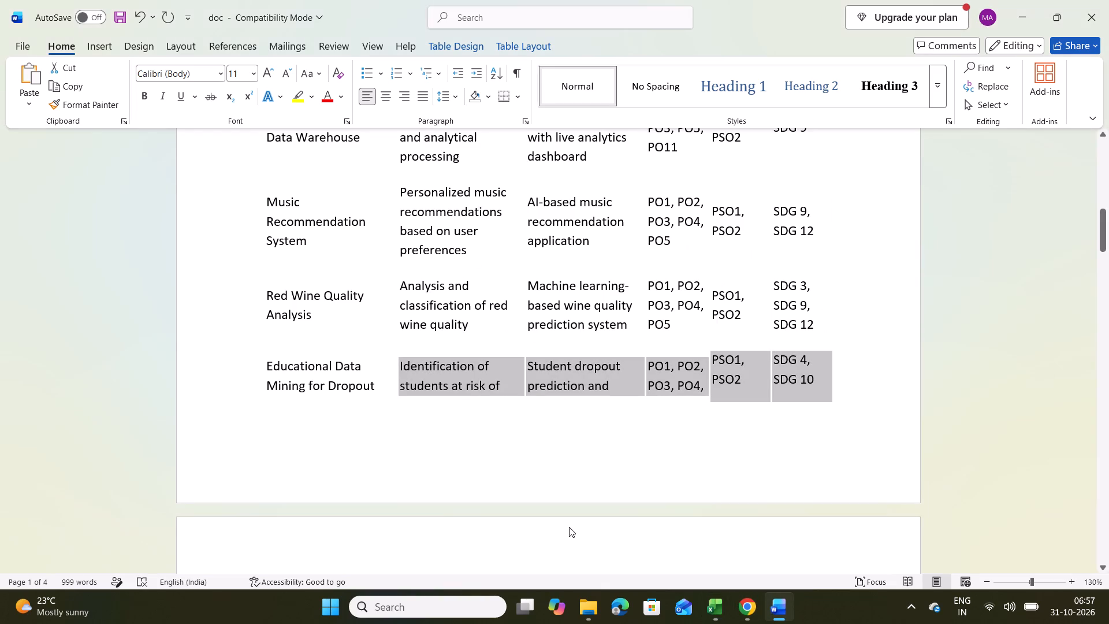
key(Down)
key(Down)
key(Down)
key(Down)
key(Down)
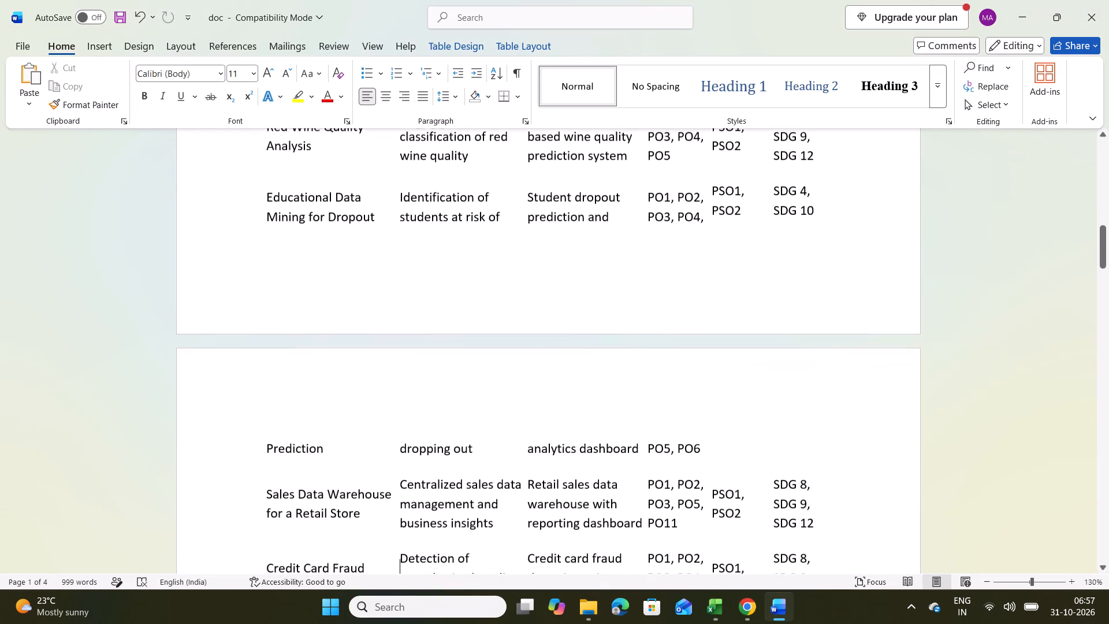
key(Down)
key(Down)
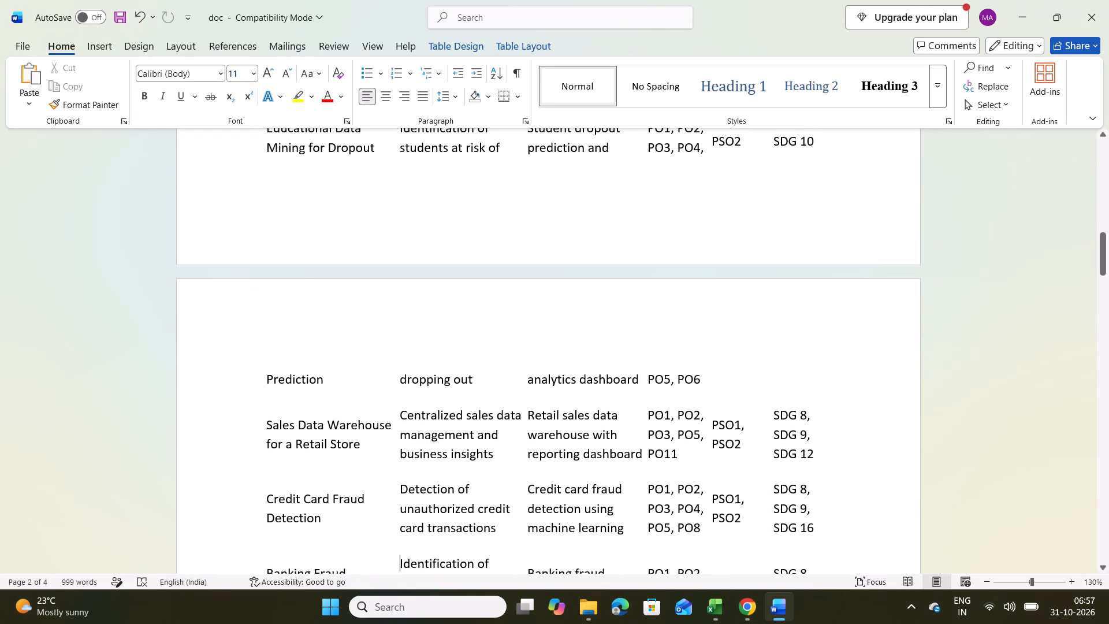
drag(341, 426, 534, 434)
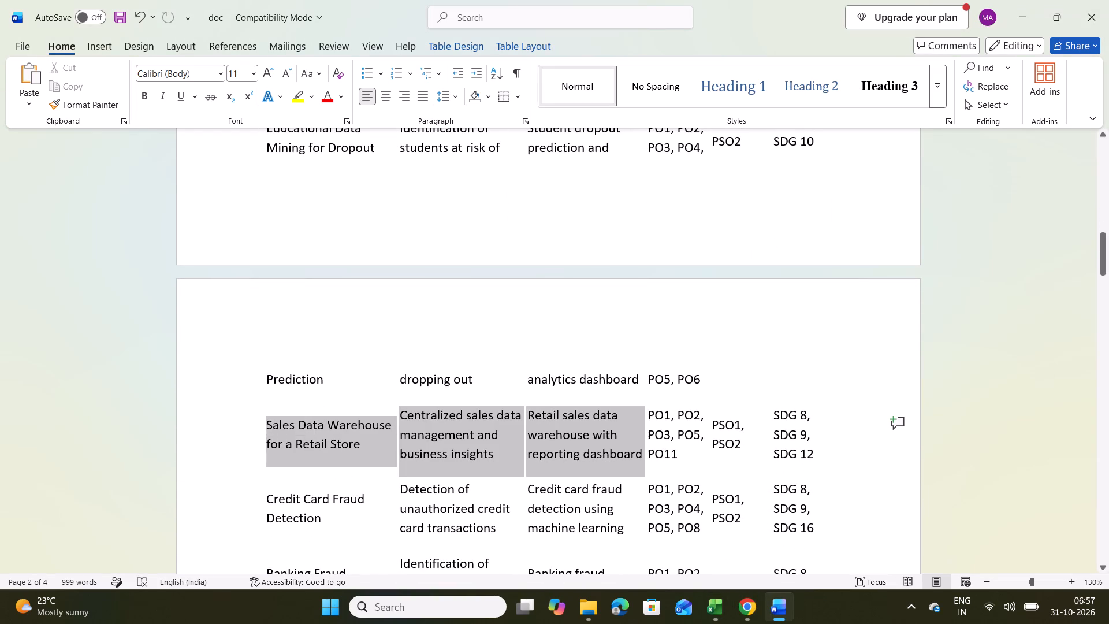
drag(534, 434, 793, 466)
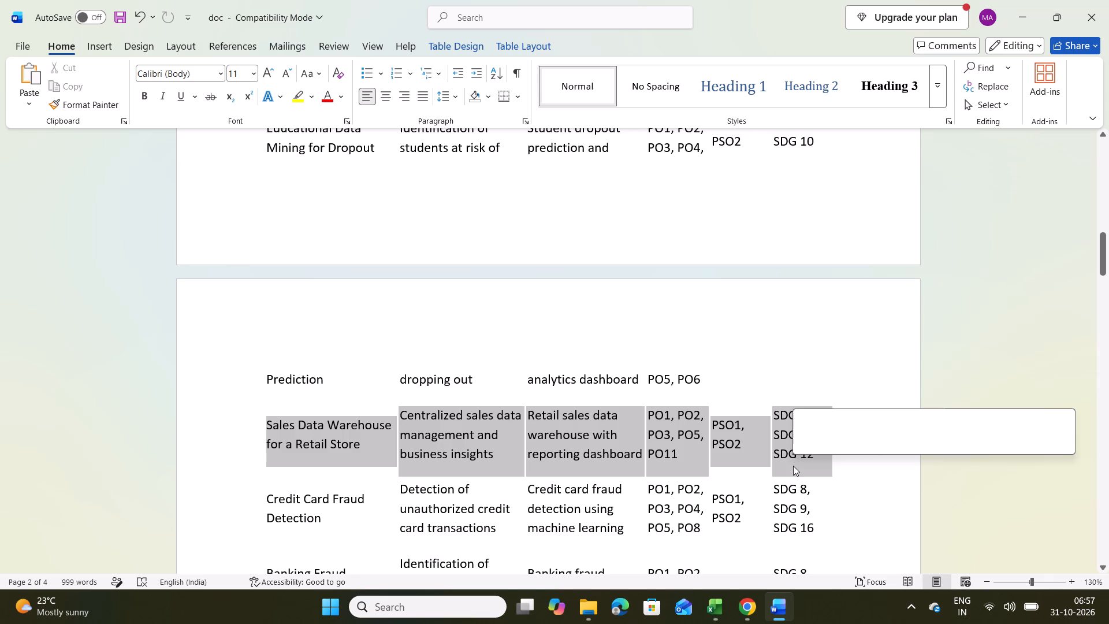
key(ctrl+c)
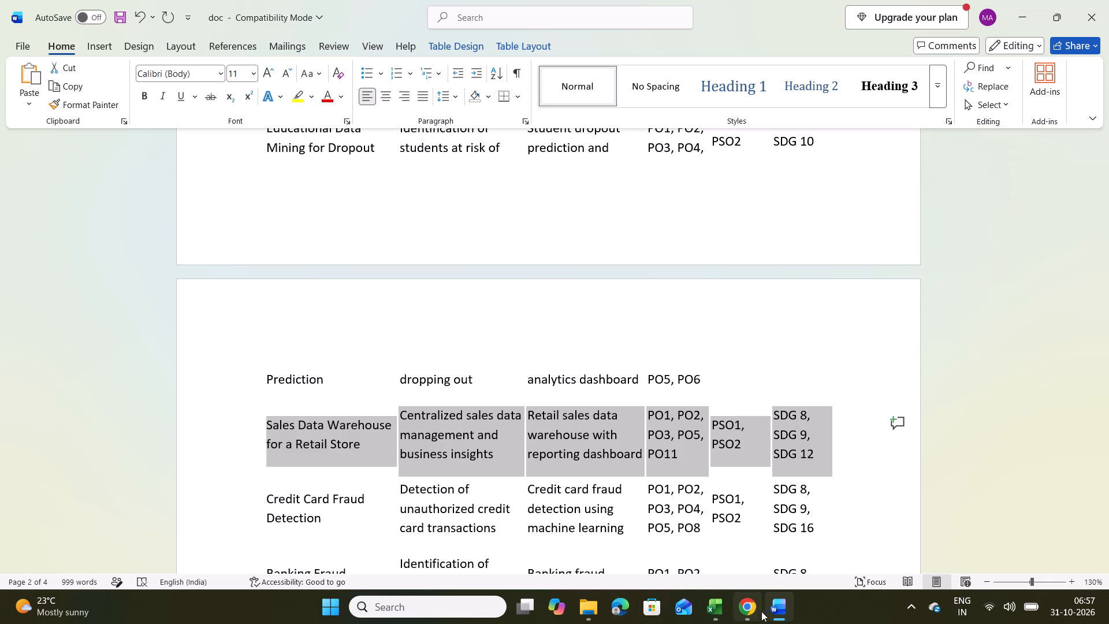
Return to Excel and paste the copied Sales Data Warehouse row into rows 1477 to 1479, starting in column S each time.
click(707, 611)
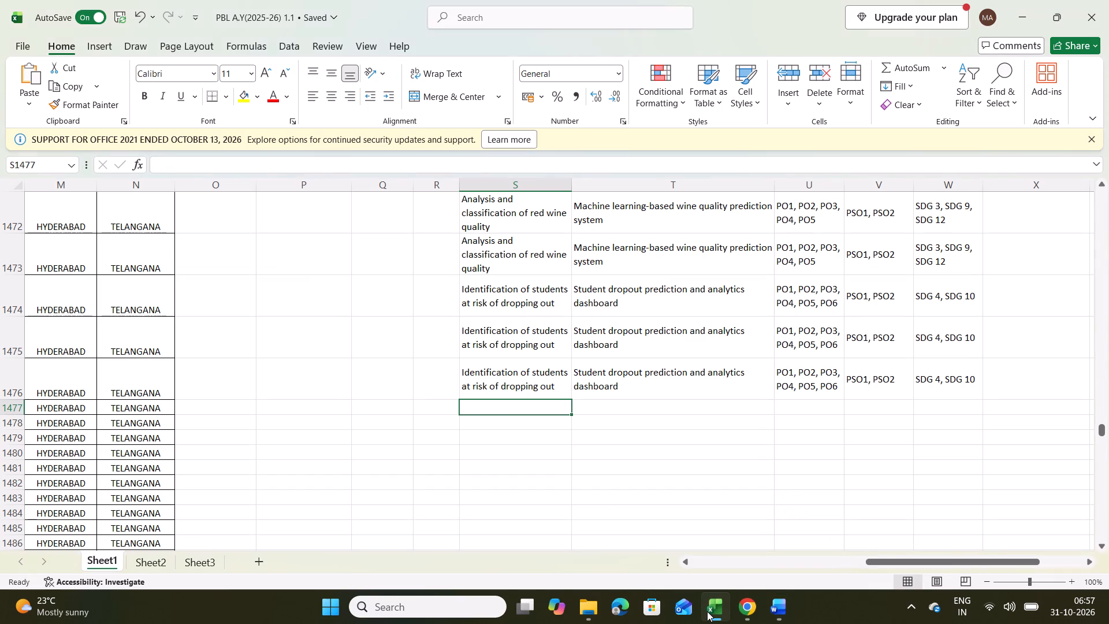
key(ctrl+v)
key(Down)
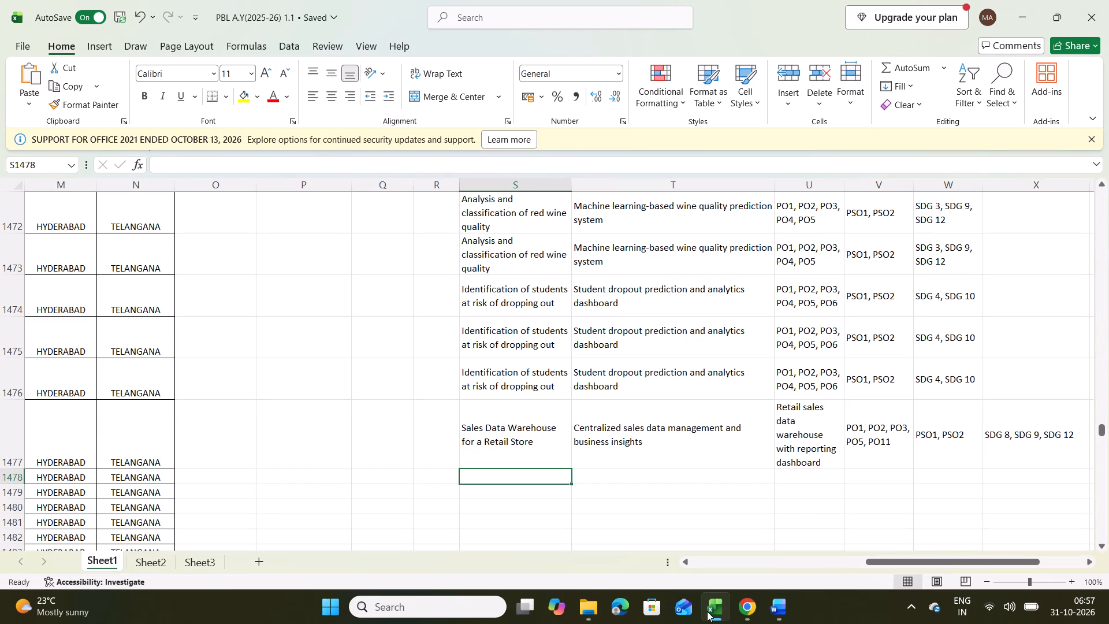
key(ctrl+v)
key(Down)
key(ctrl+v)
key(Down)
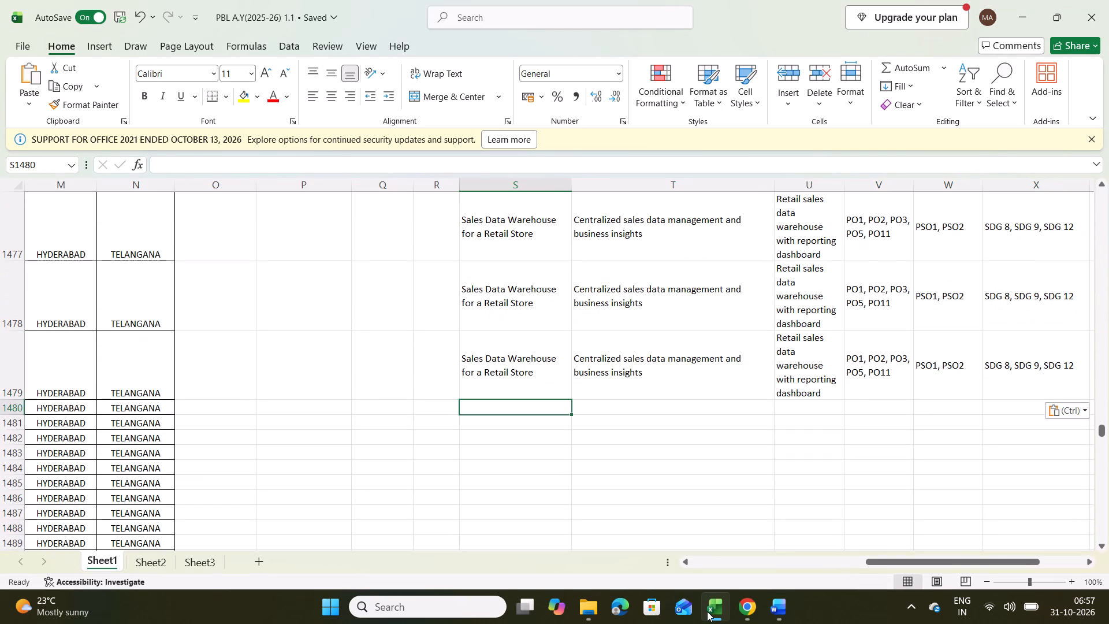
Check the project titles in column F from row 1480 to about row 1508, and return to cell S1480.
key(Left)
key(Left)
key(Left)
key(Left)
key(Left)
key(Left)
key(Left)
key(Left)
key(Left)
key(Left)
key(Left)
key(Left)
key(Left)
key(Left)
key(Left)
key(Left)
key(Left)
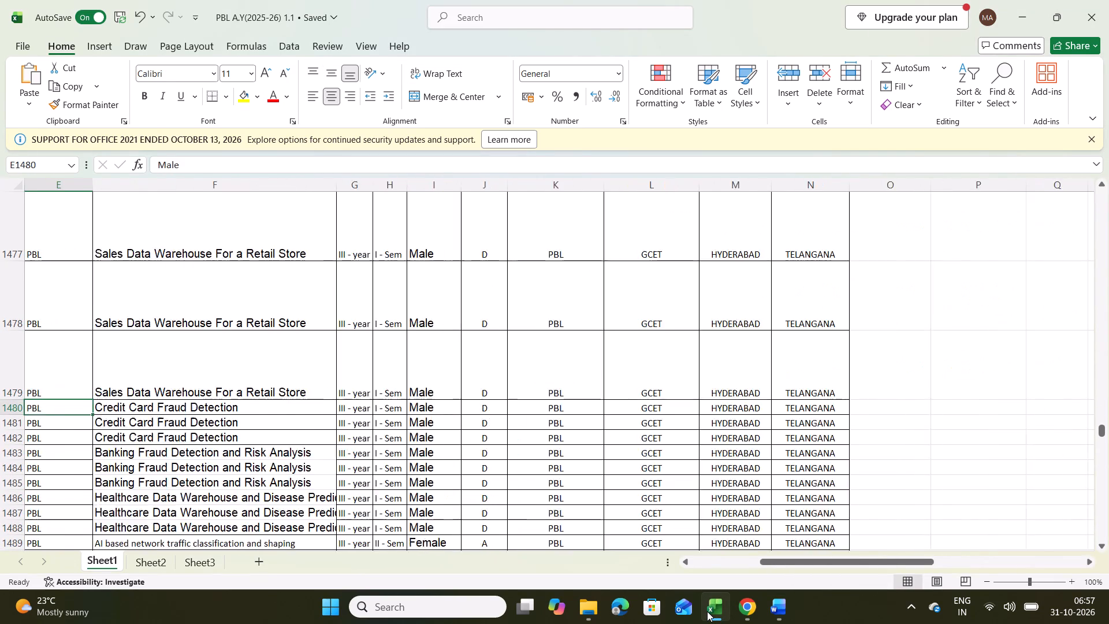
key(Right)
key(Right)
key(Right)
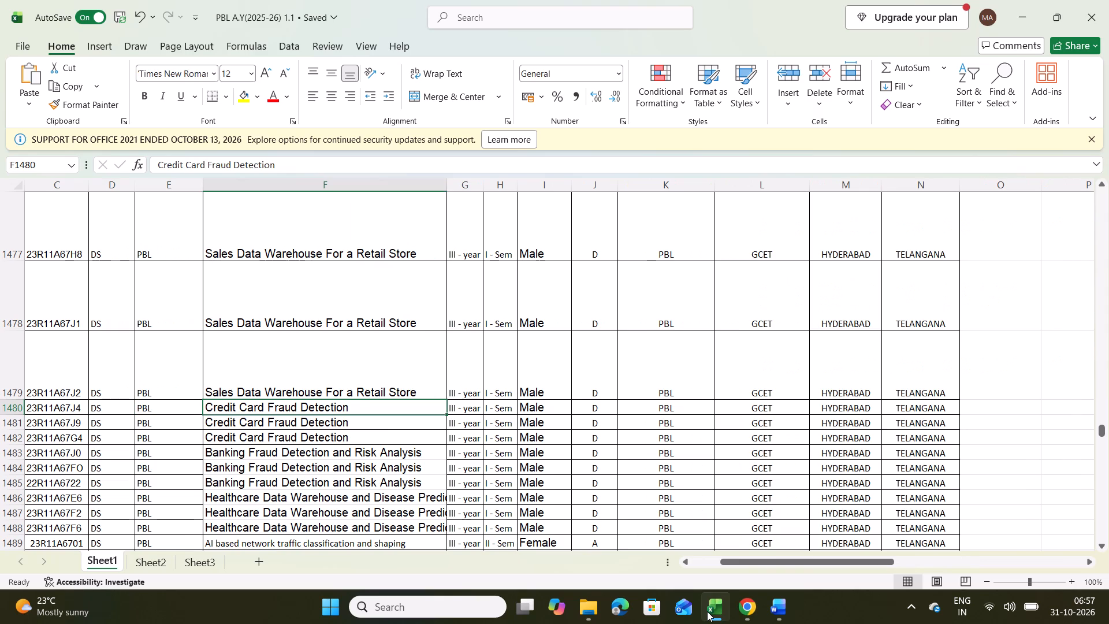
key(Down)
key(Down)
key(Down)
key(Down)
key(Down)
key(Down)
key(Down)
key(Down)
key(Down)
key(Down)
key(Down)
key(Down)
key(Down)
key(Down)
key(Down)
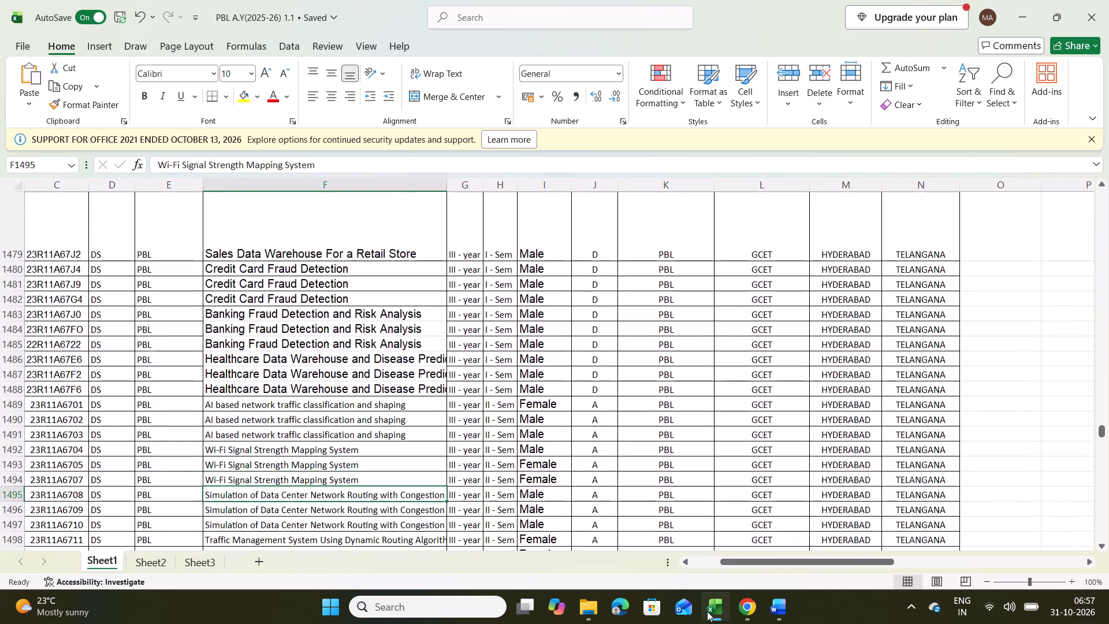
key(Down)
key(Down)
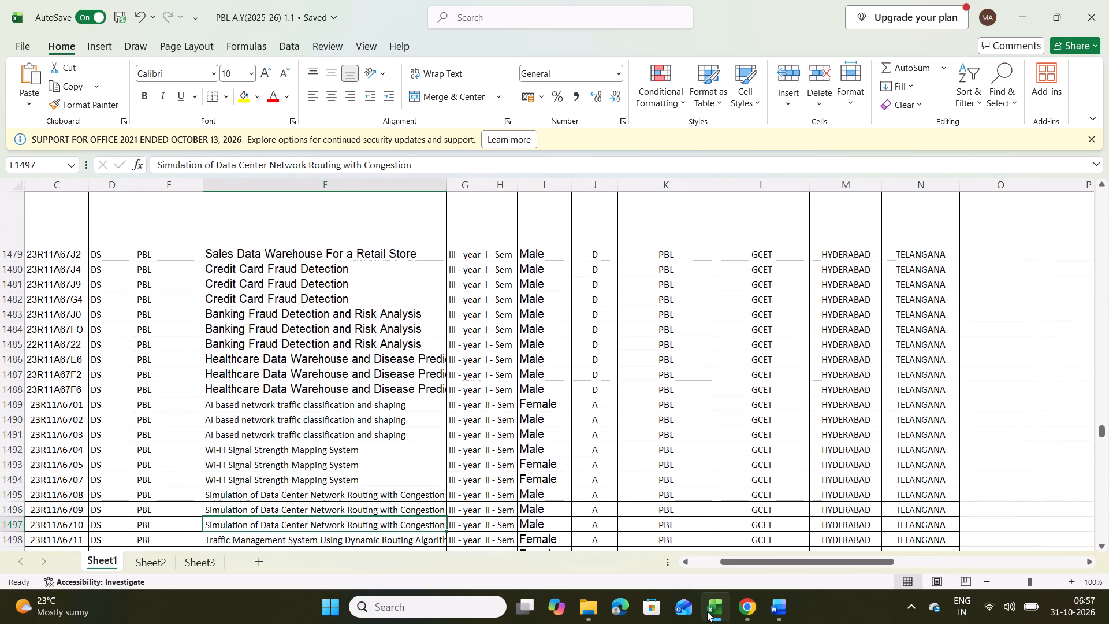
key(Down)
key(Down)
key(Down)
key(Down)
key(Down)
key(Down)
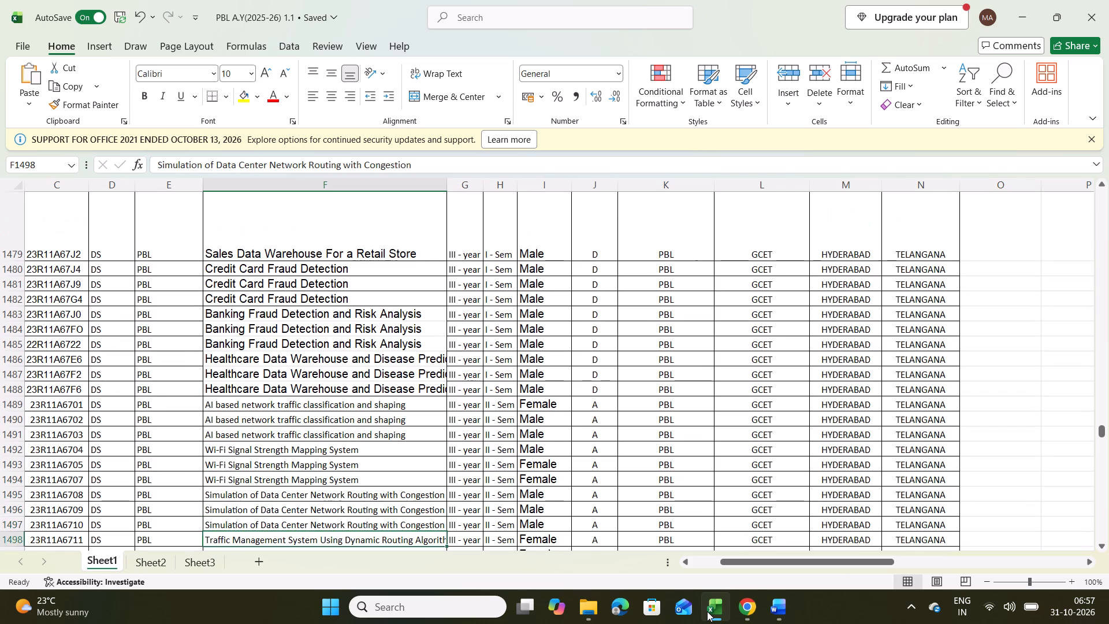
key(Down)
key(Down)
key(Down)
key(Down)
key(Down)
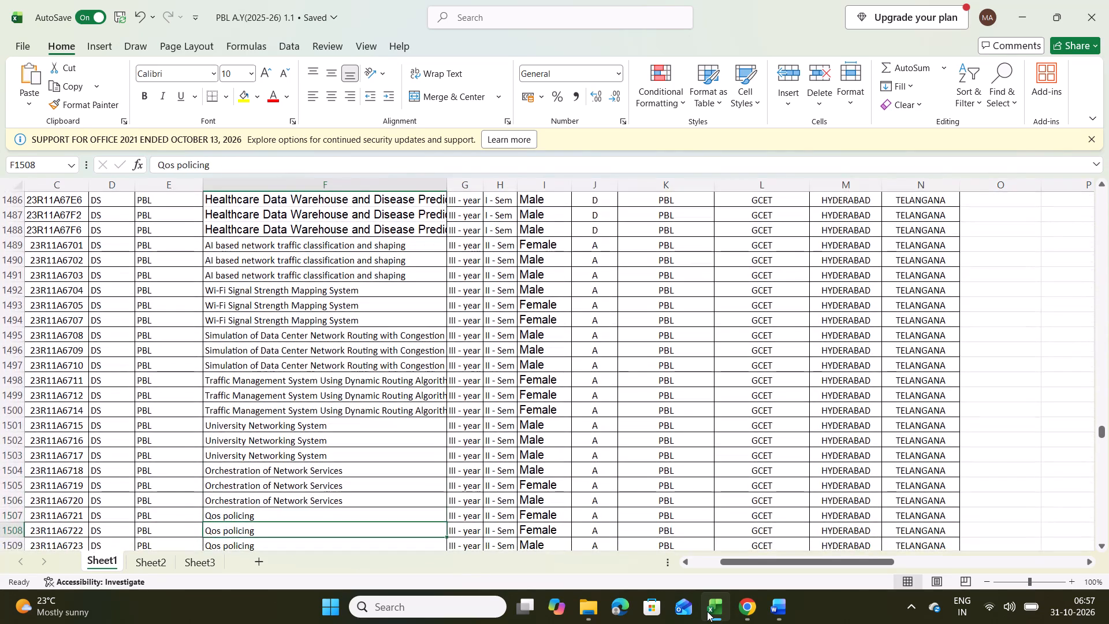
key(Up)
key(Up)
key(Up)
key(Up)
key(Up)
key(Up)
key(Up)
key(Up)
key(Up)
key(Up)
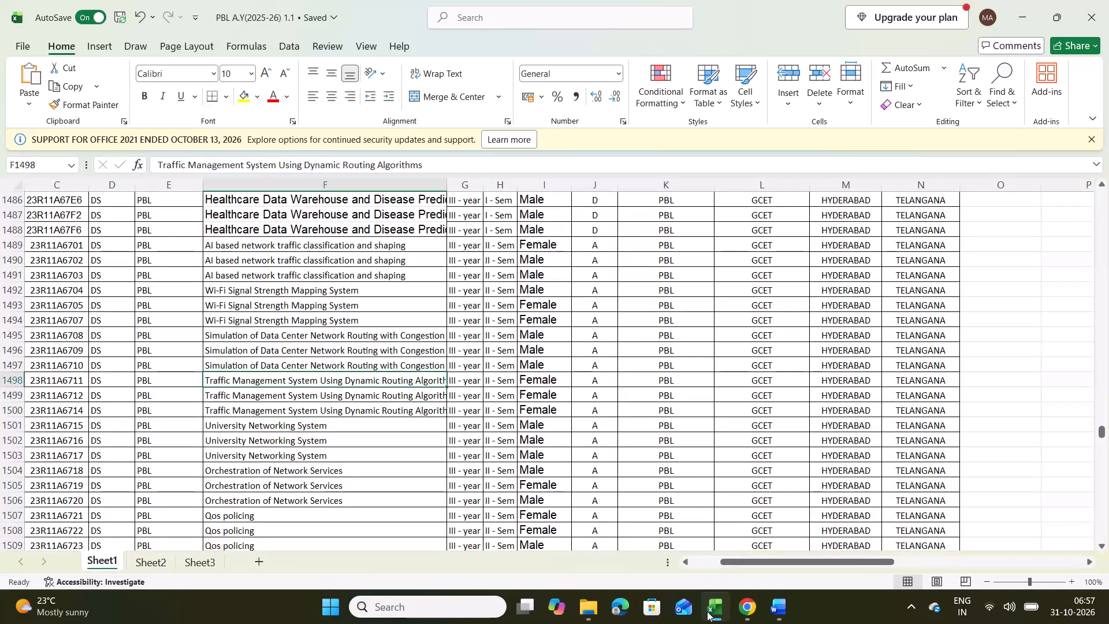
key(Up)
key(Up)
key(Up)
key(Up)
key(Up)
key(Up)
key(Up)
key(Up)
key(Up)
key(Up)
key(Up)
key(Up)
key(Up)
key(Up)
key(Up)
key(Up)
key(Up)
key(Up)
key(Up)
key(Up)
key(Down)
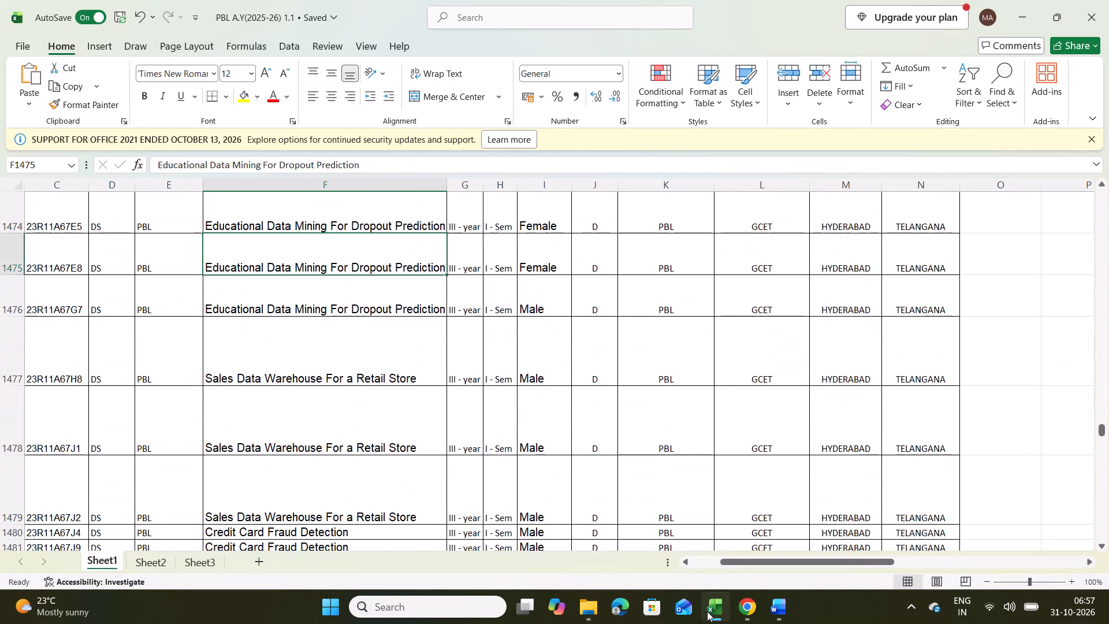
key(Down)
key(Down)
key(Down)
key(Down)
key(Down)
key(Right)
key(Right)
key(Right)
key(Right)
key(Right)
key(Right)
key(Right)
key(Right)
key(Right)
key(Right)
key(Right)
key(Right)
key(Right)
key(Right)
key(Right)
key(Right)
key(Right)
key(Right)
key(Right)
key(Right)
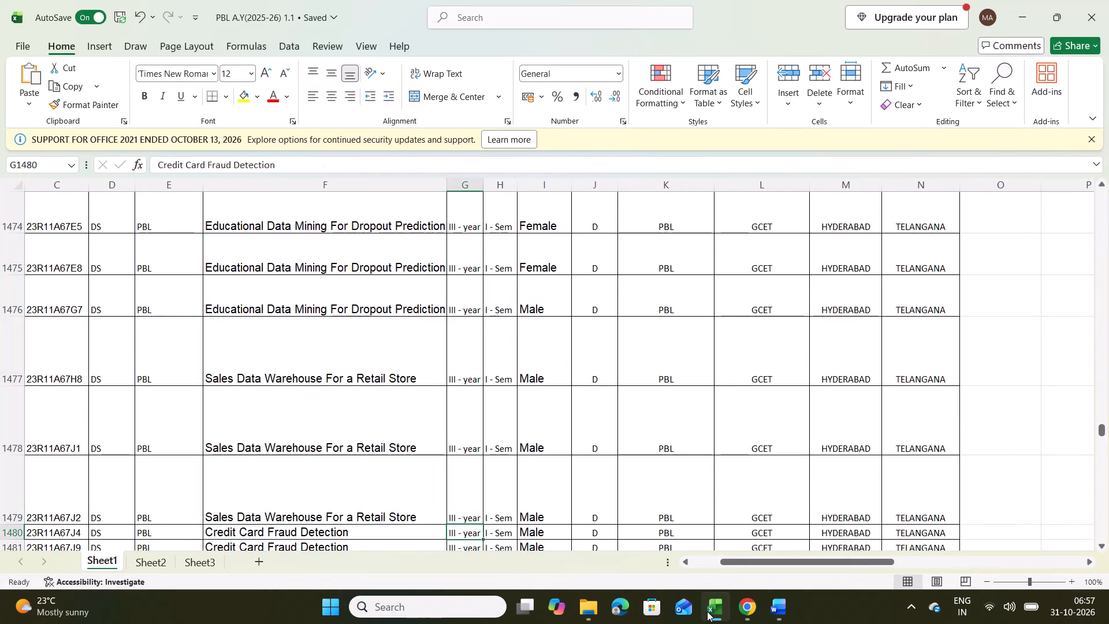
key(Down)
key(Down)
key(Down)
key(Down)
key(Down)
key(Down)
key(Down)
key(Down)
key(Down)
key(Down)
key(Down)
key(Down)
key(Down)
key(Down)
key(Down)
key(Down)
key(Down)
key(Down)
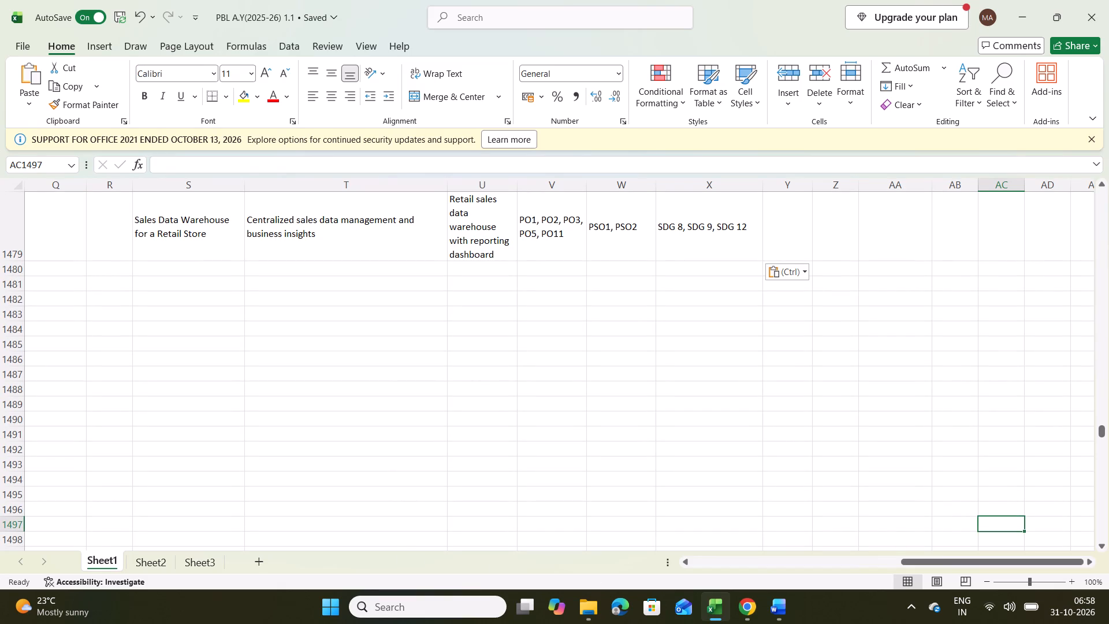
click(198, 274)
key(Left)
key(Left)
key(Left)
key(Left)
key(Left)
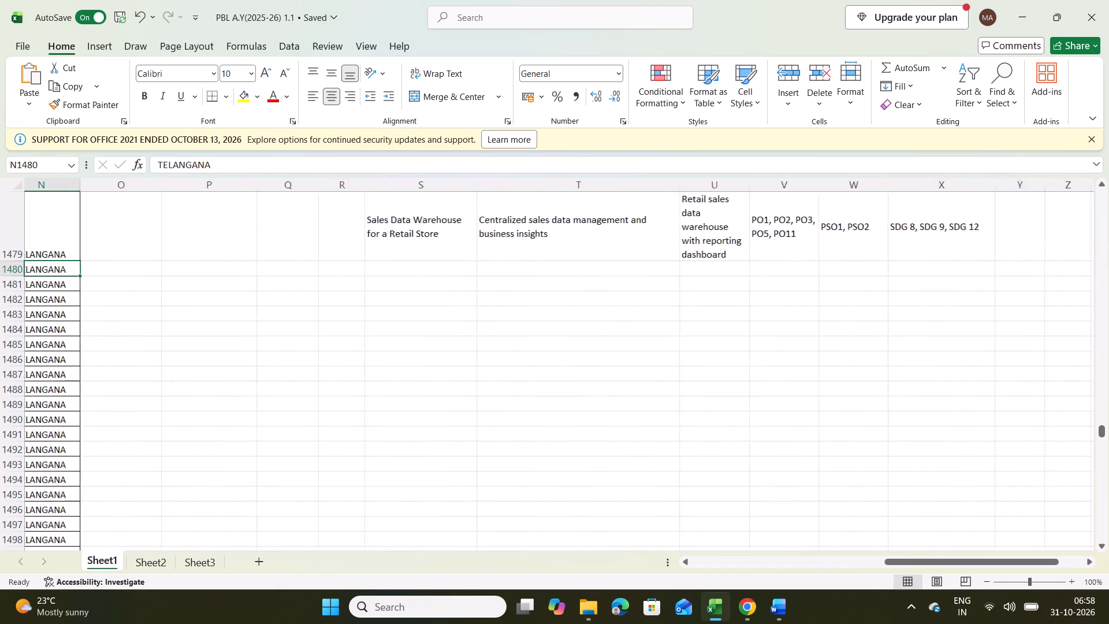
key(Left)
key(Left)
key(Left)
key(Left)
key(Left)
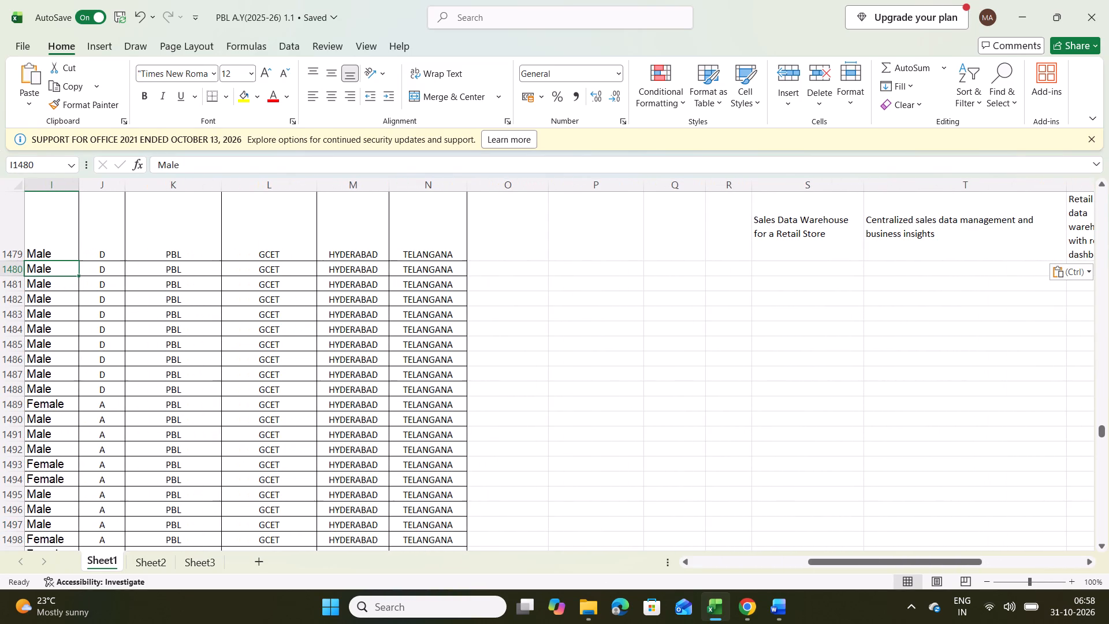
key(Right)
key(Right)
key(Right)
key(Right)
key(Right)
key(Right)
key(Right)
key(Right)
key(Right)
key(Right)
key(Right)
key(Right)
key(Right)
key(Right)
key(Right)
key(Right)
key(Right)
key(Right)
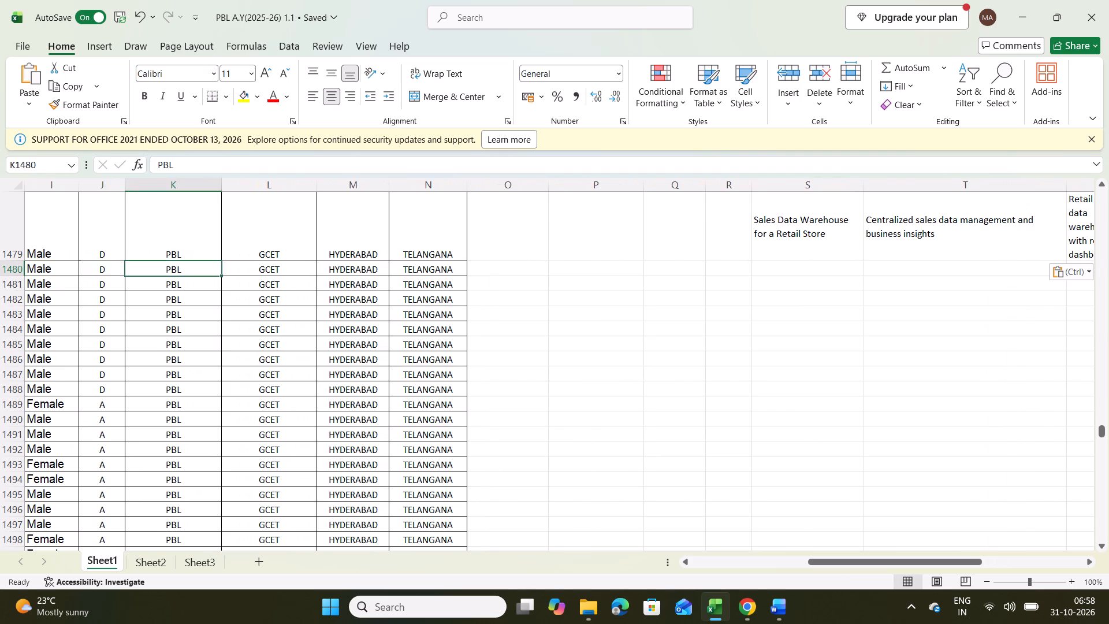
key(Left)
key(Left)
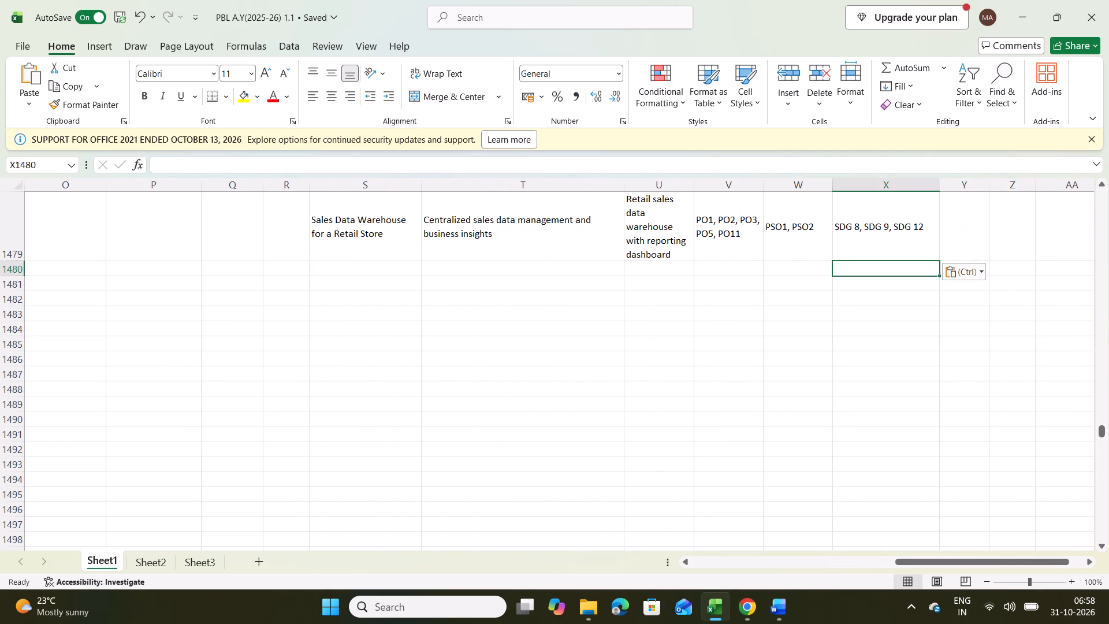
Return to column S and select cell S1480 as the starting cell for the next project's details.
key(Left)
key(Left)
key(Left)
key(Left)
key(Left)
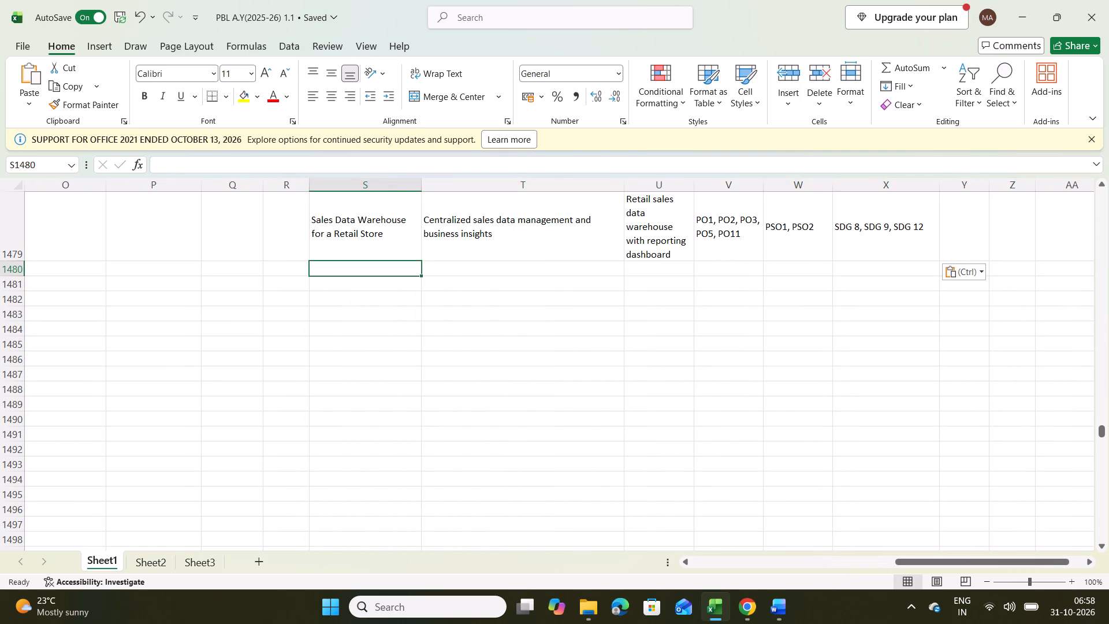
click(198, 274)
click(344, 272)
Switch to Word and copy the "Credit Card Fraud Detection" cells, from key deliverable through SDG mapping.
click(783, 606)
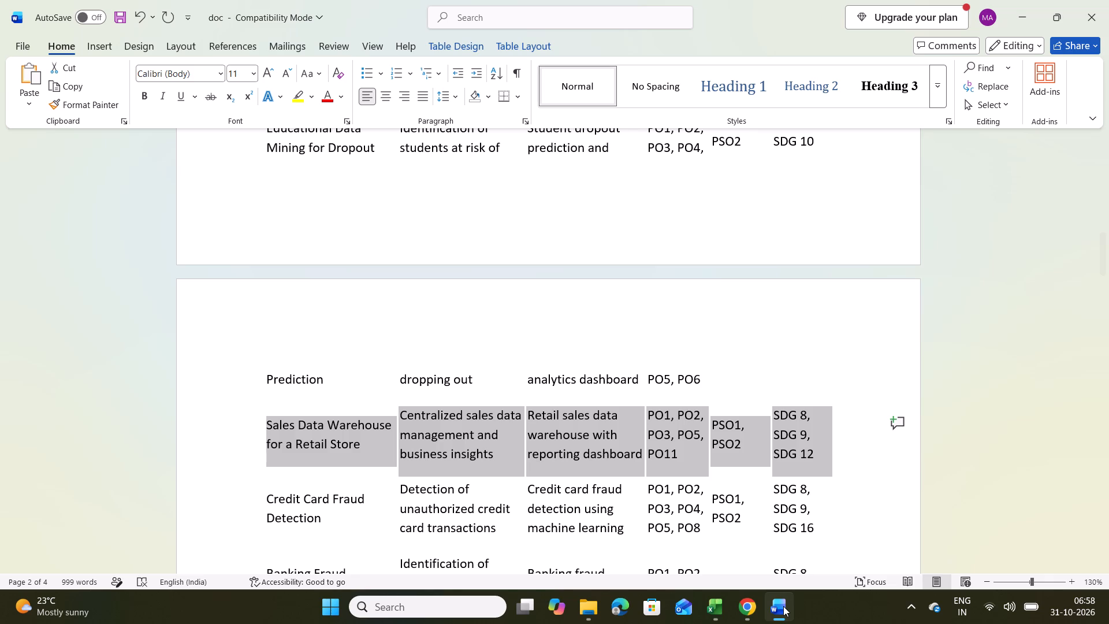
key(Down)
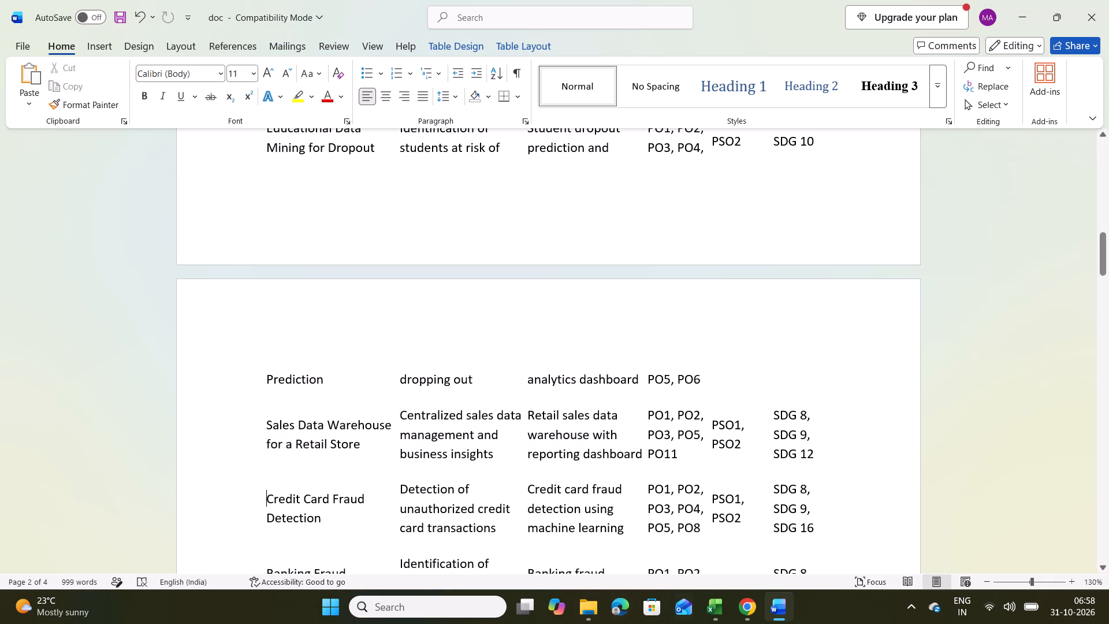
drag(421, 515, 758, 498)
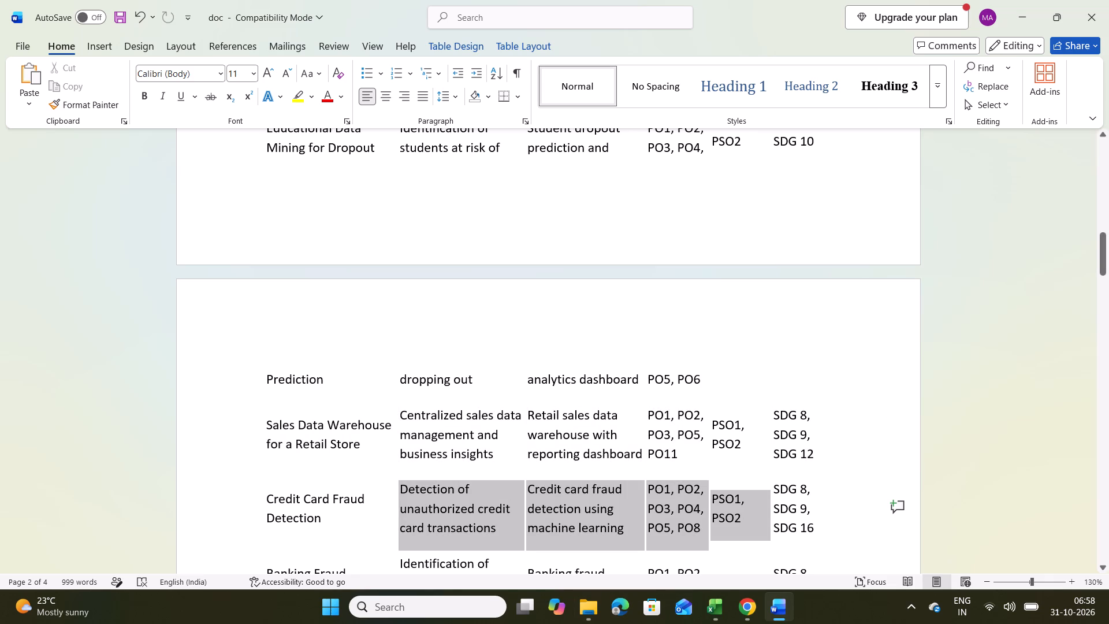
drag(758, 498, 806, 497)
key(ctrl+c)
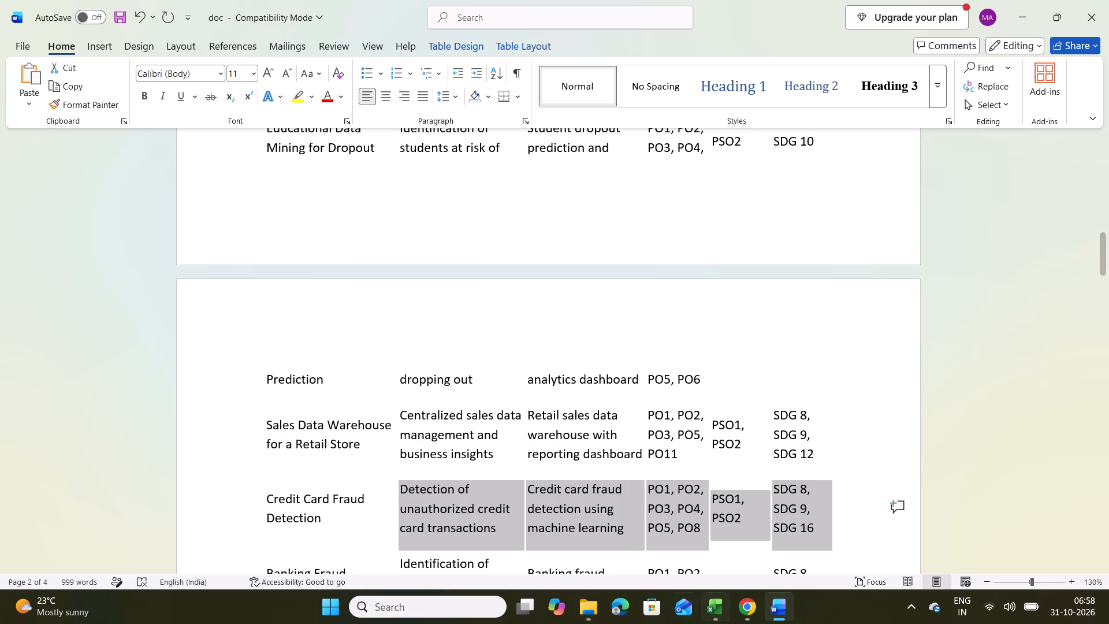
Switch to Excel and paste the copied credit card fraud cells into rows 1480, 1481 and 1482, starting in column S.
click(709, 606)
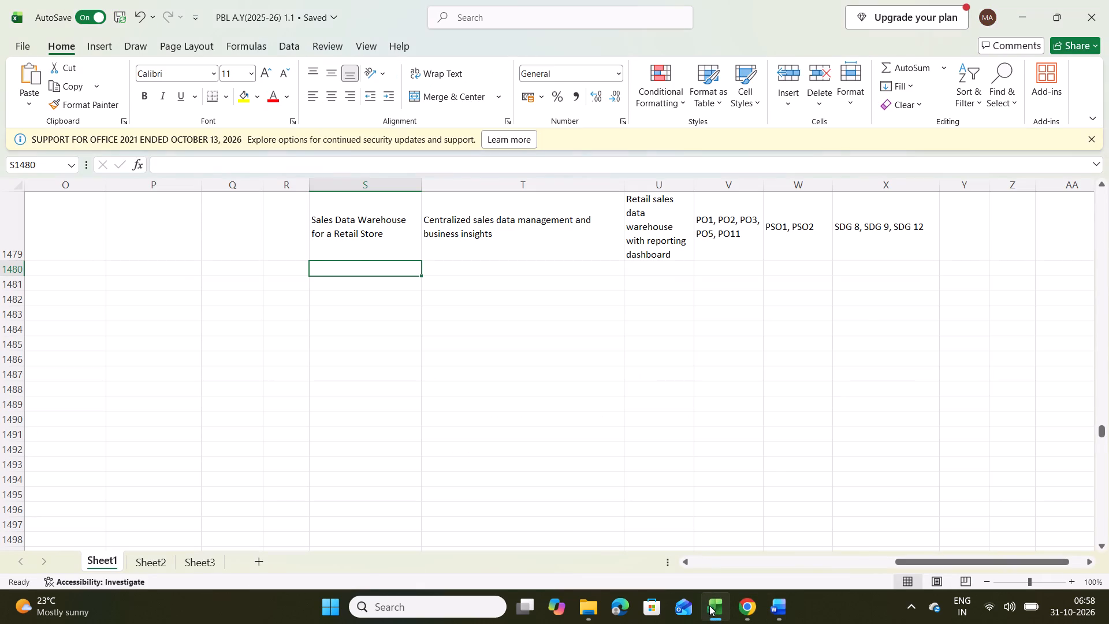
key(ctrl+v)
key(Down)
key(ctrl+v)
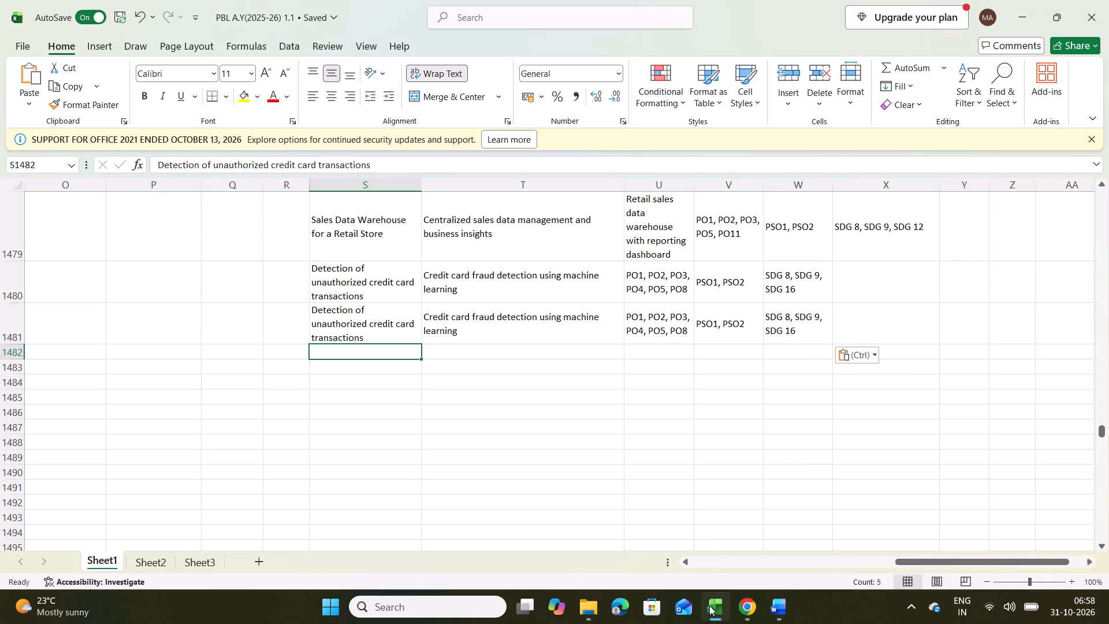
key(Down)
key(ctrl+v)
key(Down)
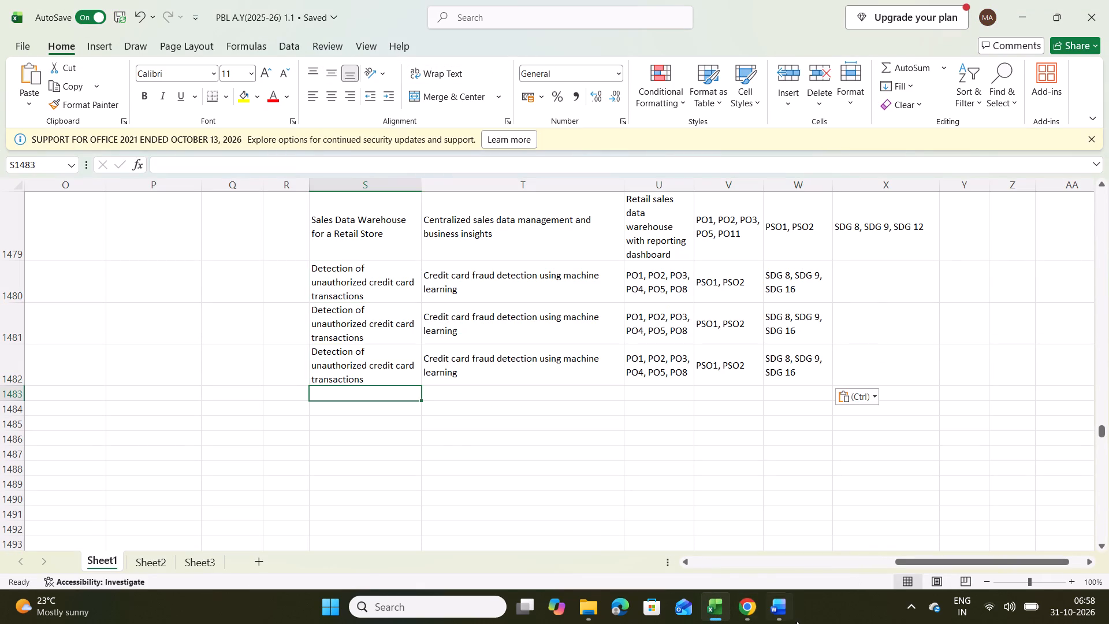
Switch to Word and copy the "Banking Fraud Detection and Risk Analysis" cells, from key deliverable through SDG mapping.
click(784, 608)
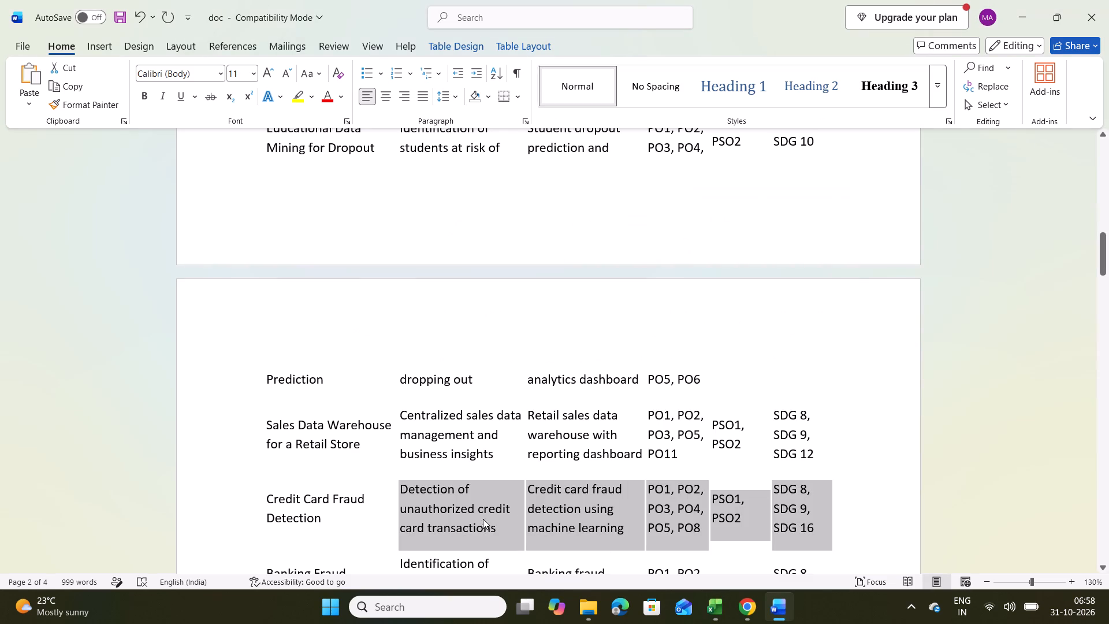
key(Down)
key(Down)
key(Down)
key(Down)
key(Down)
key(Down)
key(Down)
key(Down)
key(Down)
key(Down)
key(Down)
key(Down)
key(Down)
key(Down)
key(Down)
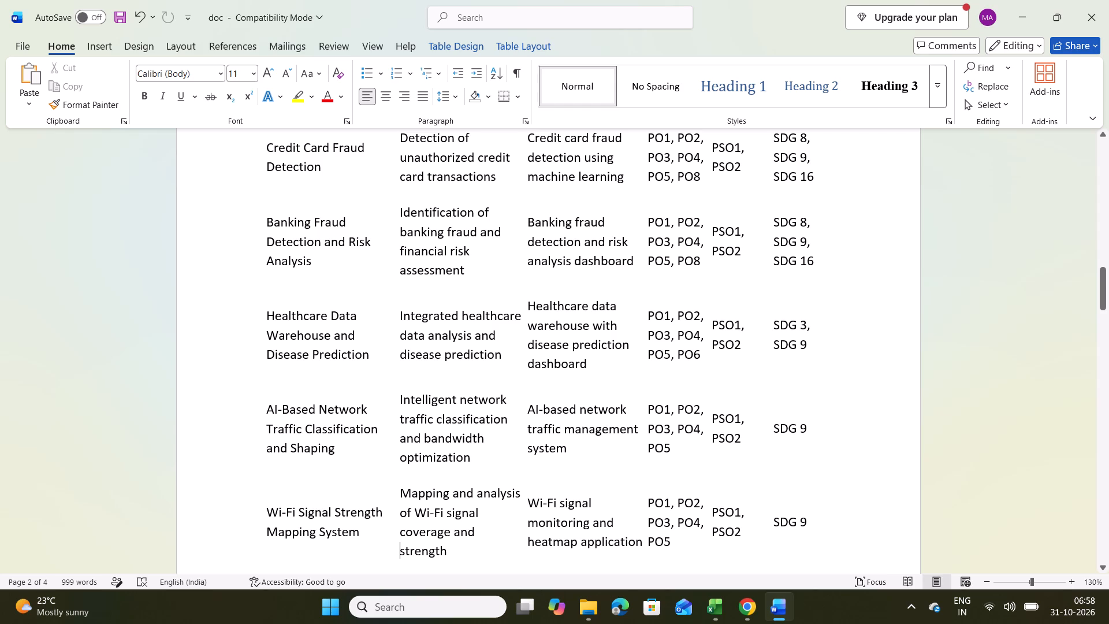
drag(435, 224, 802, 225)
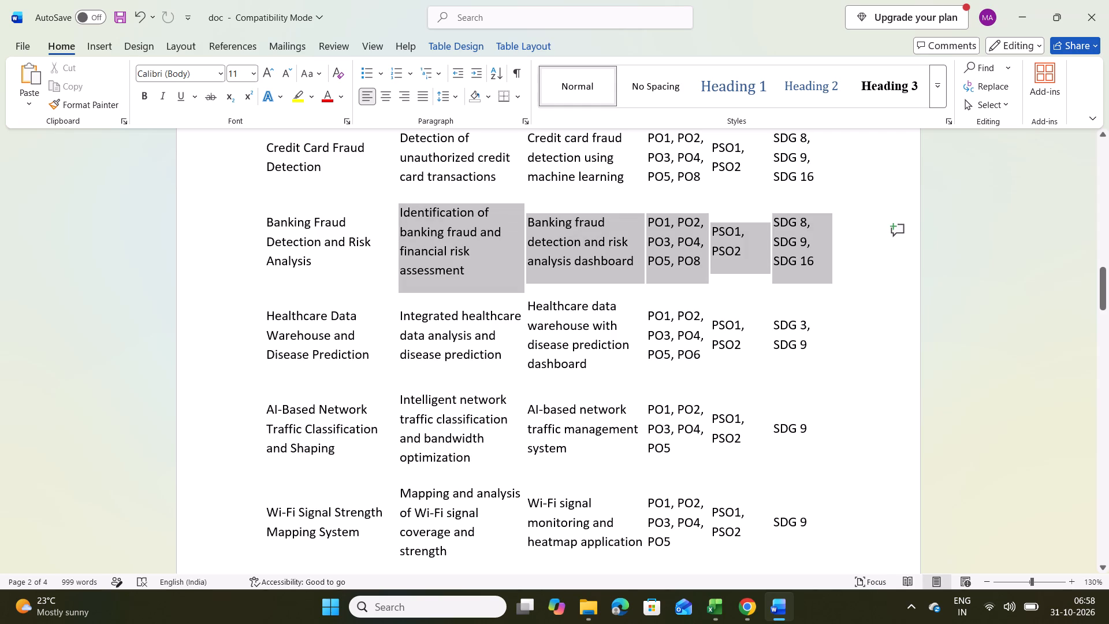
drag(802, 225, 803, 225)
key(ctrl+c)
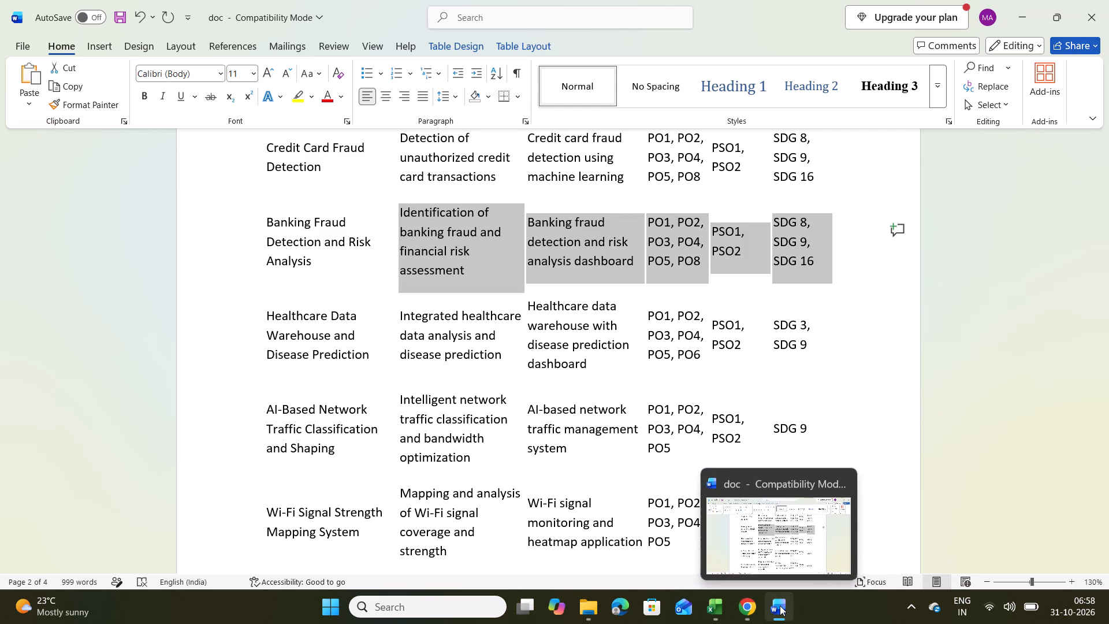
Switch to Excel and paste the copied banking fraud cells into rows 1483, 1484 and 1485, starting in column S.
click(713, 600)
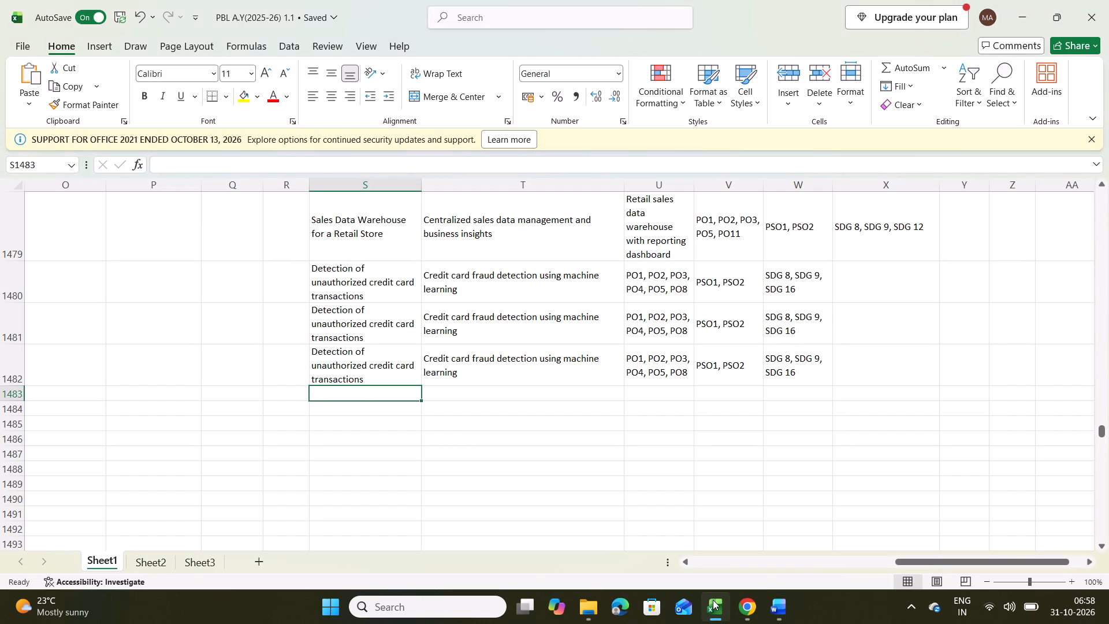
key(ctrl+v)
key(Down)
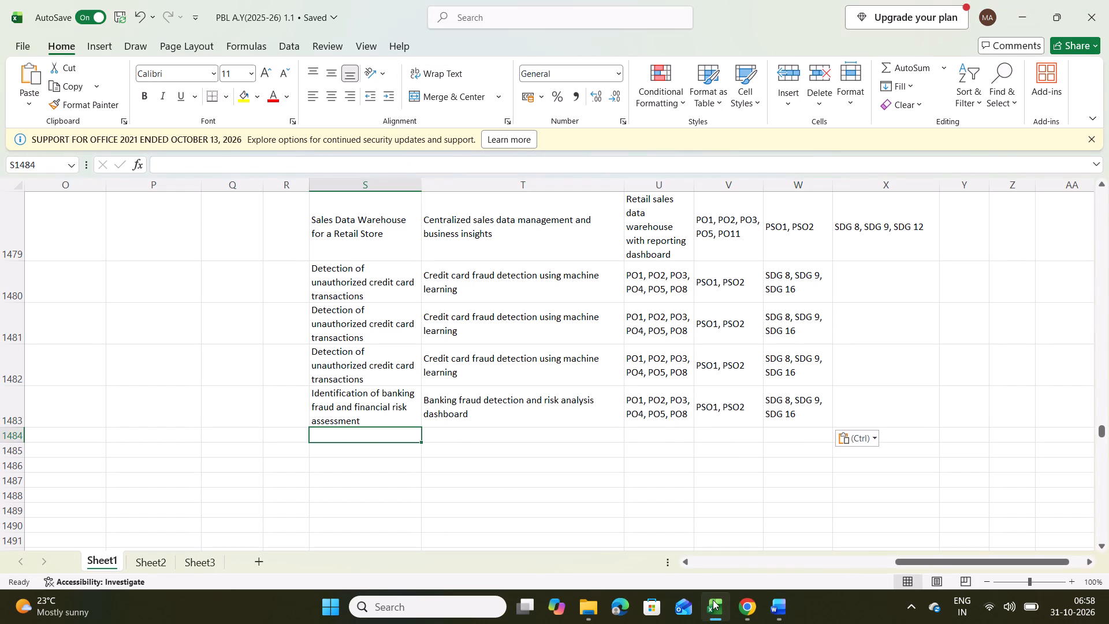
key(ctrl+v)
key(Down)
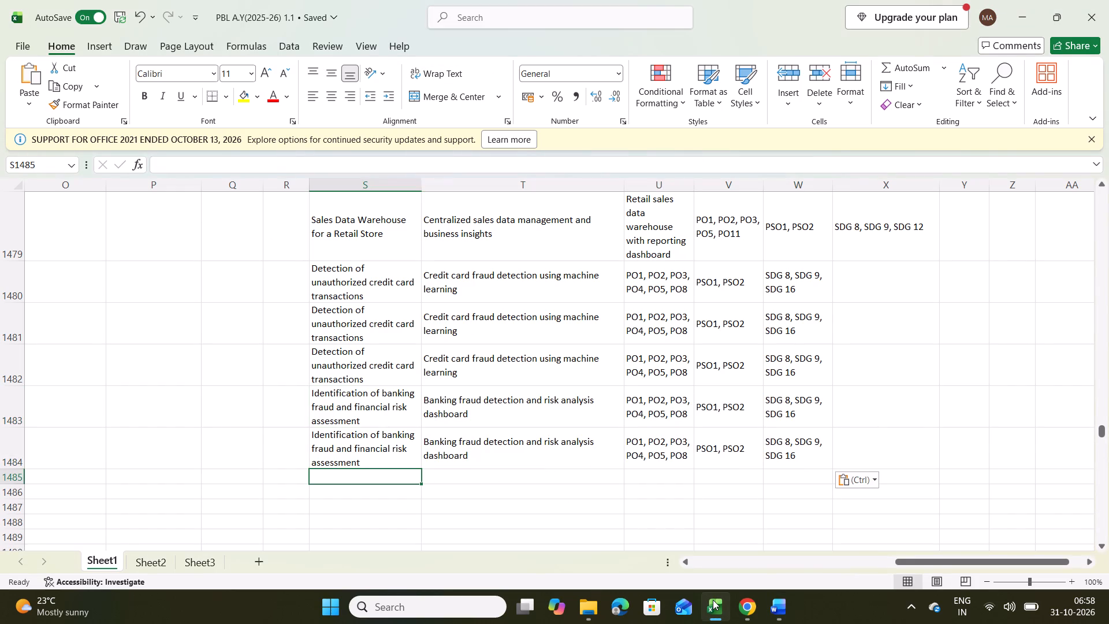
key(ctrl+v)
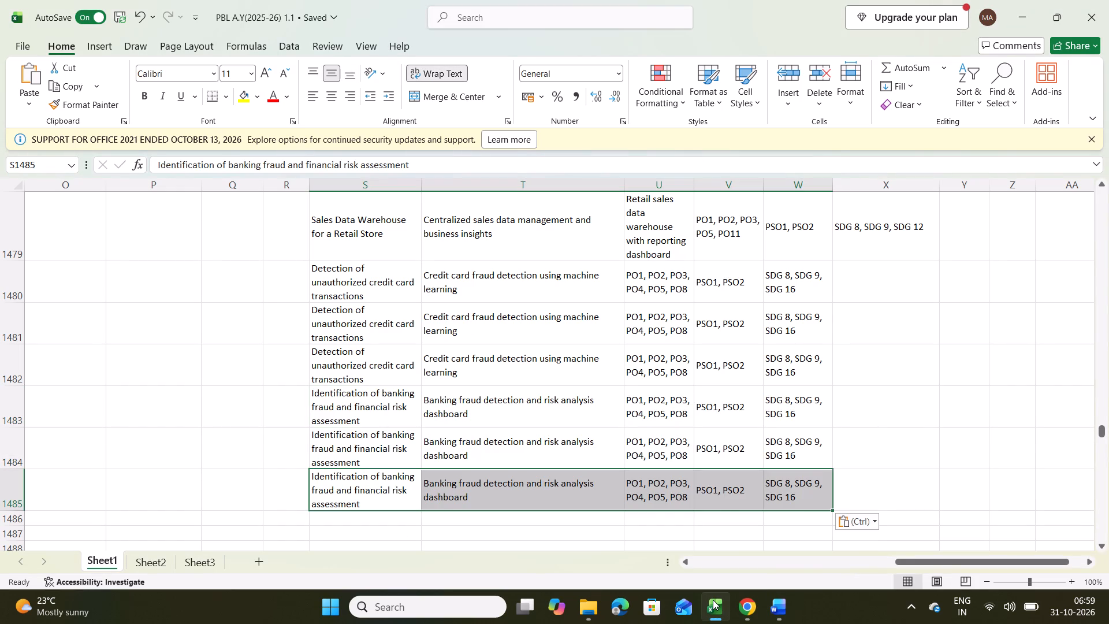
key(Down)
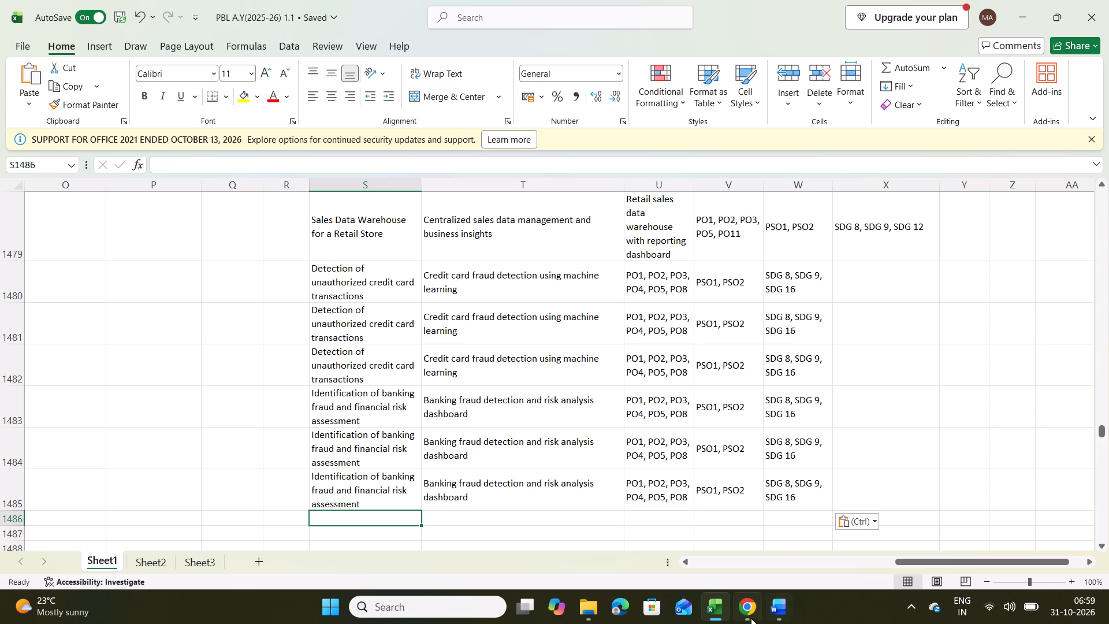
Copy the "Healthcare Data Warehouse and Disease Prediction" cells, key deliverable through SDG mapping, from Word into Excel rows 1486 to 1488, columns S to W.
click(720, 606)
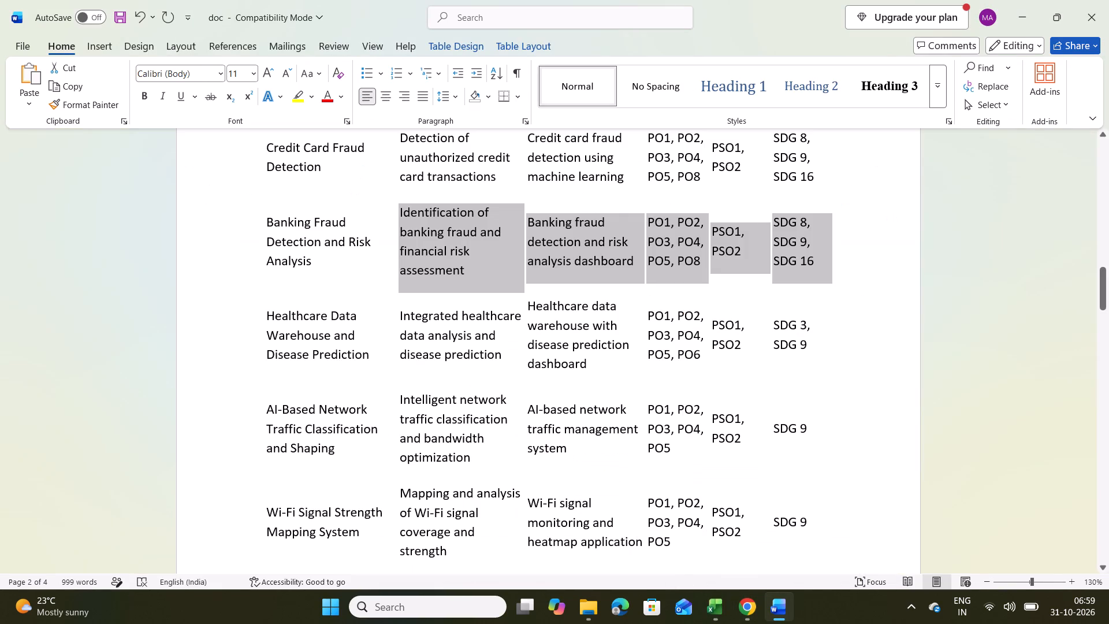
drag(415, 338, 832, 318)
key(ctrl+c)
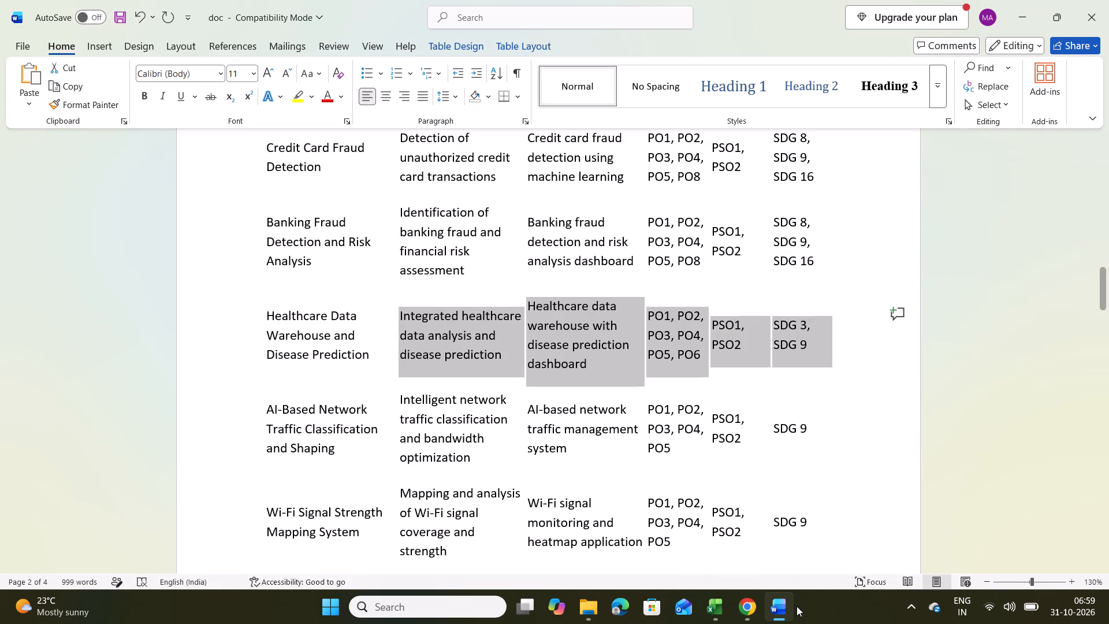
click(783, 609)
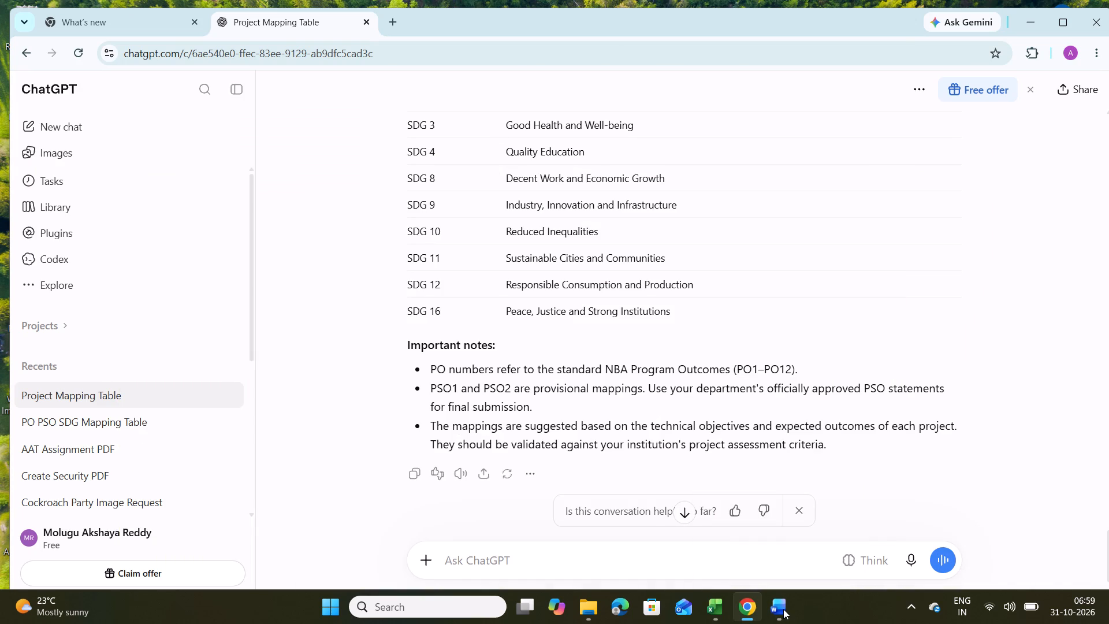
click(716, 609)
key(ctrl+v)
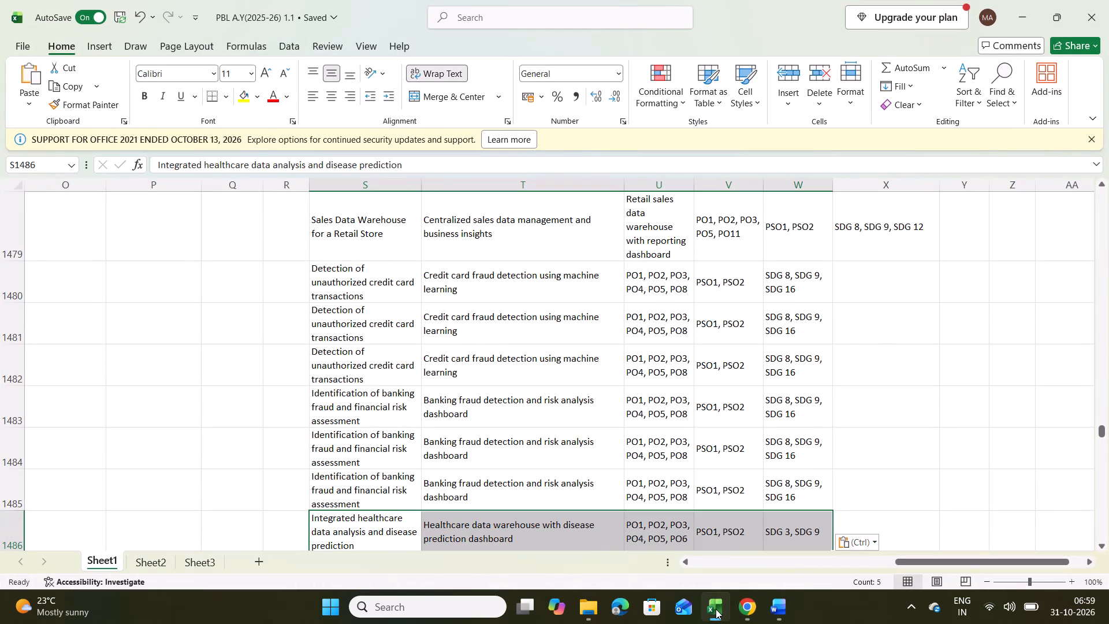
key(Down)
key(ctrl+v)
key(Down)
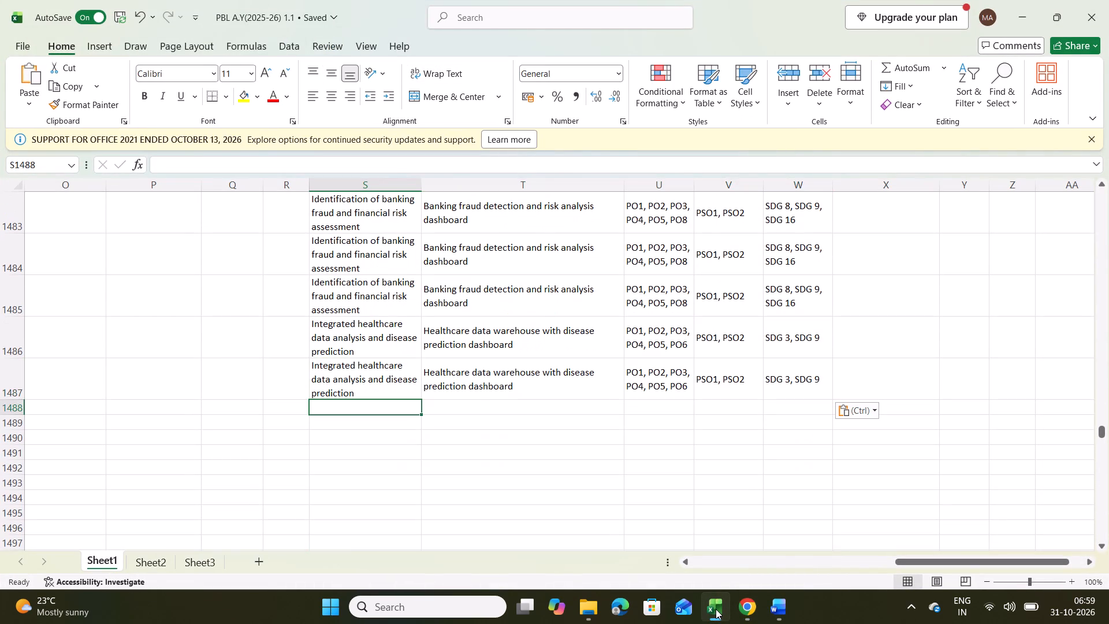
key(ctrl+v)
key(Down)
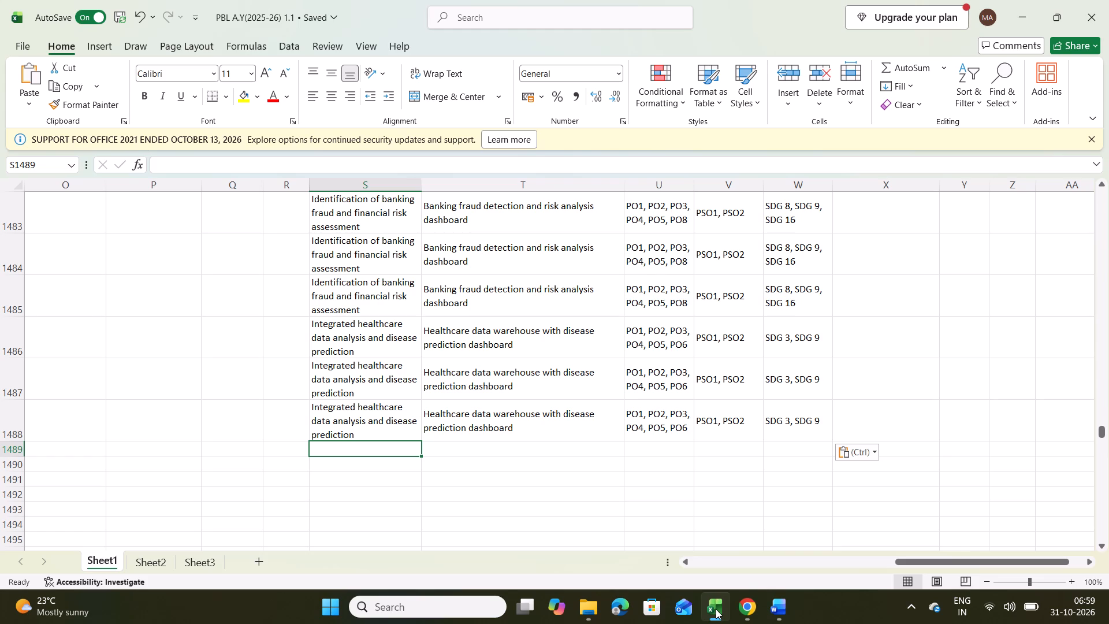
Switch to Word and copy the "AI-Based Network Traffic Classification and Shaping" cells, from key deliverable through SDG mapping.
click(773, 611)
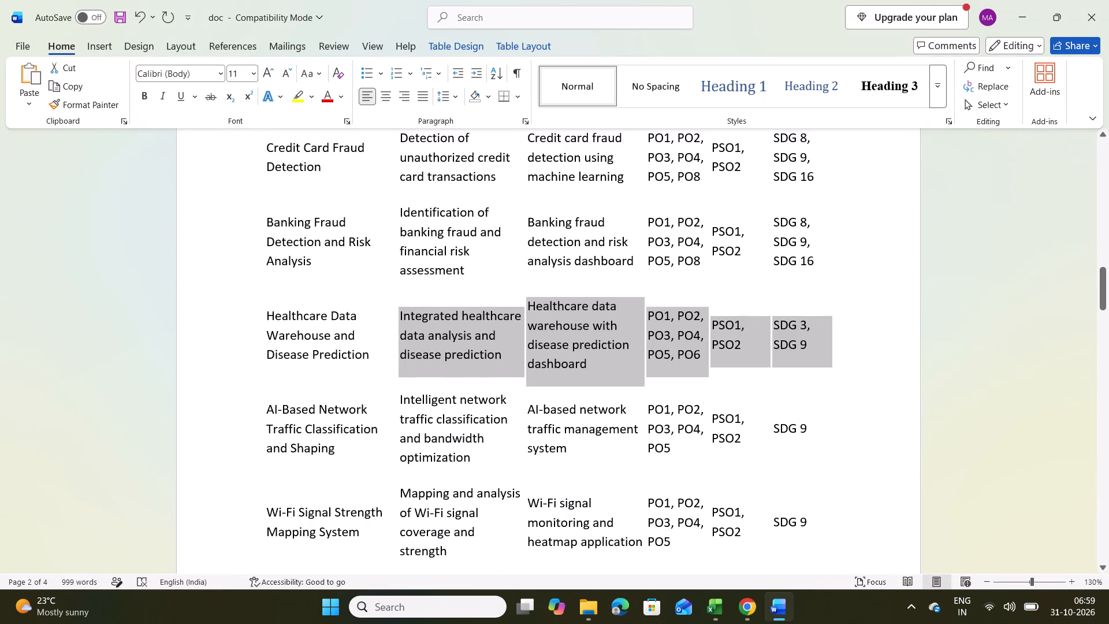
drag(468, 429, 784, 444)
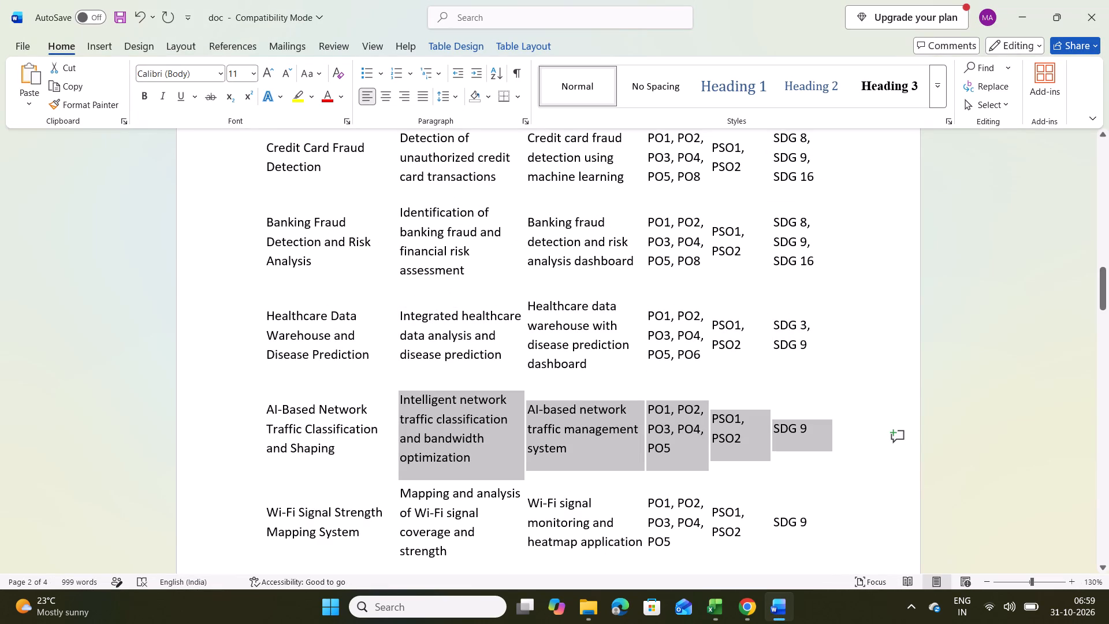
drag(784, 444, 787, 444)
key(ctrl+c)
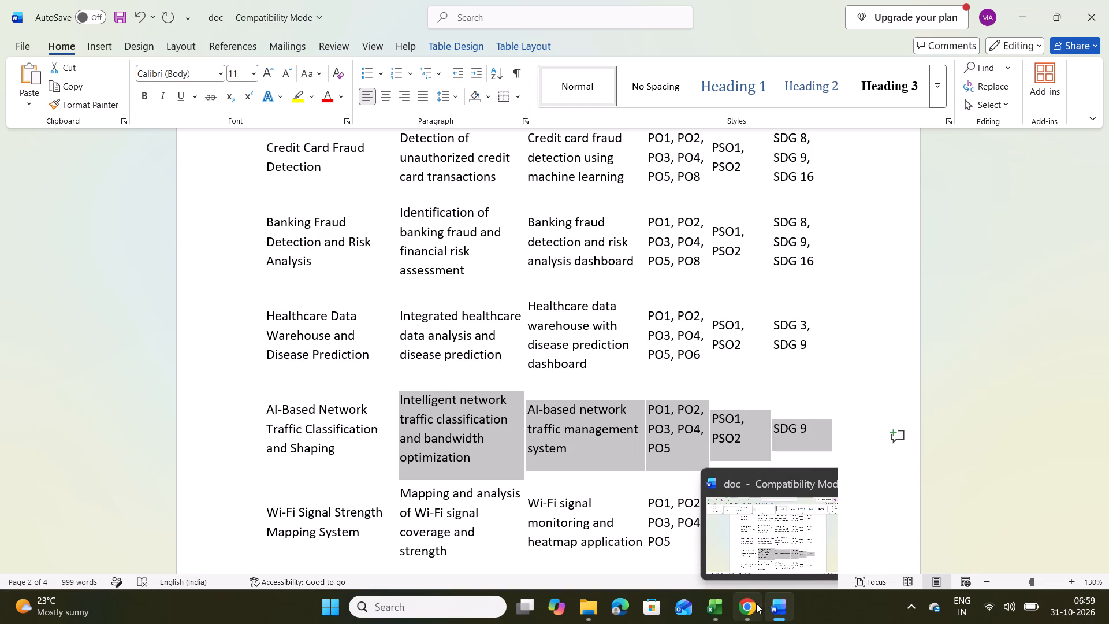
Switch to Excel and paste the copied network traffic classification cells into rows 1489, 1490 and 1491, starting in column S.
click(714, 597)
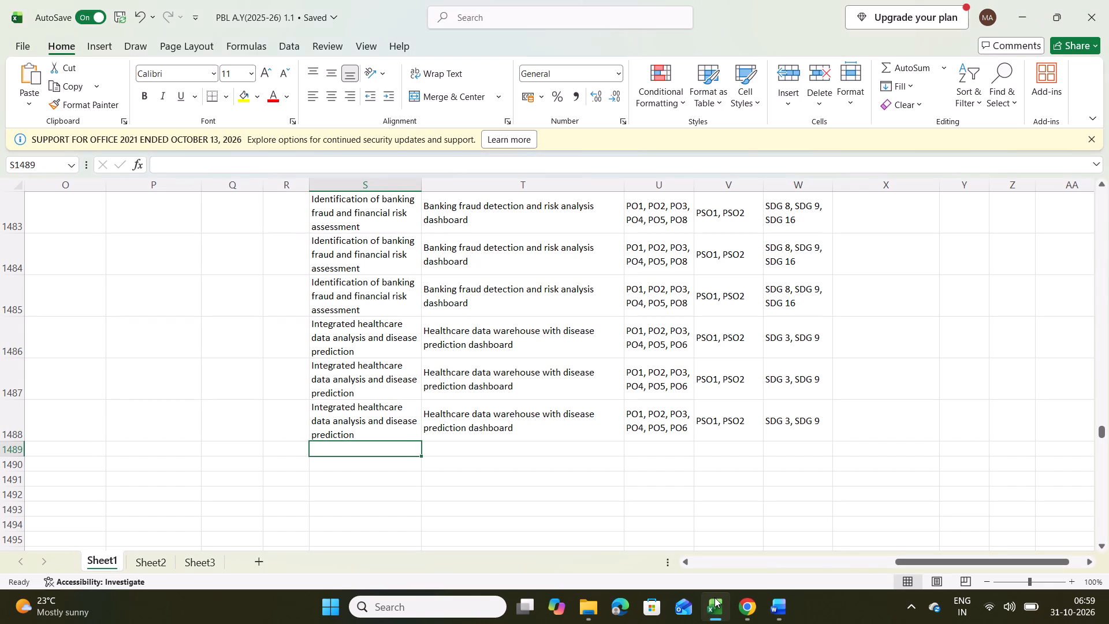
key(ctrl+v)
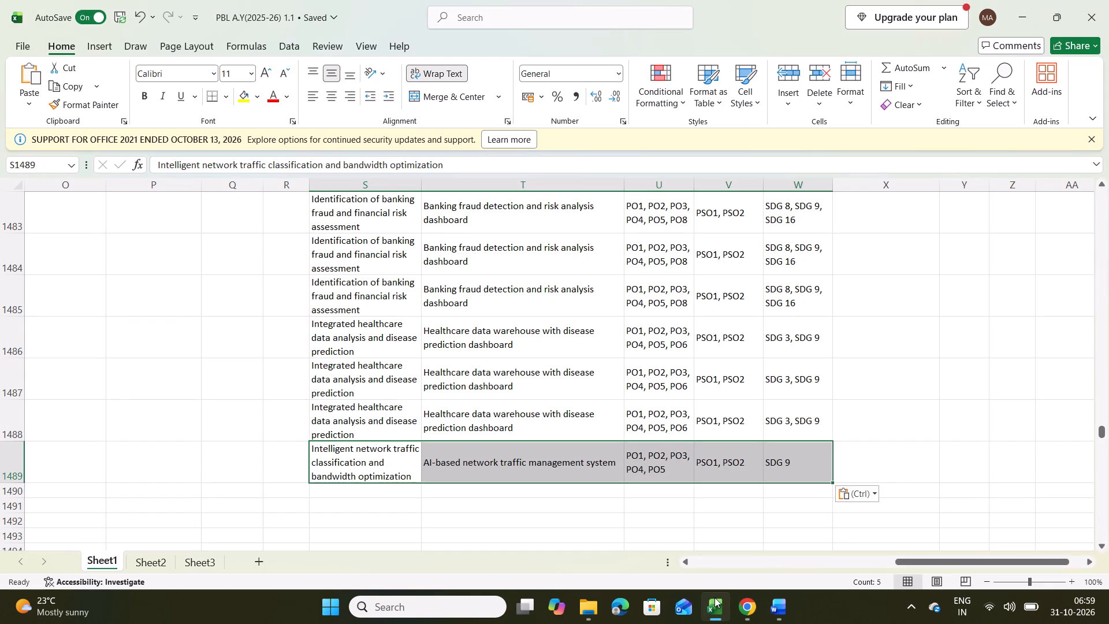
key(Down)
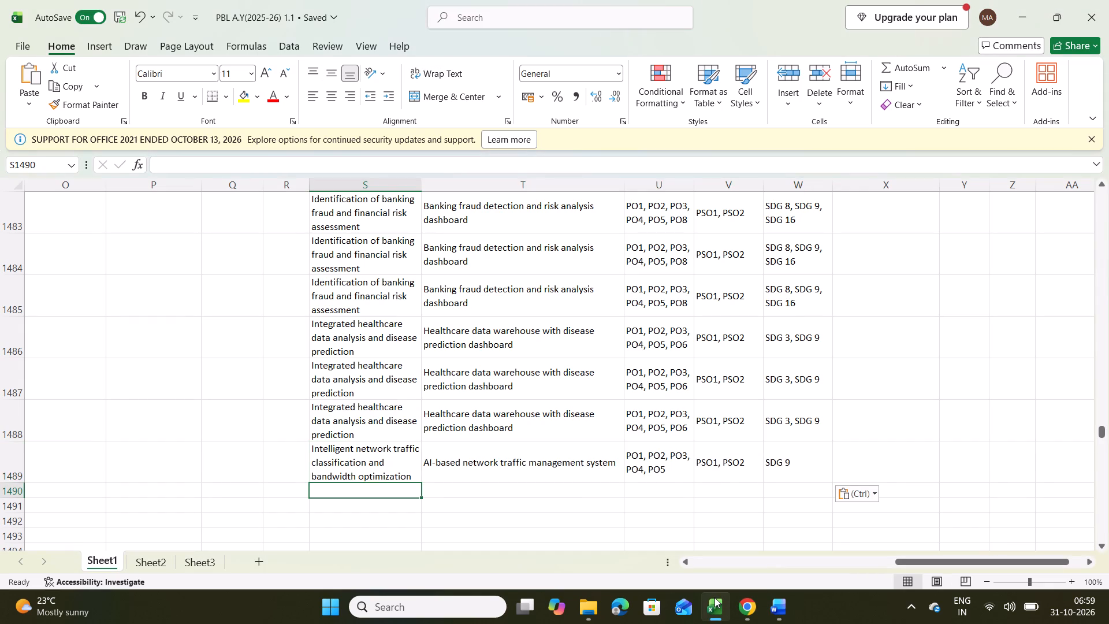
key(ctrl+v)
key(Down)
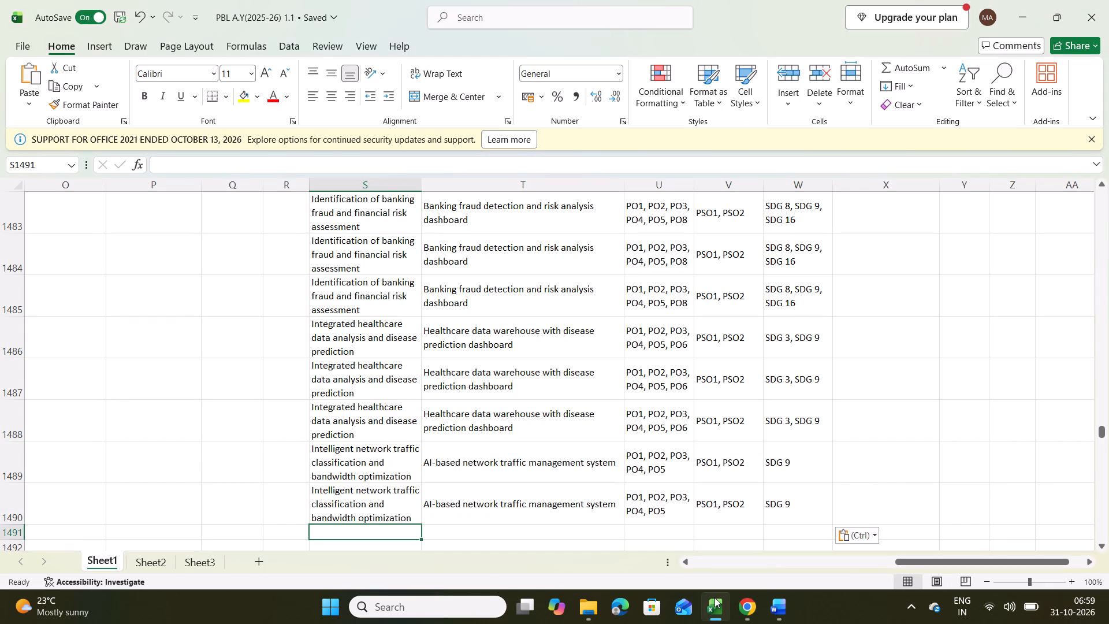
key(ctrl+v)
key(Down)
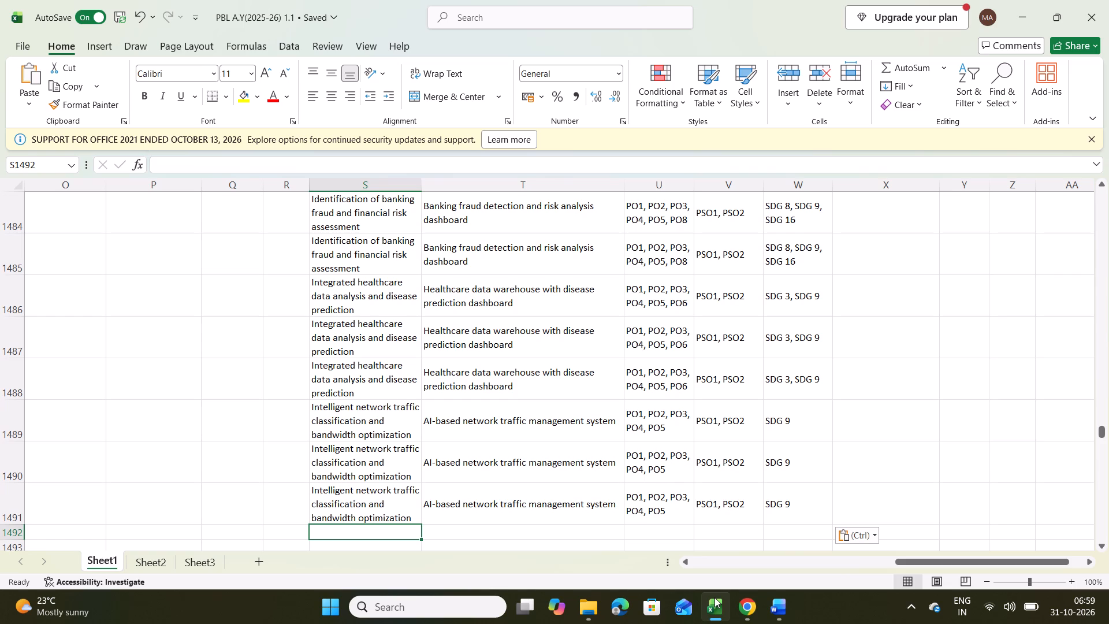
Copy the "Wi-Fi Signal Strength Mapping System" cells, key deliverable through SDG mapping, from Word into Excel rows 1492 to 1494, columns S to W.
click(775, 616)
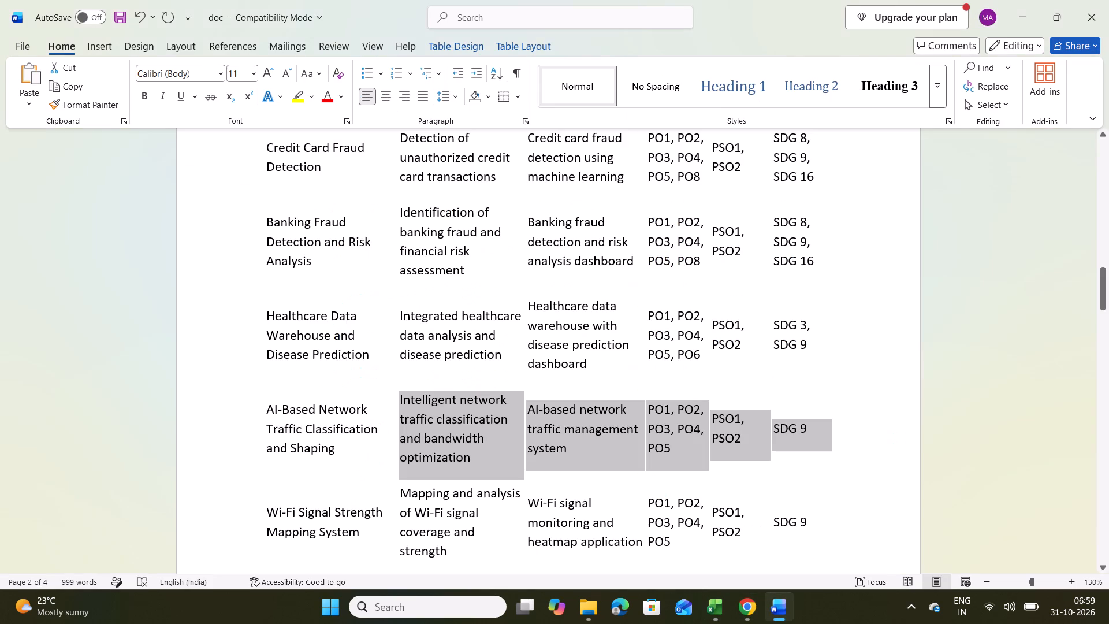
drag(430, 503, 782, 536)
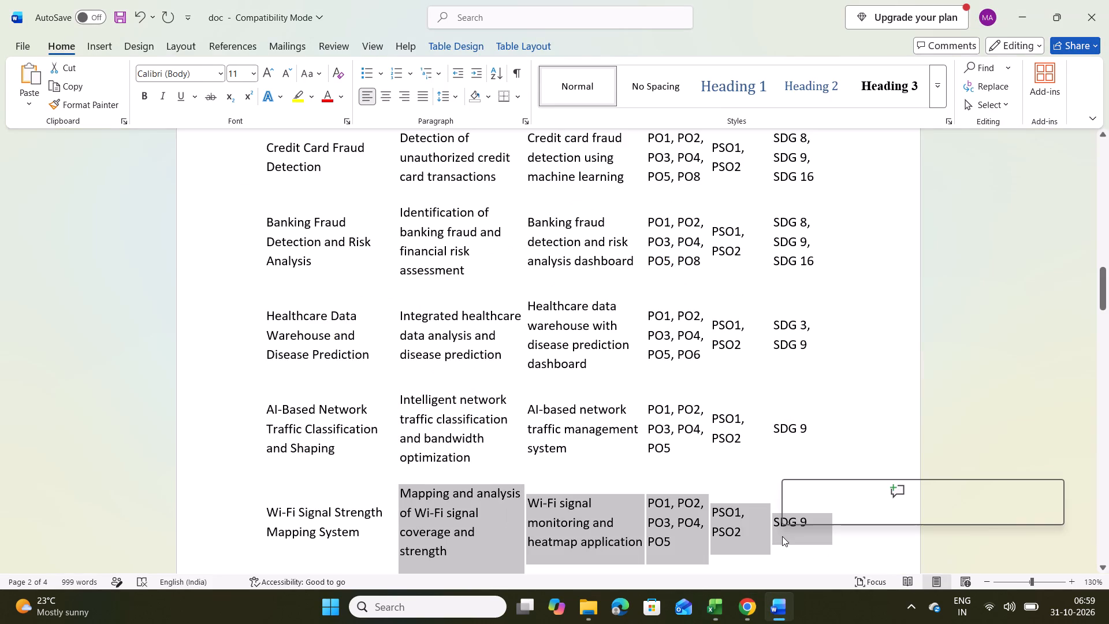
key(ctrl+c)
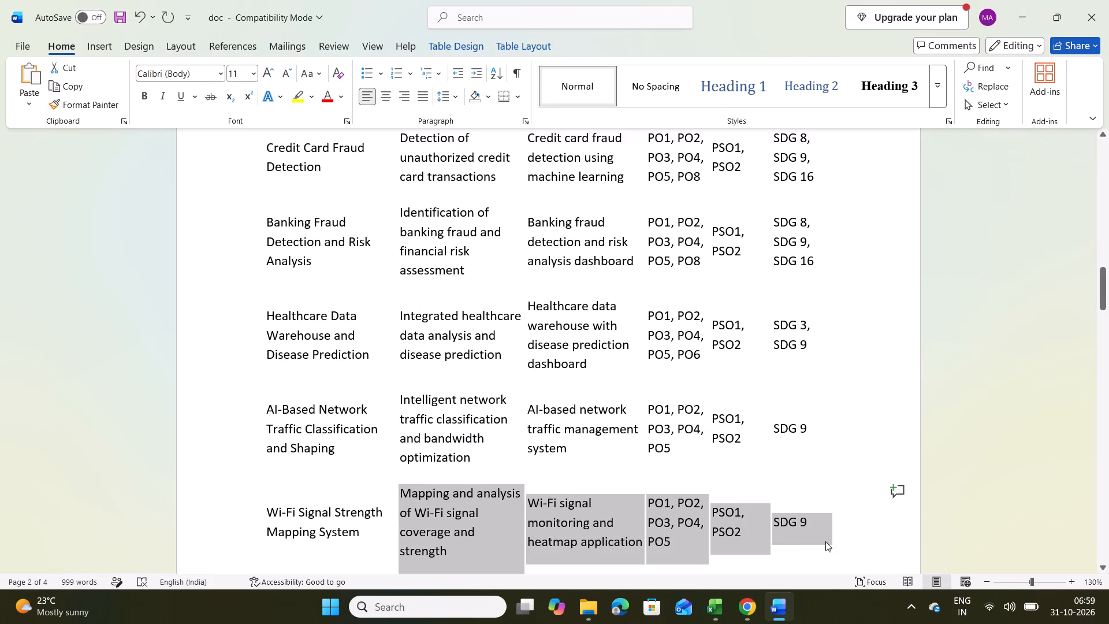
click(721, 604)
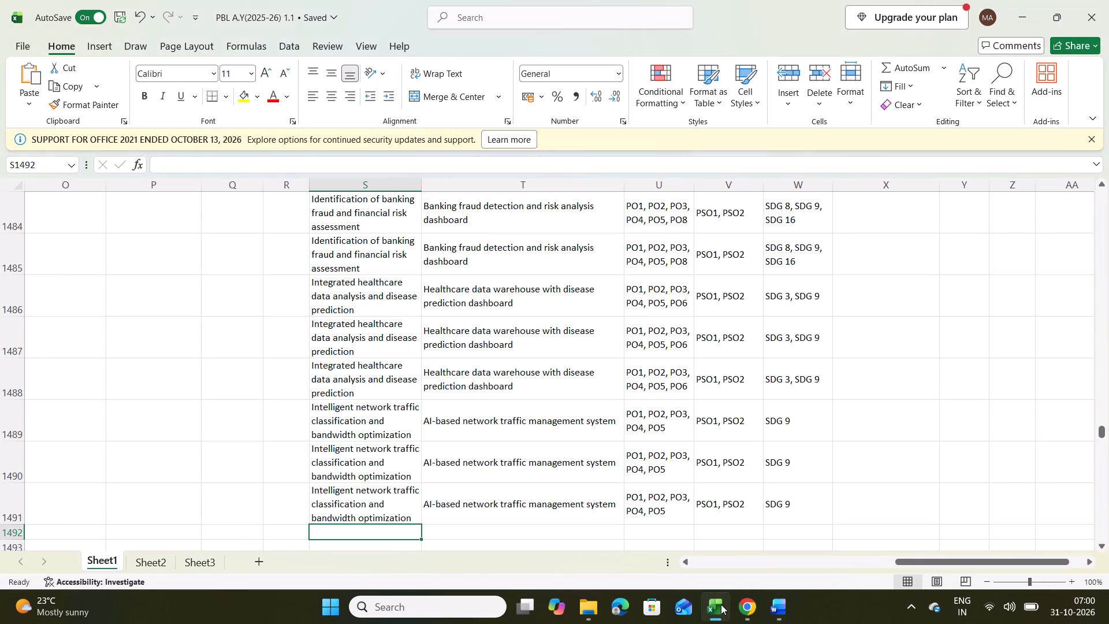
key(ctrl+v)
key(Down)
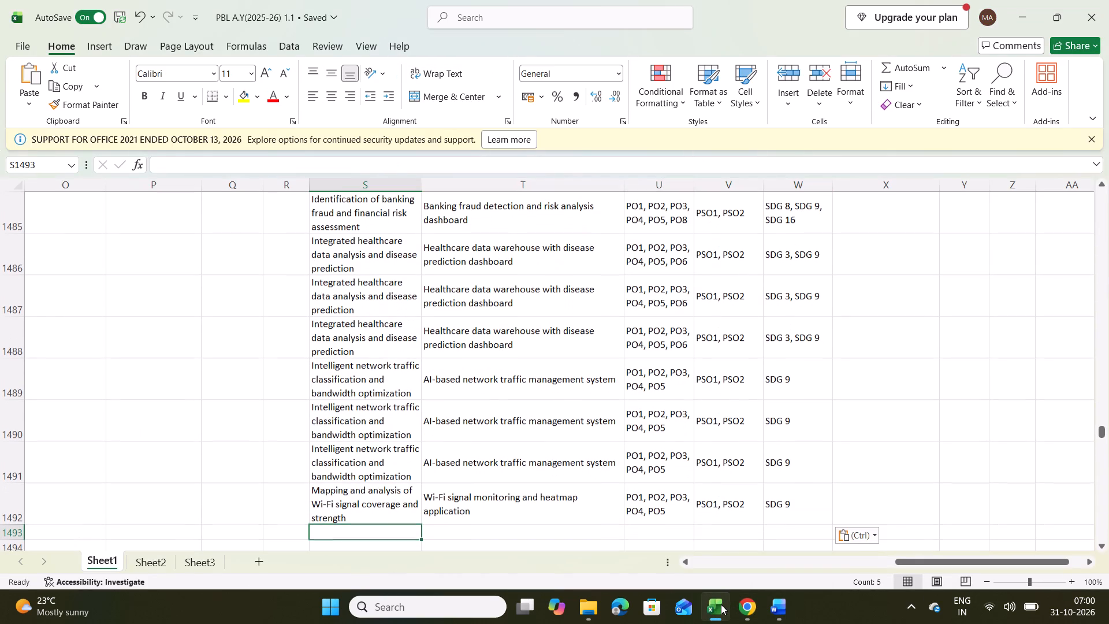
key(ctrl+v)
key(Down)
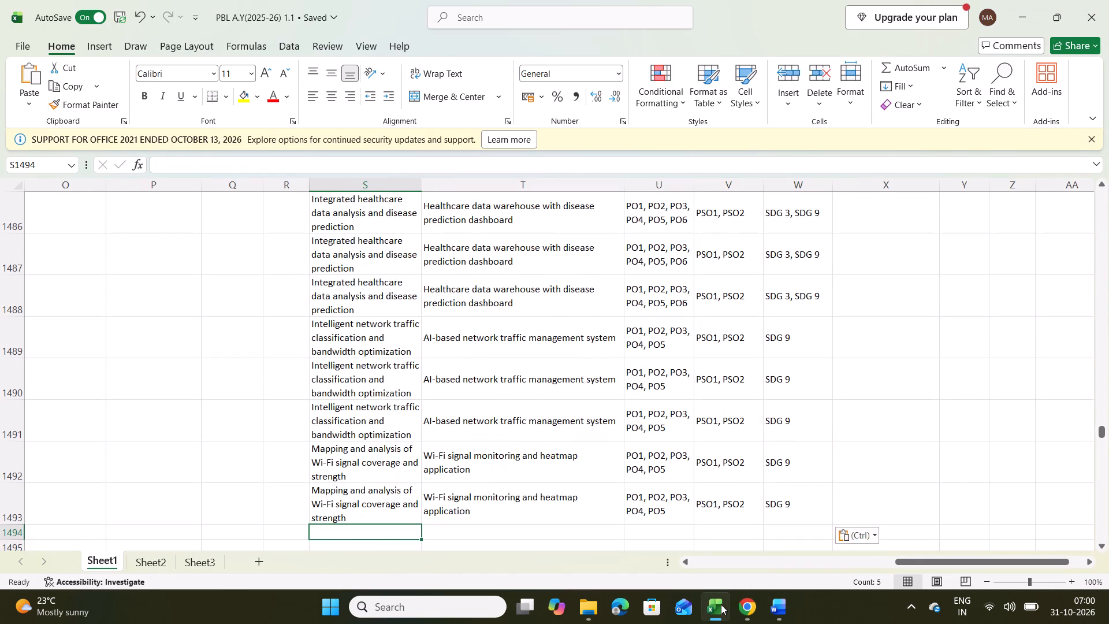
key(ctrl+v)
Go to cell S1495, the first empty cell in column S below the Wi-Fi signal rows.
key(ctrl+Down)
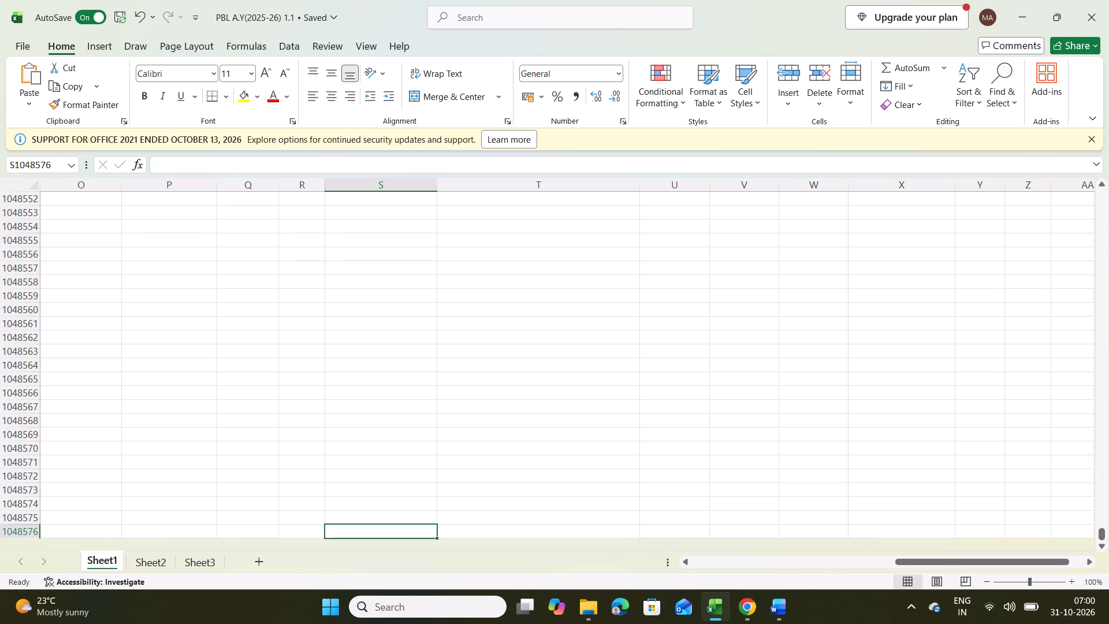
click(798, 470)
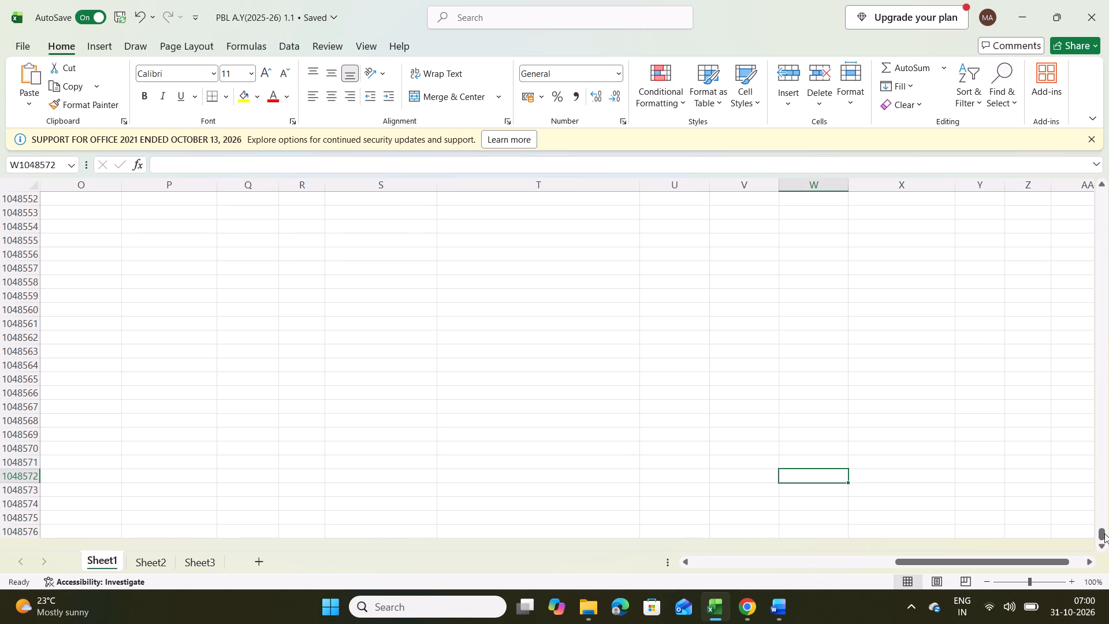
drag(1103, 533, 1071, 192)
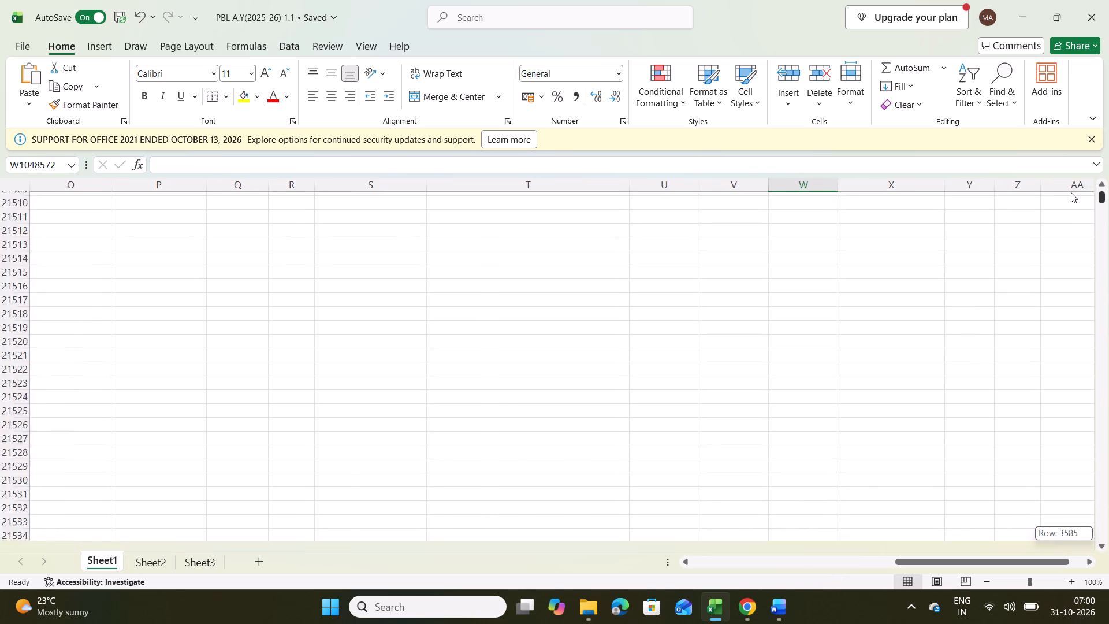
drag(1071, 192, 1071, 192)
click(843, 441)
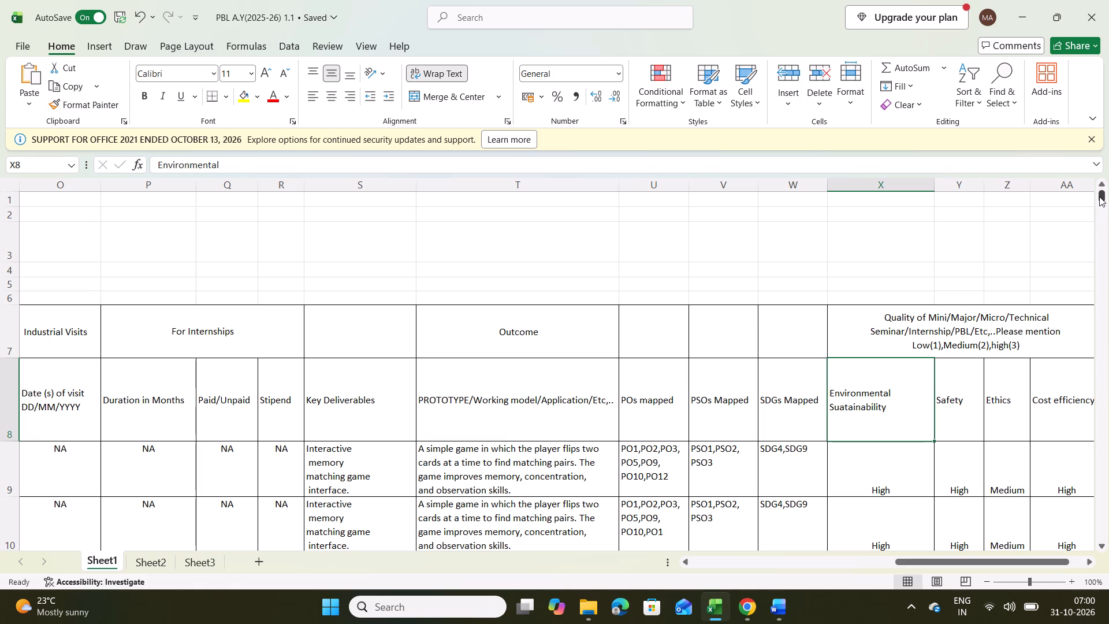
drag(1099, 196, 1108, 450)
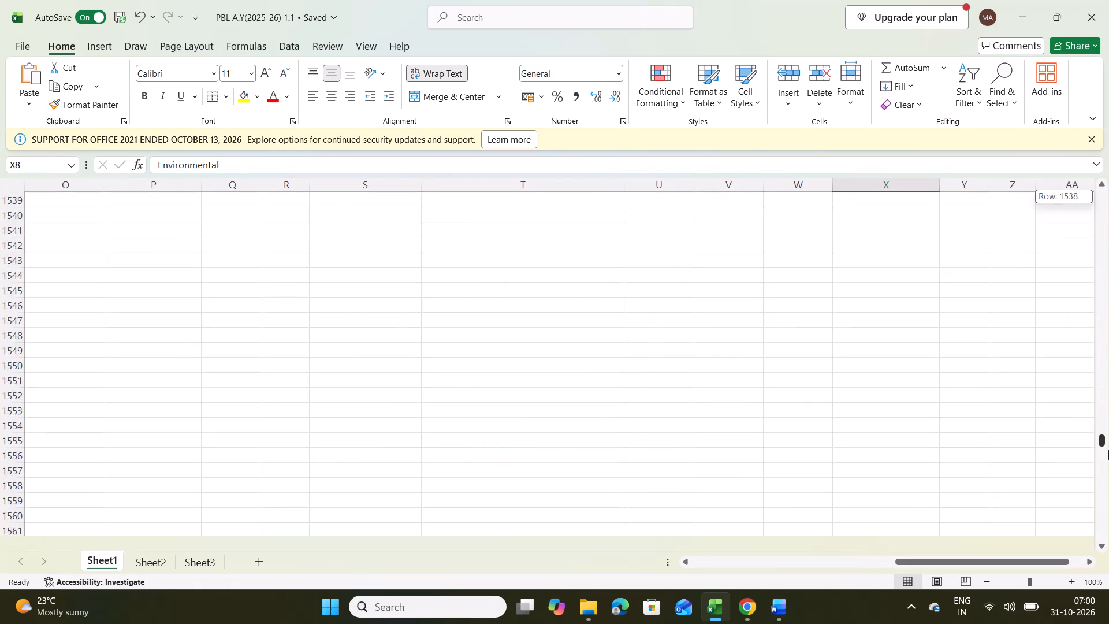
drag(1108, 450, 1108, 426)
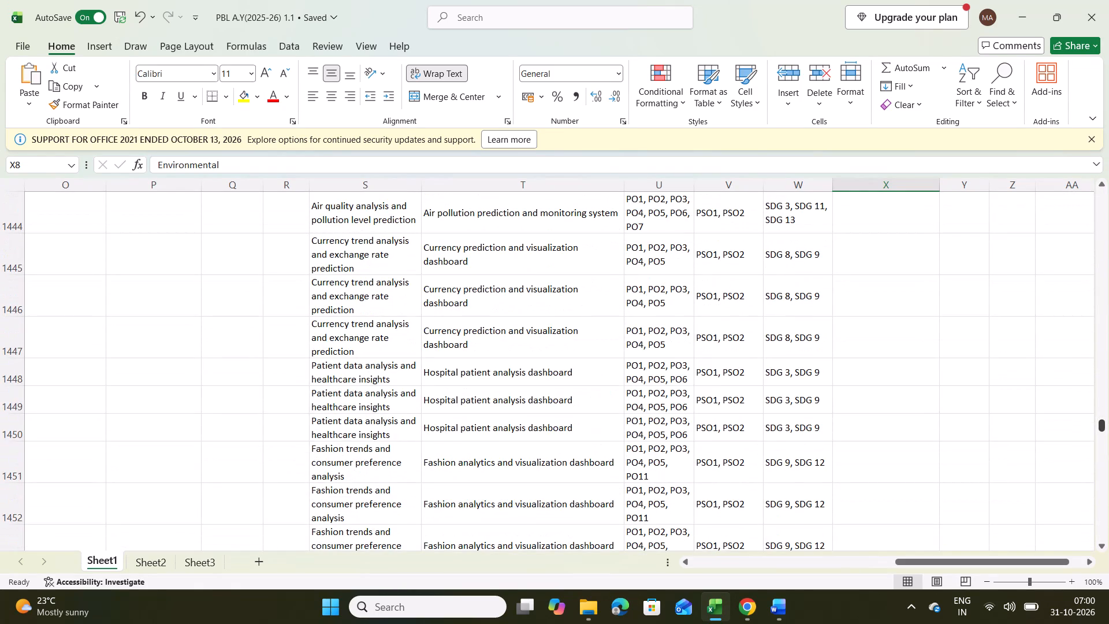
click(663, 540)
key(Down)
key(Down)
key(Down)
key(Down)
key(Down)
key(Down)
key(Down)
key(Down)
key(Down)
key(Down)
key(Down)
key(Down)
key(Down)
key(Down)
key(Down)
key(Down)
key(Down)
key(Down)
key(Down)
key(Down)
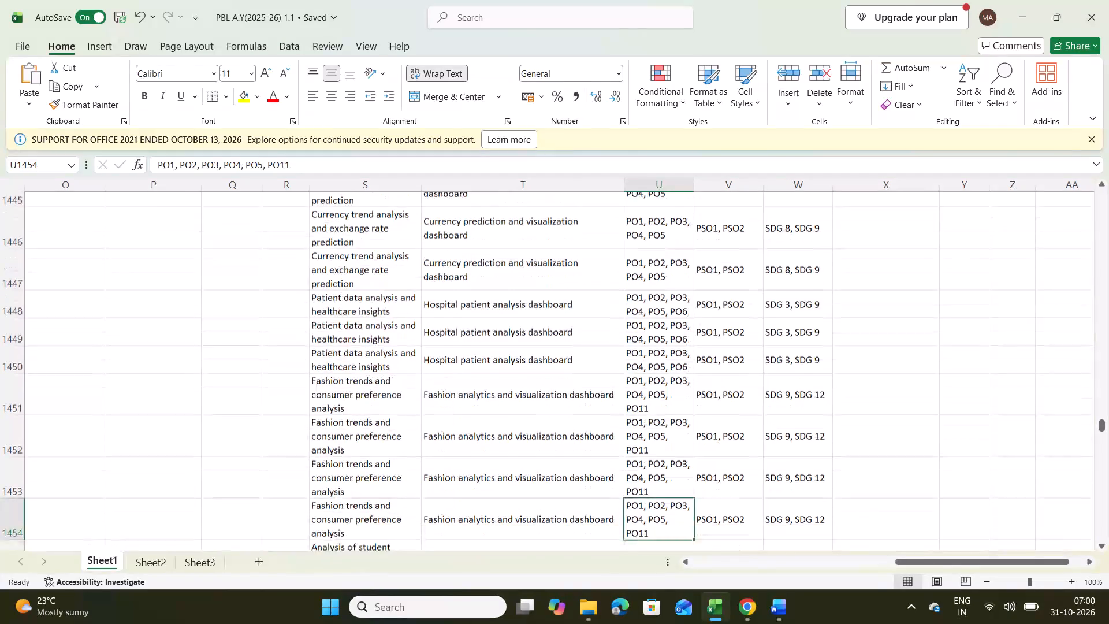
key(Down)
key(Down)
key(Down)
key(Down)
key(Down)
key(Down)
key(Down)
key(Down)
key(Down)
key(Down)
key(Down)
key(Down)
key(Down)
key(Down)
key(Down)
key(Down)
key(Down)
key(Down)
key(Down)
key(Down)
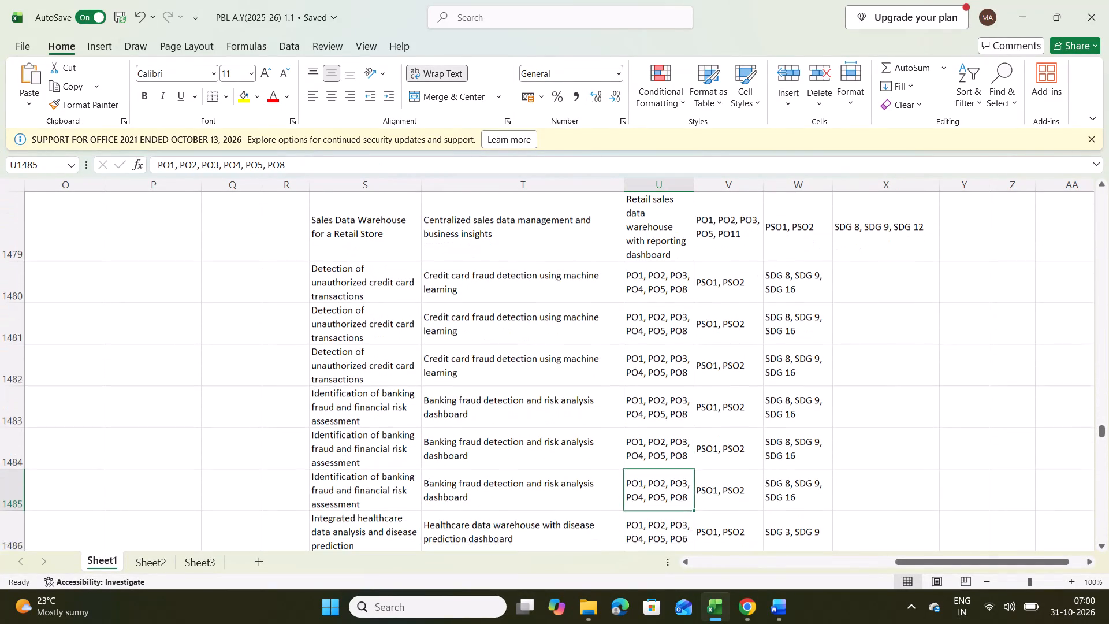
key(Up)
key(Up)
key(Up)
key(Up)
key(Up)
key(Up)
key(Up)
key(Up)
key(Up)
key(Up)
key(Up)
key(Up)
key(Up)
key(Up)
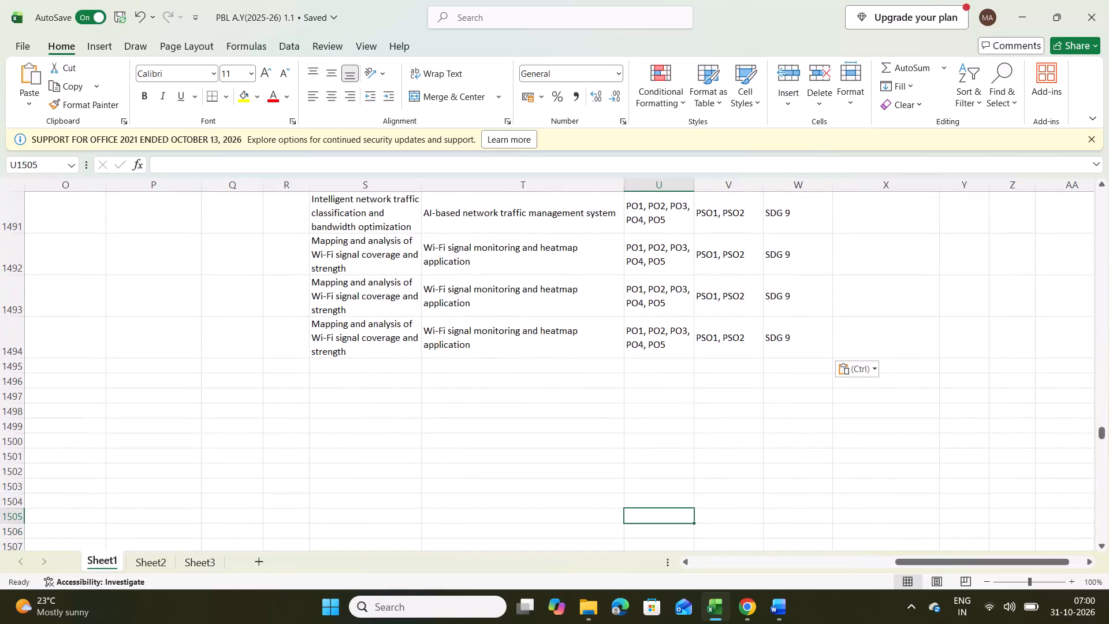
key(Down)
key(Down)
key(Down)
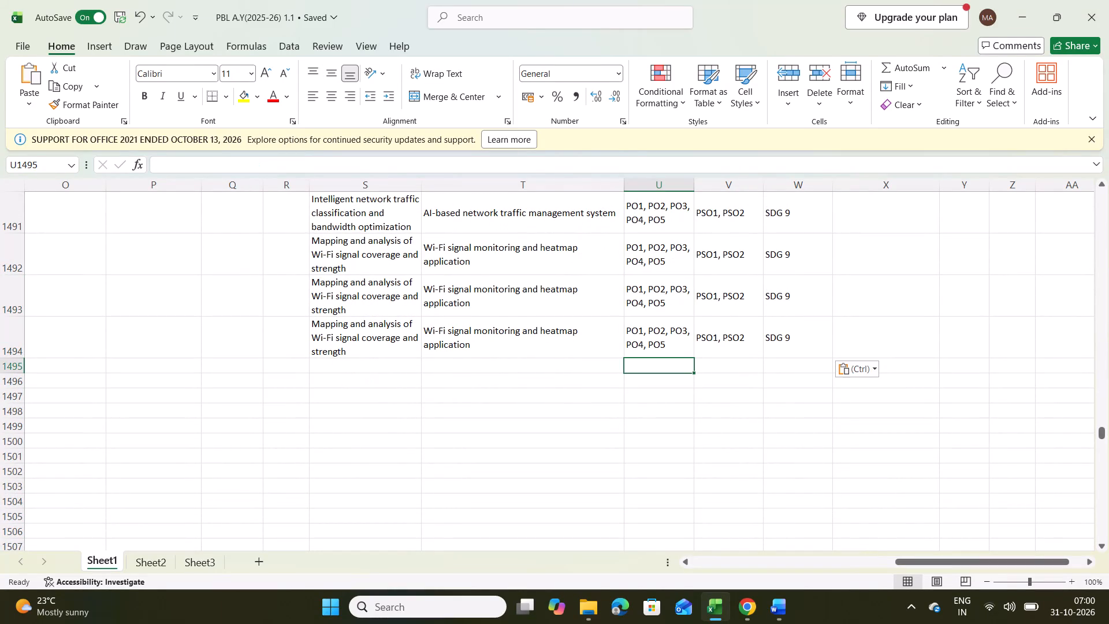
key(Left)
key(Left)
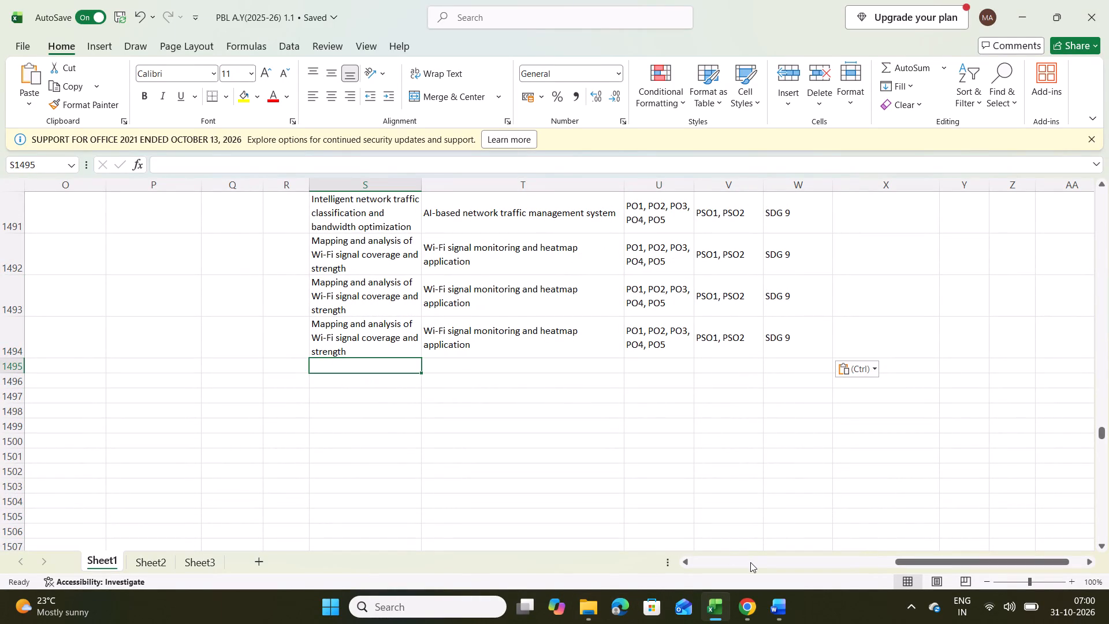
Save the workbook.
key(ctrl+s)
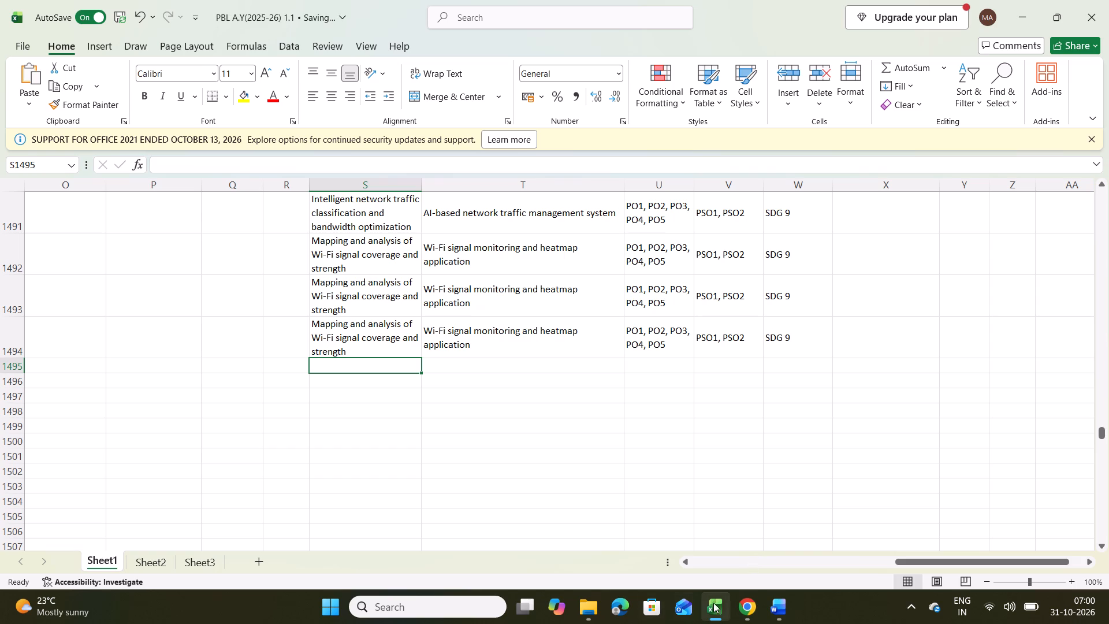
Switch to Word and copy the "Traffic Management System Using Dynamic Routing Algorithms" cells, from key deliverable through SDG mapping.
click(777, 604)
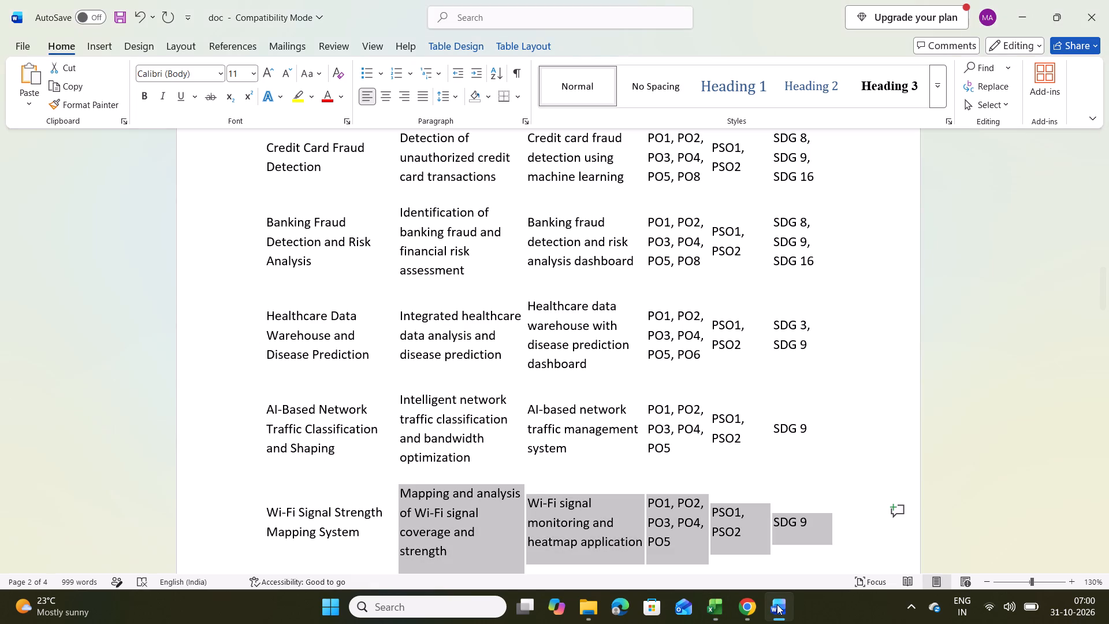
key(Down)
key(Down)
key(Down)
key(Down)
key(Down)
key(Down)
key(Down)
key(Down)
key(Down)
key(Down)
key(Down)
key(Down)
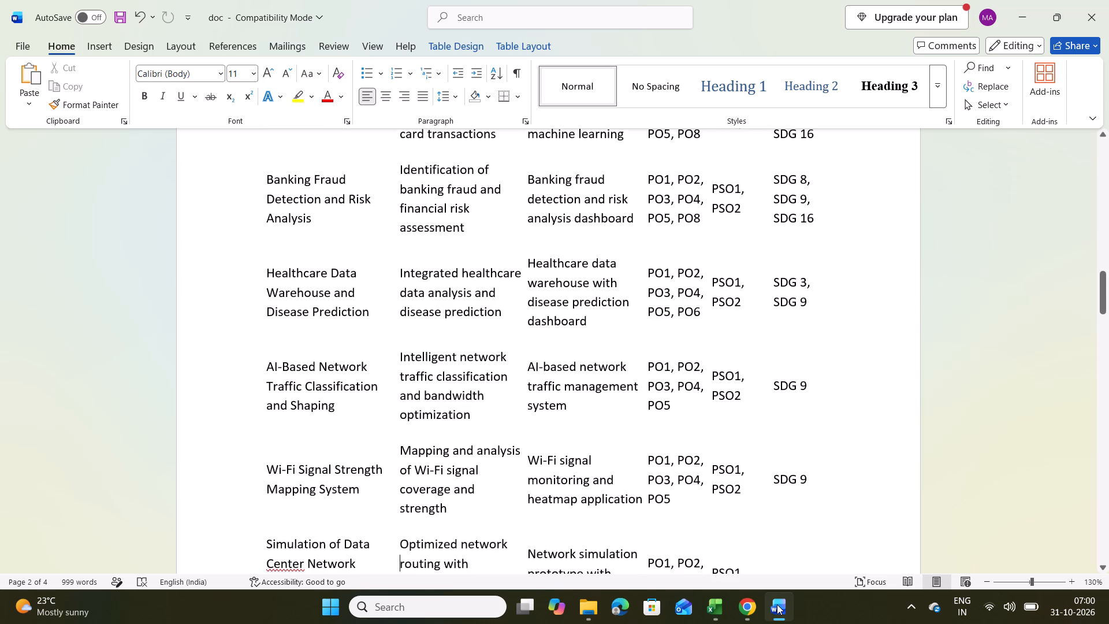
key(Down)
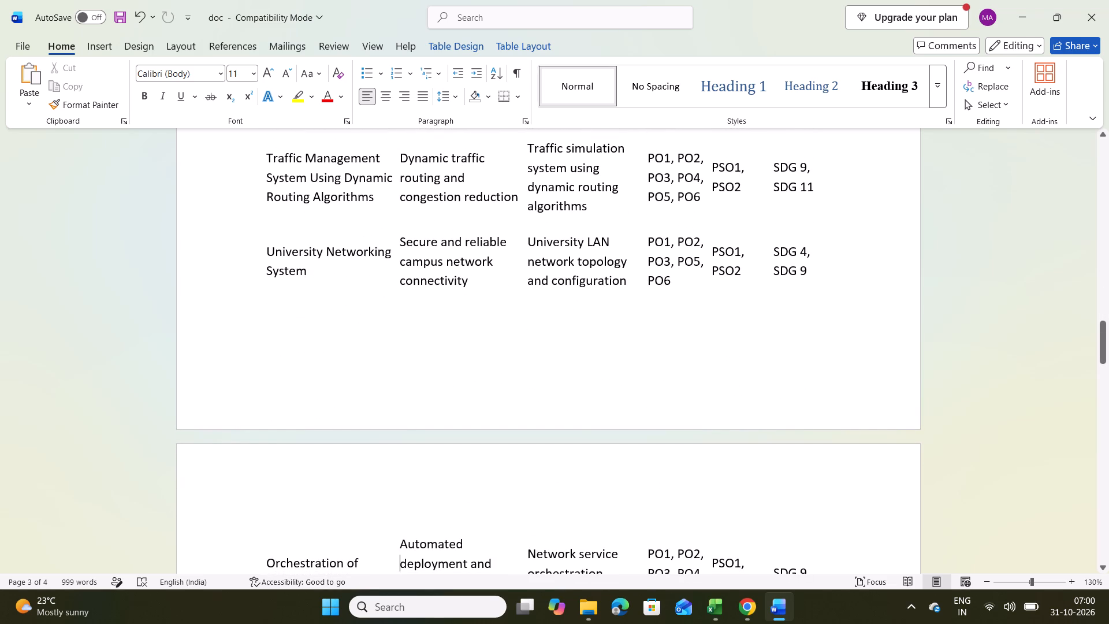
drag(419, 178, 425, 179)
drag(425, 179, 826, 190)
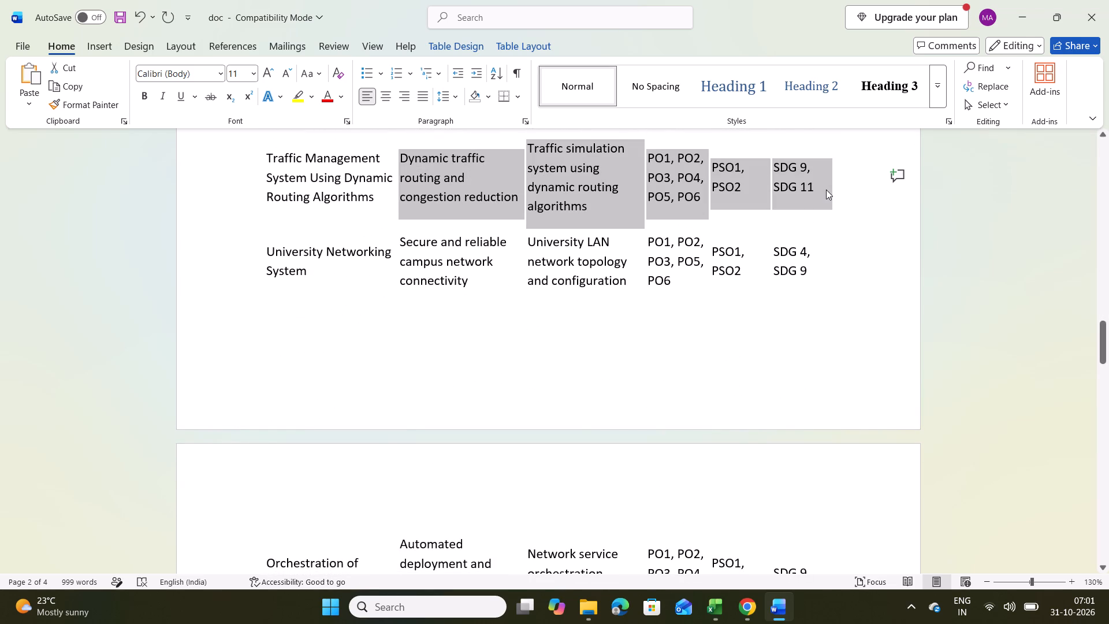
key(ctrl+c)
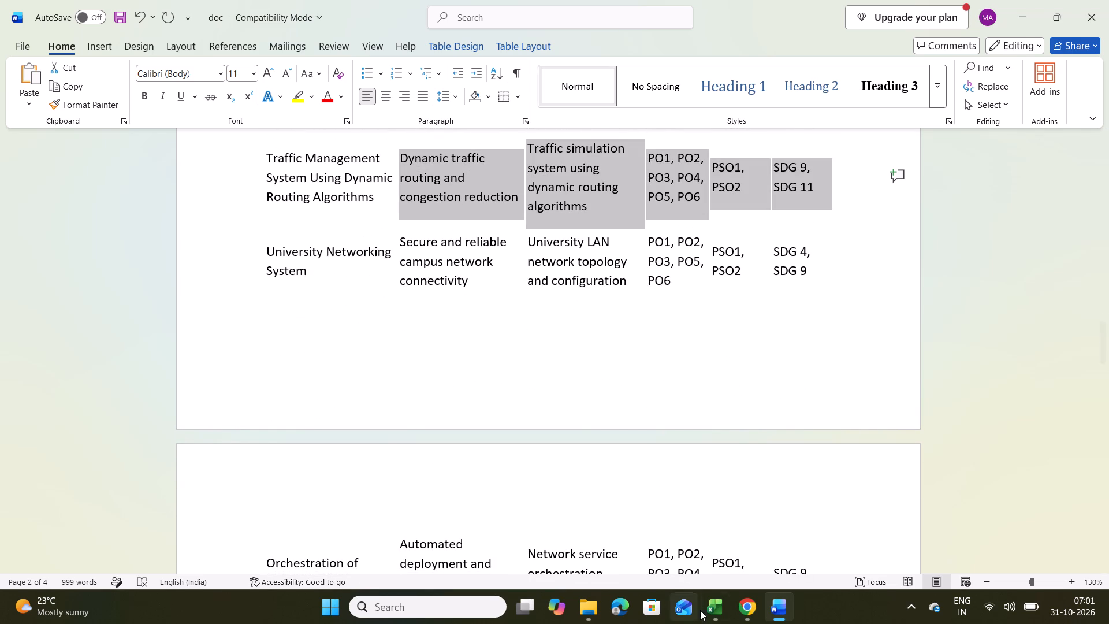
Switch to Excel and paste the copied traffic management cells into rows 1495, 1496 and 1497, starting in column S.
click(711, 607)
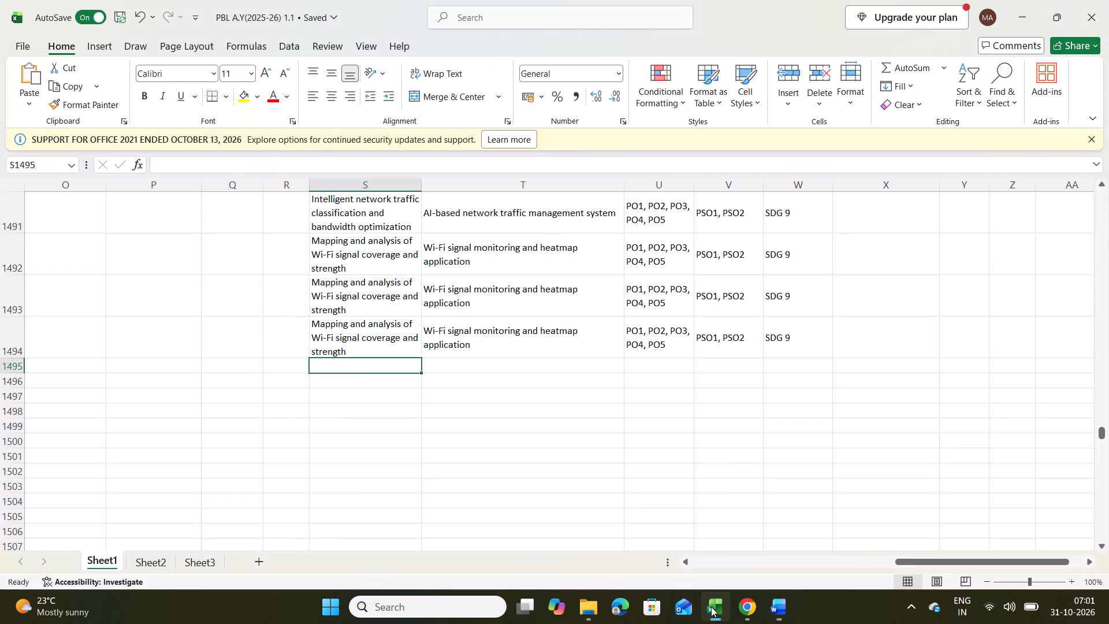
key(ctrl+v)
key(Down)
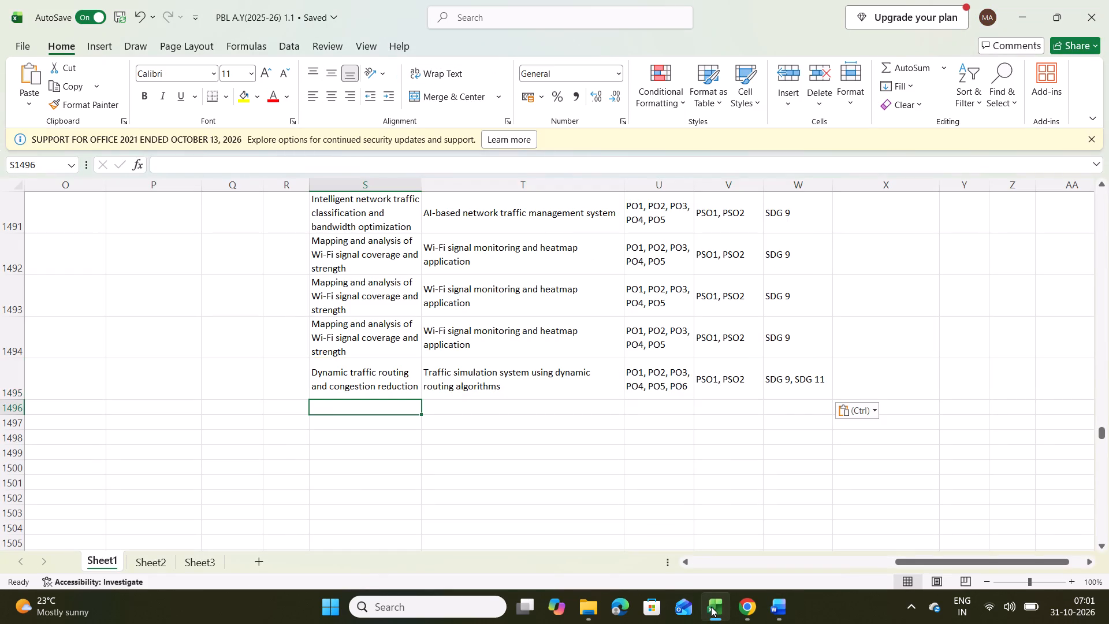
key(ctrl+v)
key(Down)
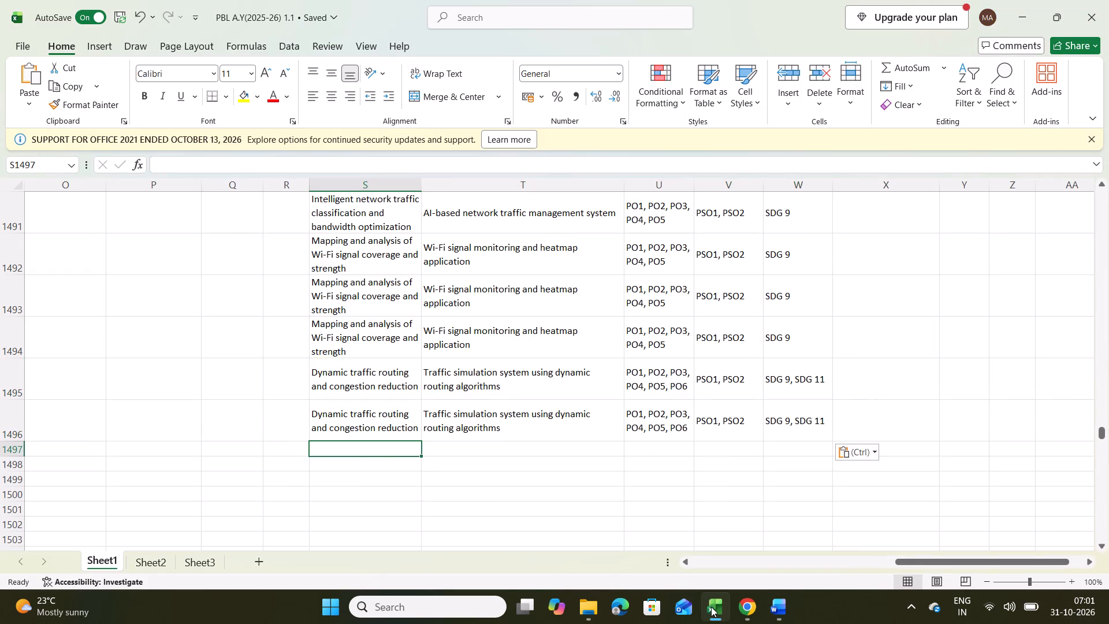
key(ctrl+v)
key(Down)
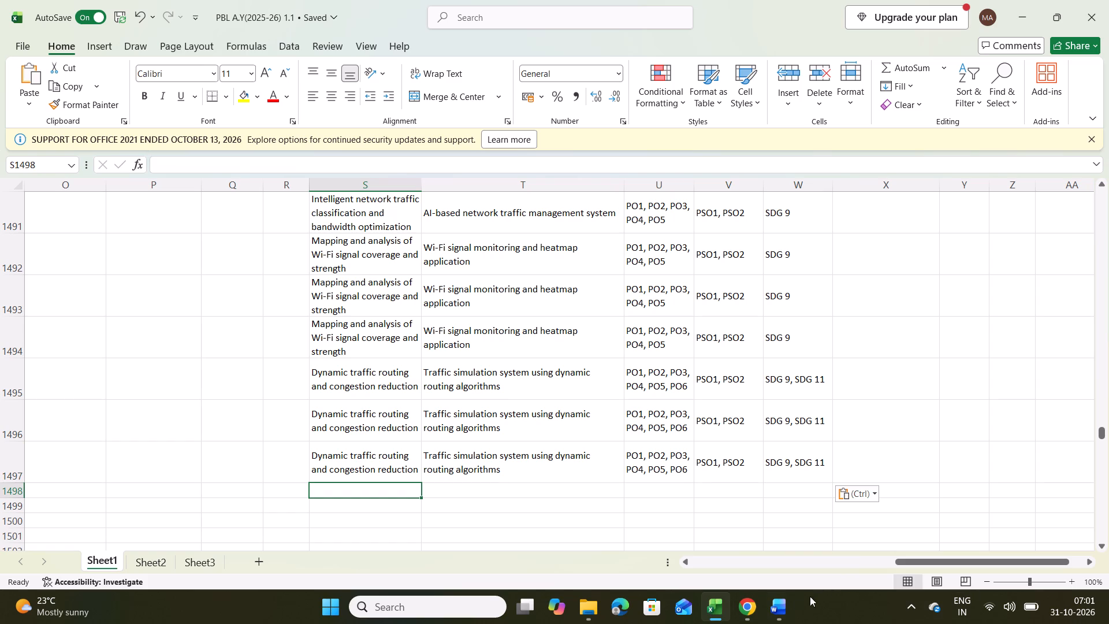
Copy the "University Networking System" cells, key deliverable through SDG mapping, from Word into Excel rows 1498 to 1500, columns S to W.
click(783, 608)
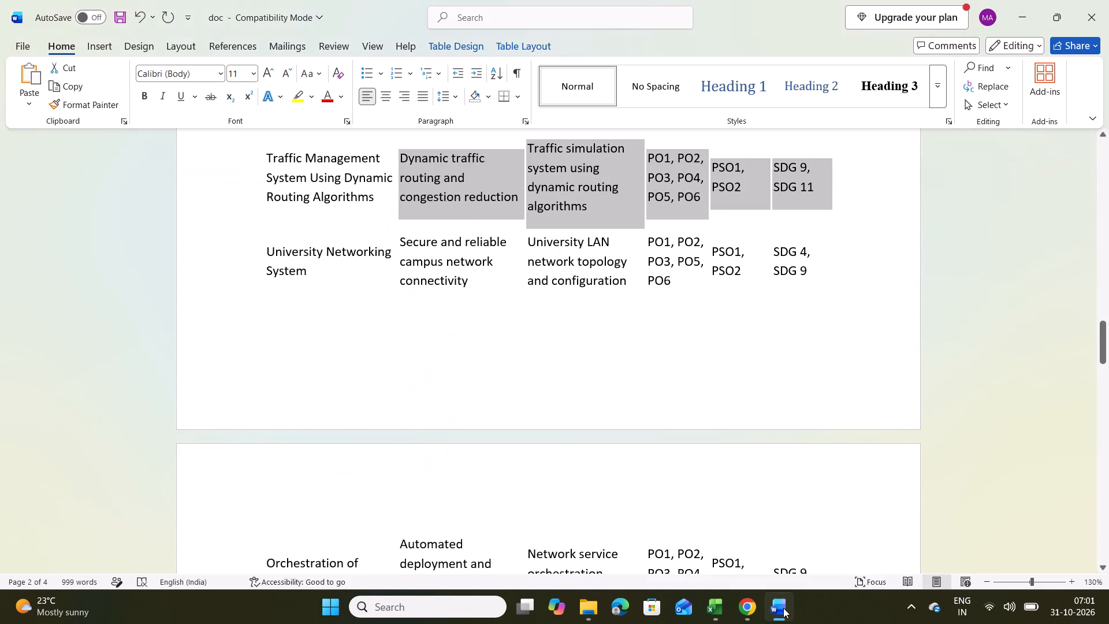
drag(413, 266, 780, 283)
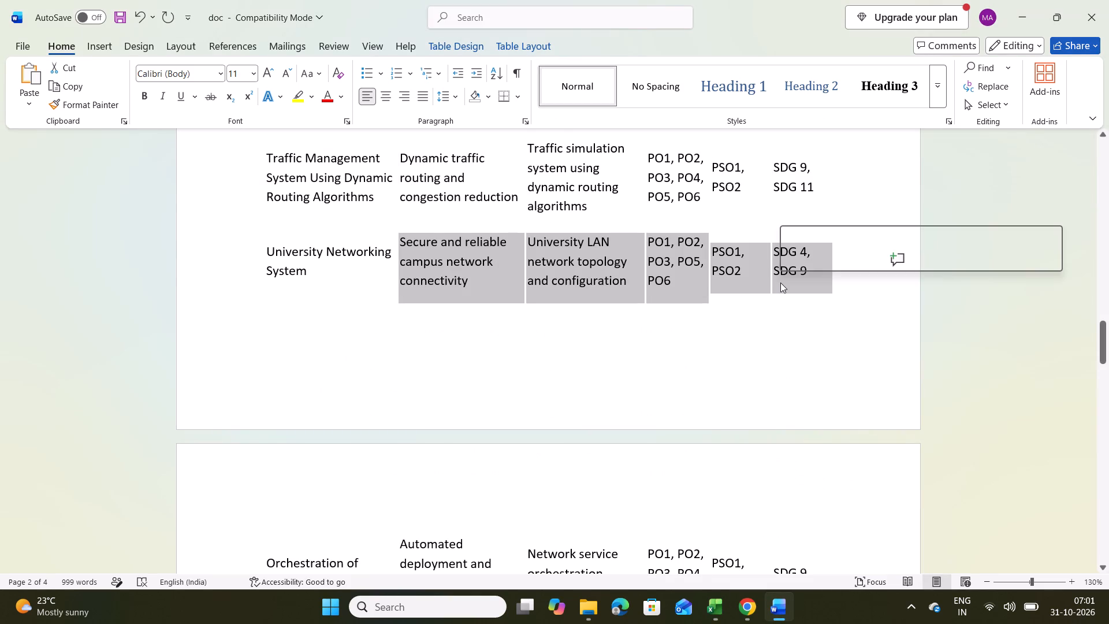
key(ctrl+c)
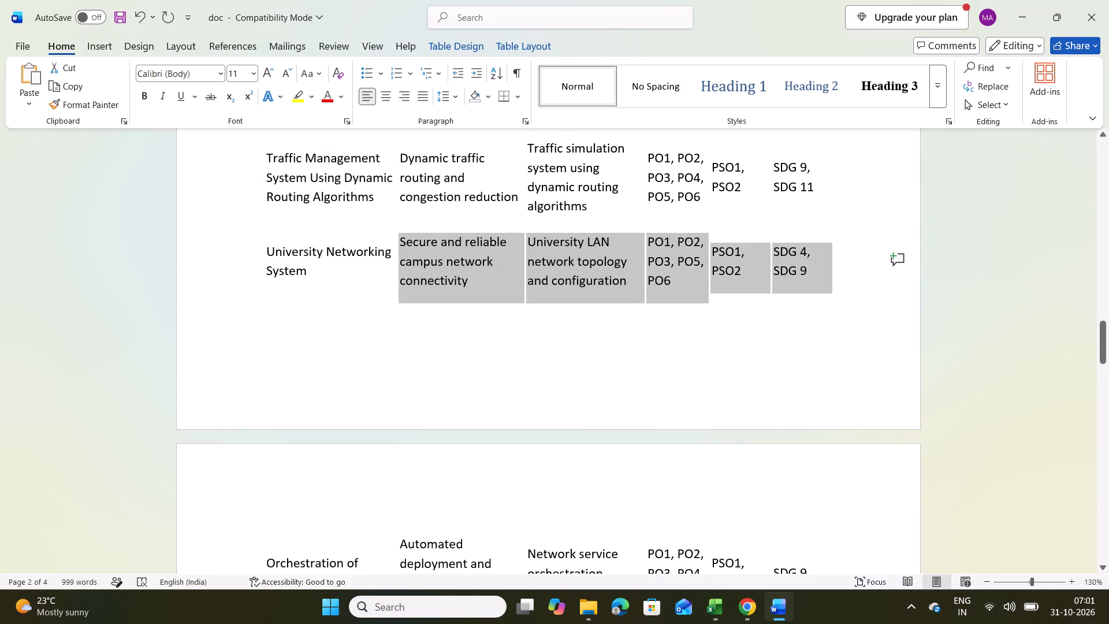
click(717, 612)
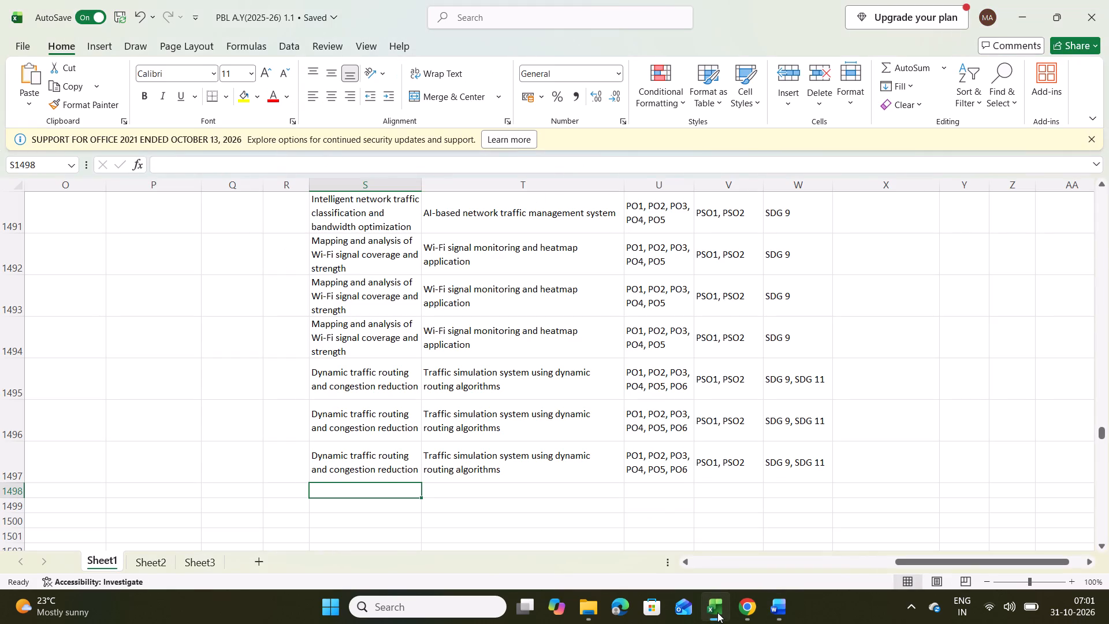
key(ctrl+v)
key(Down)
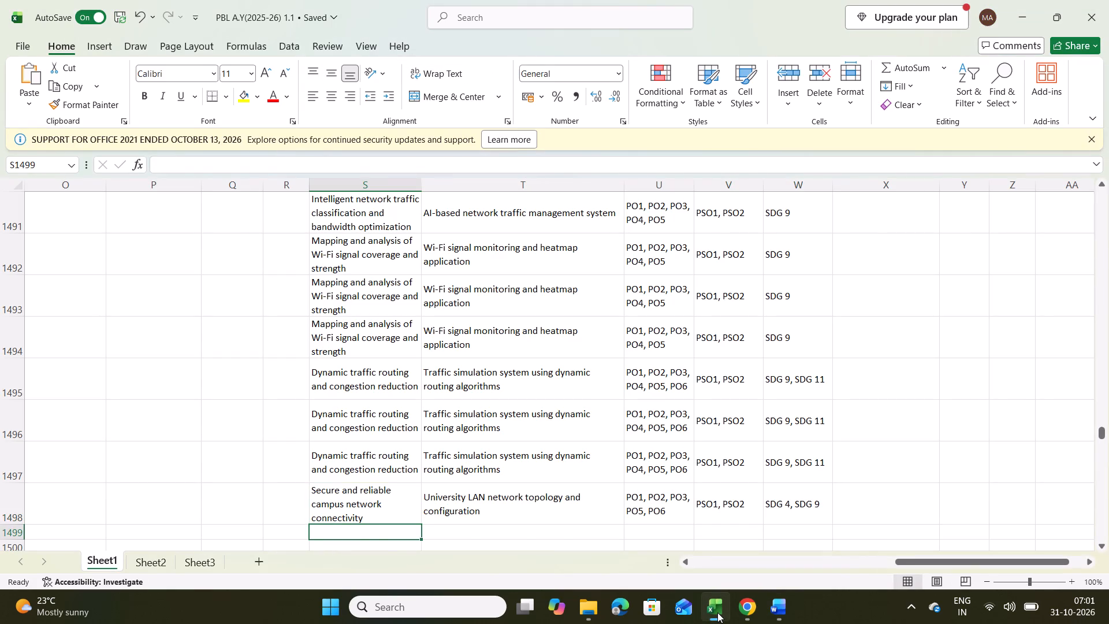
key(ctrl+v)
key(Down)
key(ctrl+v)
key(Down)
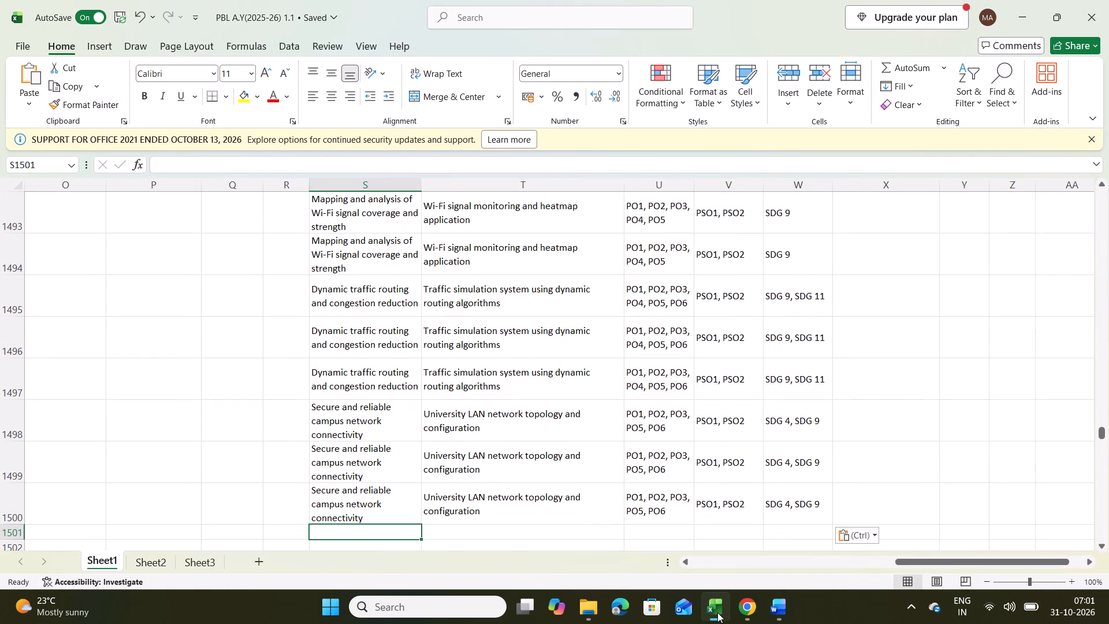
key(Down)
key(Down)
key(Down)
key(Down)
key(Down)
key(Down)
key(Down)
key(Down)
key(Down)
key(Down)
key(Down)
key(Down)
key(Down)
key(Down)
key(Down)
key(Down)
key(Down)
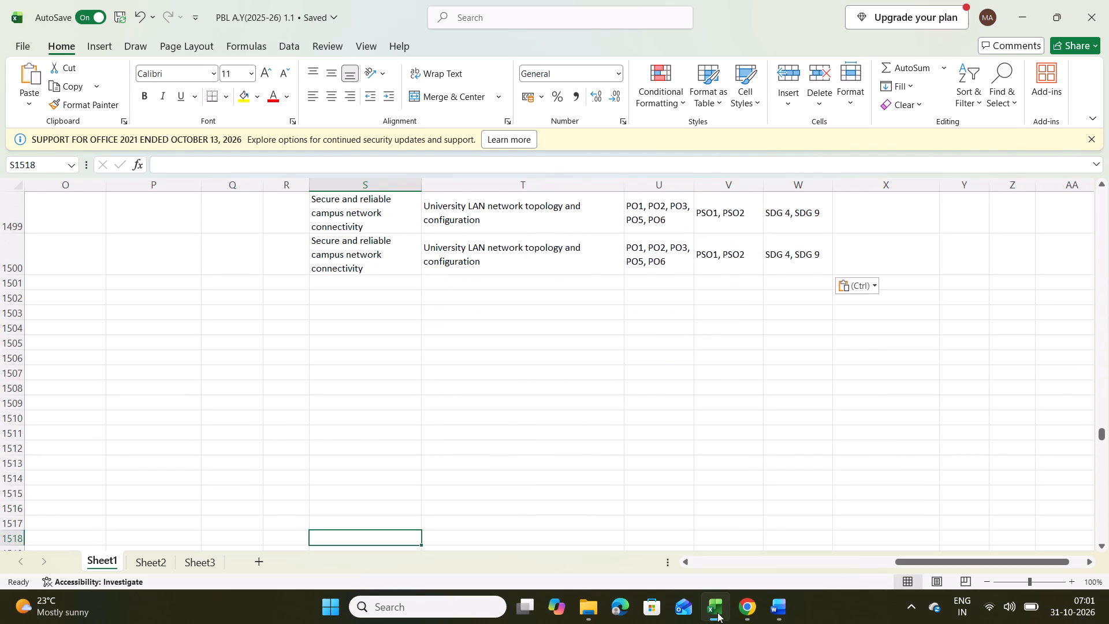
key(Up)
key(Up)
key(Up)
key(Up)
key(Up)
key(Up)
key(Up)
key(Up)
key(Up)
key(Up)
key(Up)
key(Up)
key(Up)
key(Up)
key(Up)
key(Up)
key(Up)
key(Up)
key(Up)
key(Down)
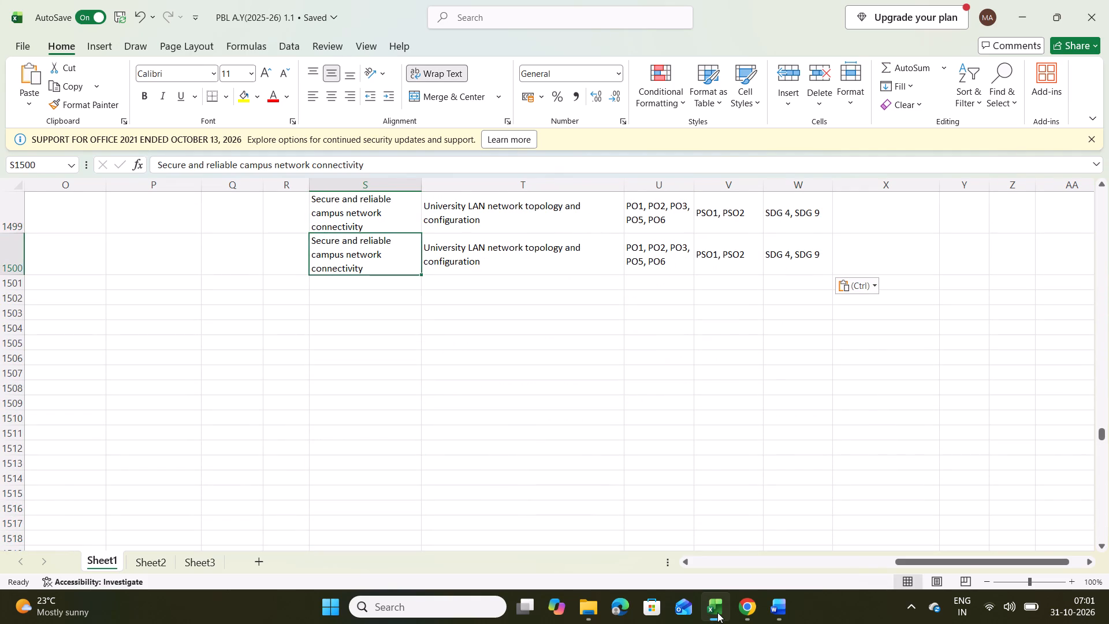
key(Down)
Check the project titles in column F for rows 1493 to 1501 against the entries pasted in columns S to W.
key(Left)
key(Left)
key(Left)
key(Left)
key(Left)
key(Left)
key(Left)
key(Left)
key(Left)
key(Left)
key(Left)
key(Left)
key(Left)
key(Left)
key(Left)
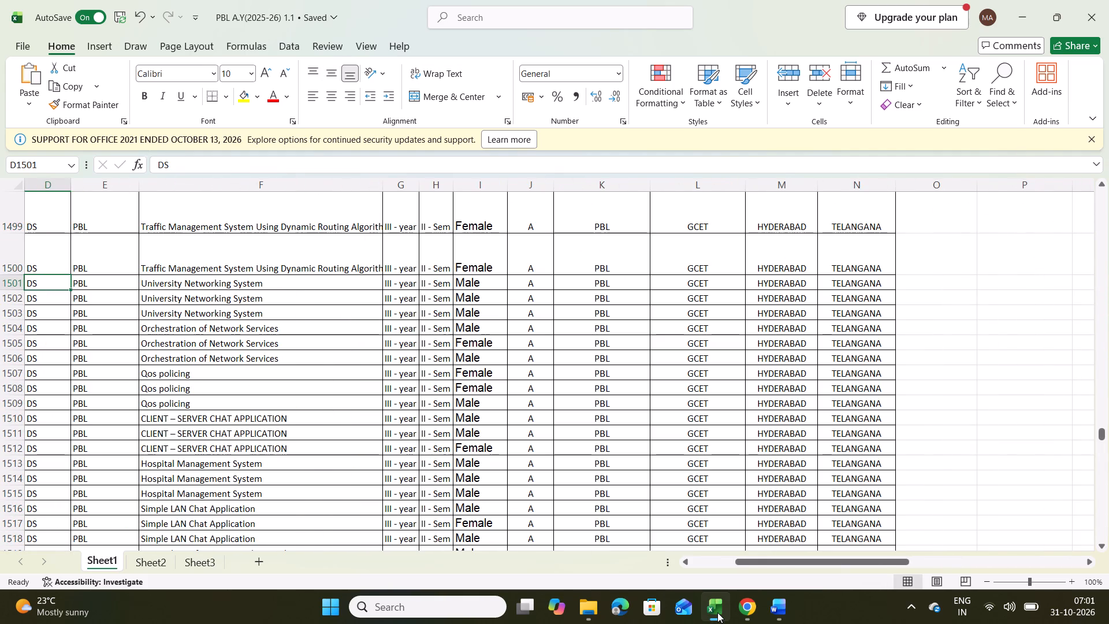
key(Right)
key(Right)
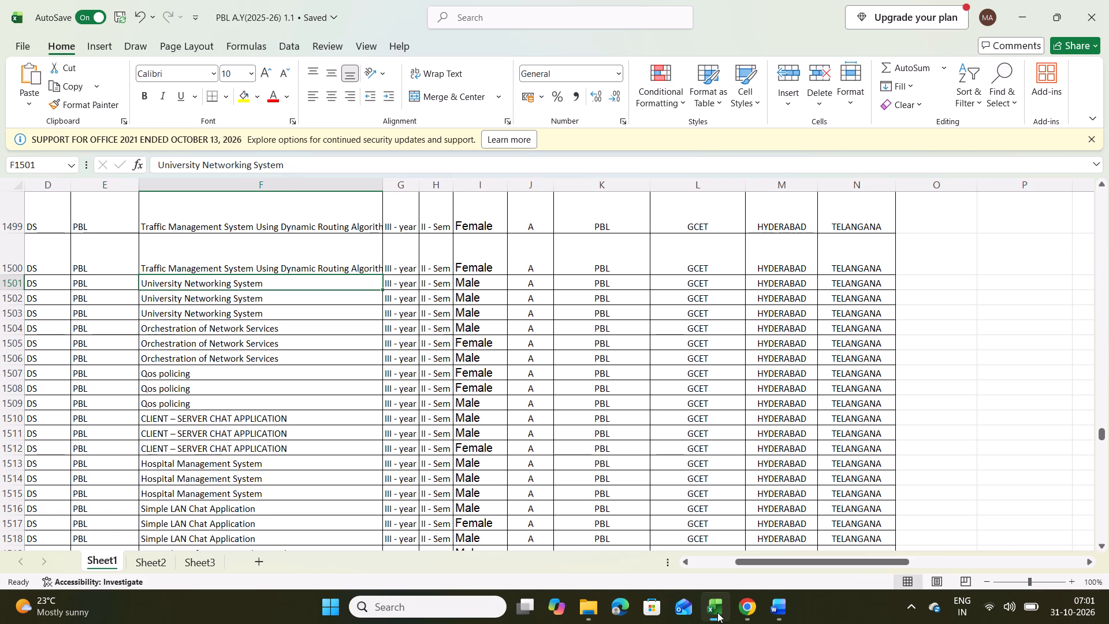
key(Right)
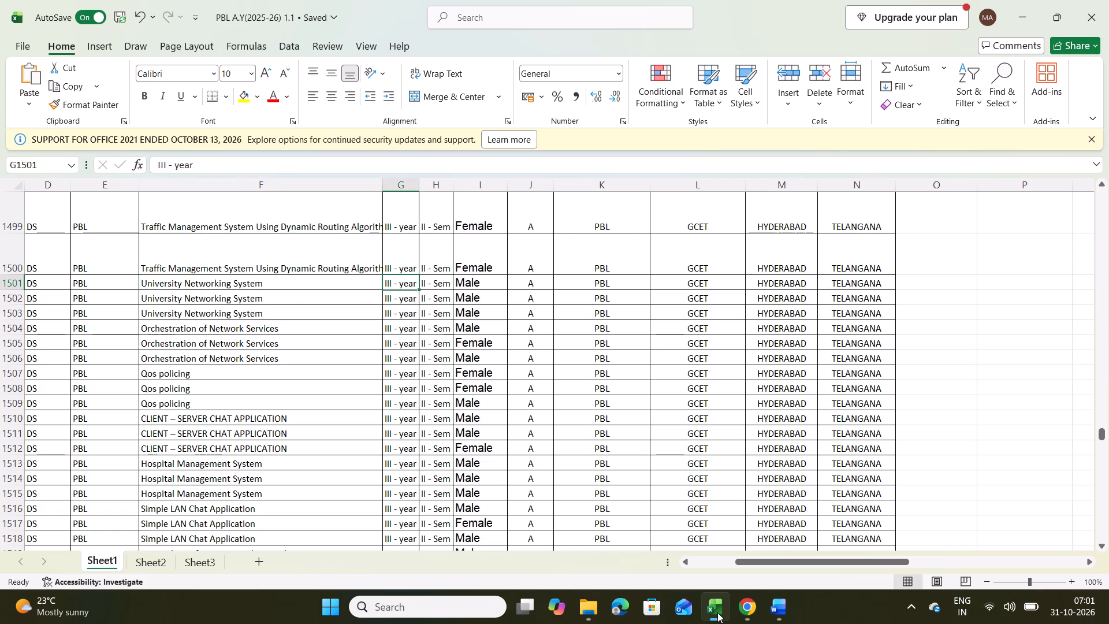
key(Up)
key(Up)
key(Up)
key(Up)
key(Up)
key(Up)
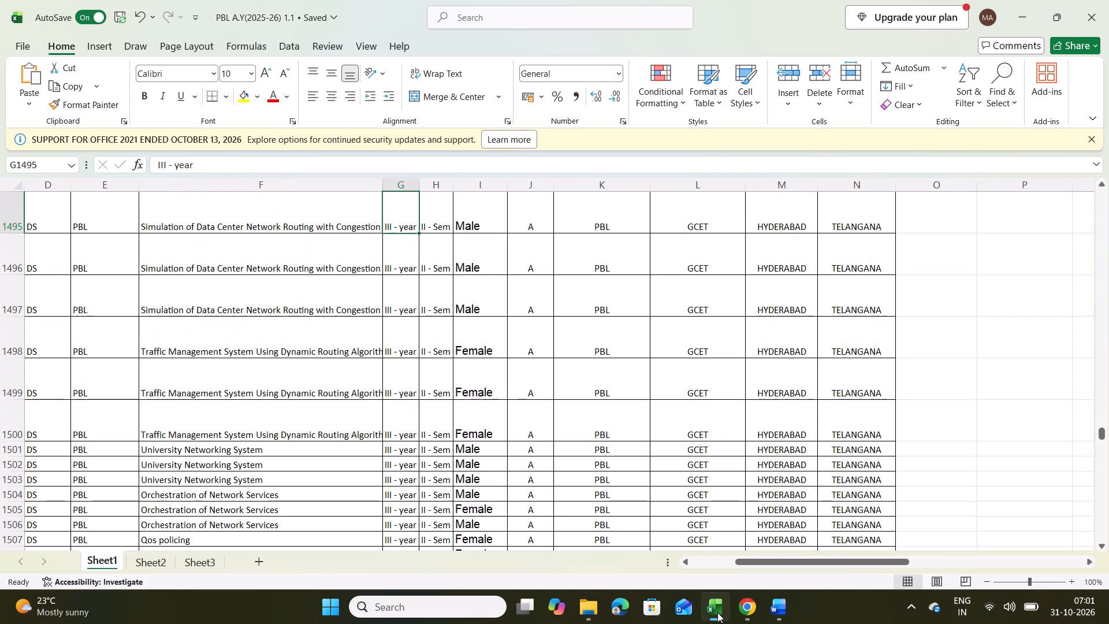
key(Up)
key(Up)
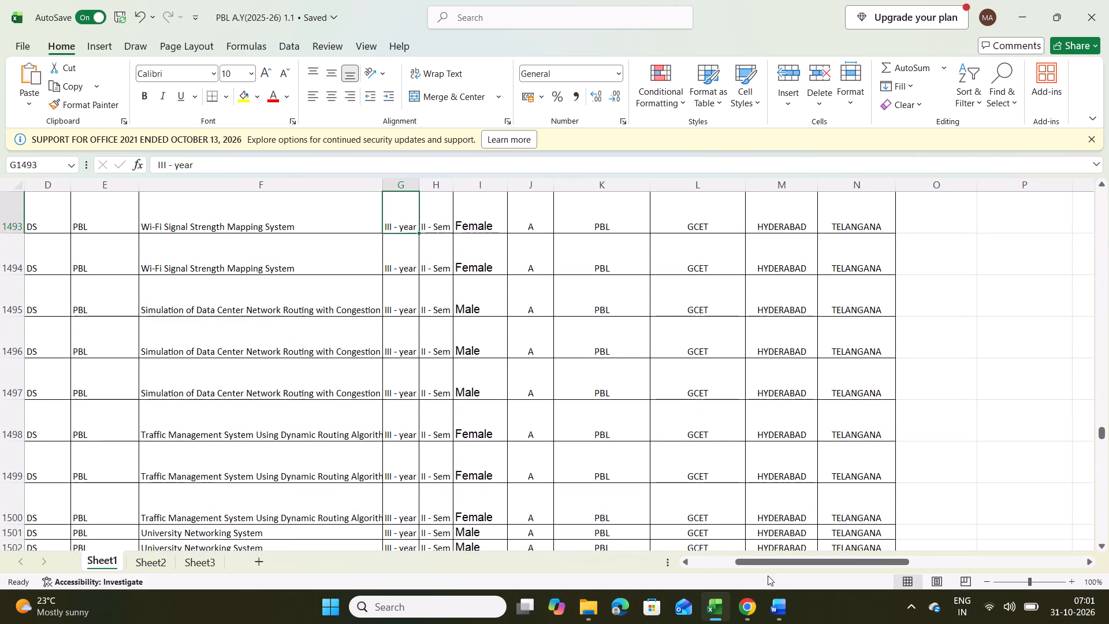
Switch to Word and copy the "Simulation of Data Center Network Routing with Congestion Control and QoS Mechanisms" cells, from key deliverable through SDG mapping.
click(779, 606)
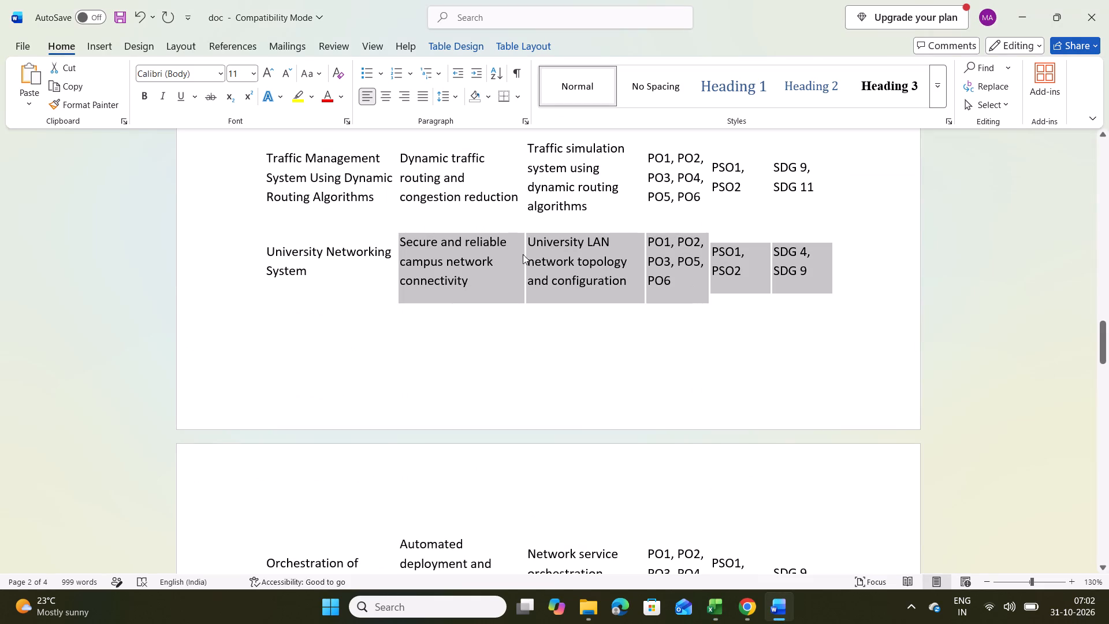
click(588, 172)
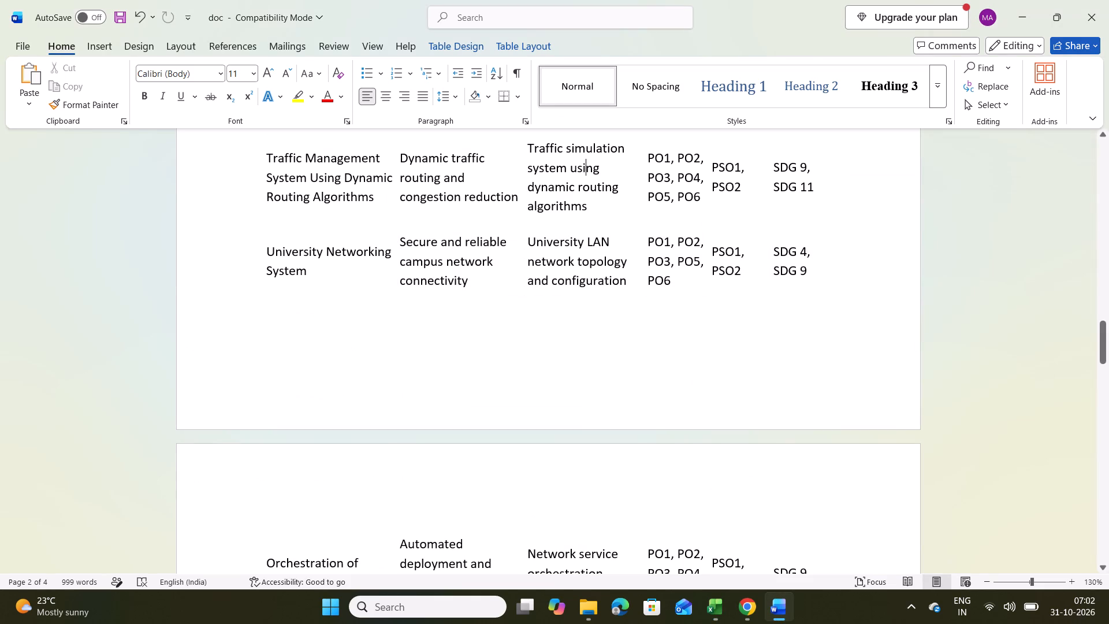
key(Up)
key(Up)
key(Up)
key(Up)
key(Up)
key(Up)
key(Up)
key(Up)
key(Up)
key(Up)
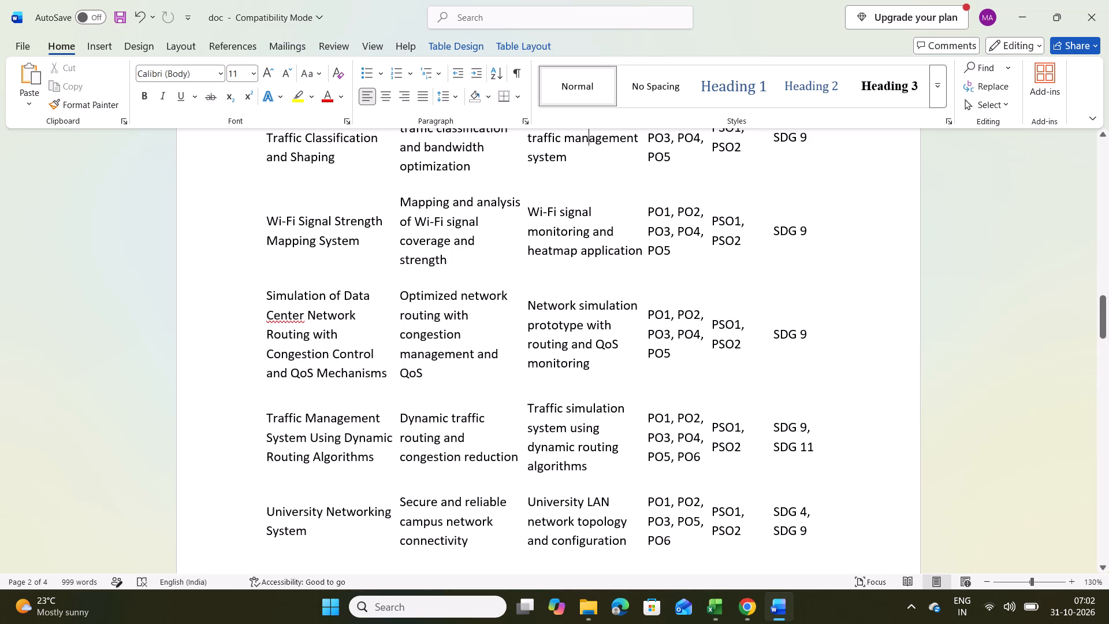
drag(439, 339, 817, 366)
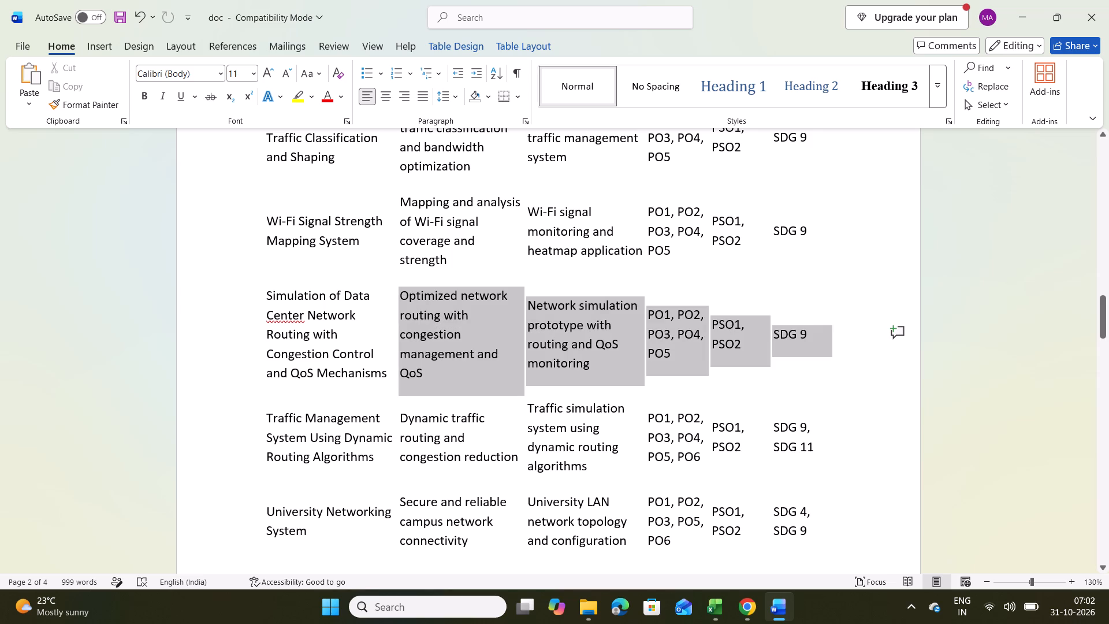
drag(817, 366, 843, 373)
key(ctrl+c)
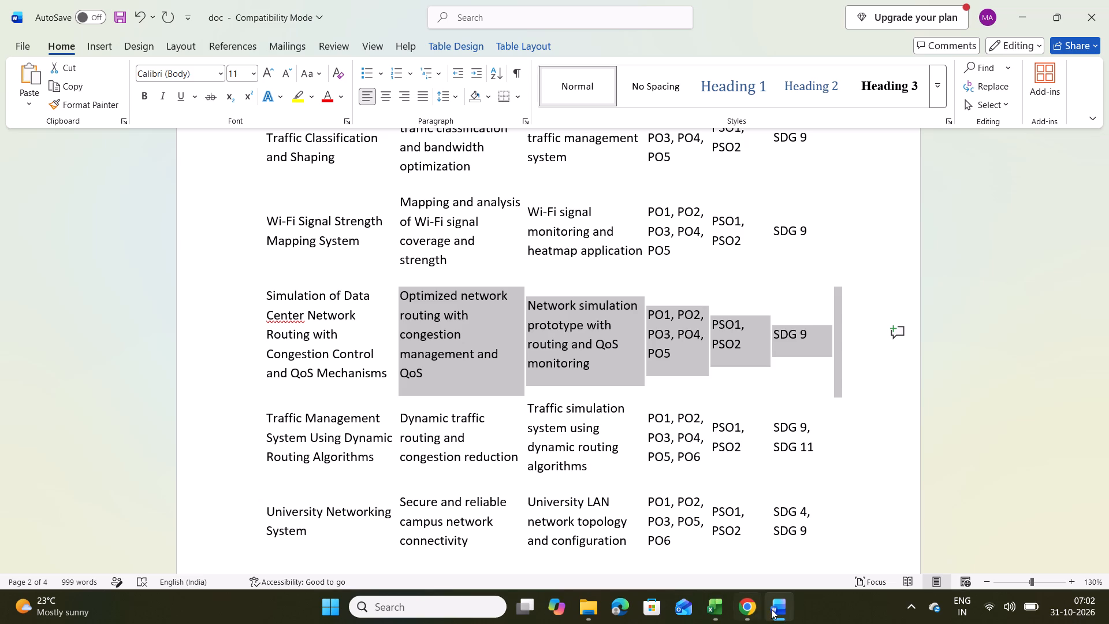
In Excel, paste the copied "Optimized network routing with congestion management and QoS" cells over rows 1495, 1496 and 1497, columns S to W.
click(712, 607)
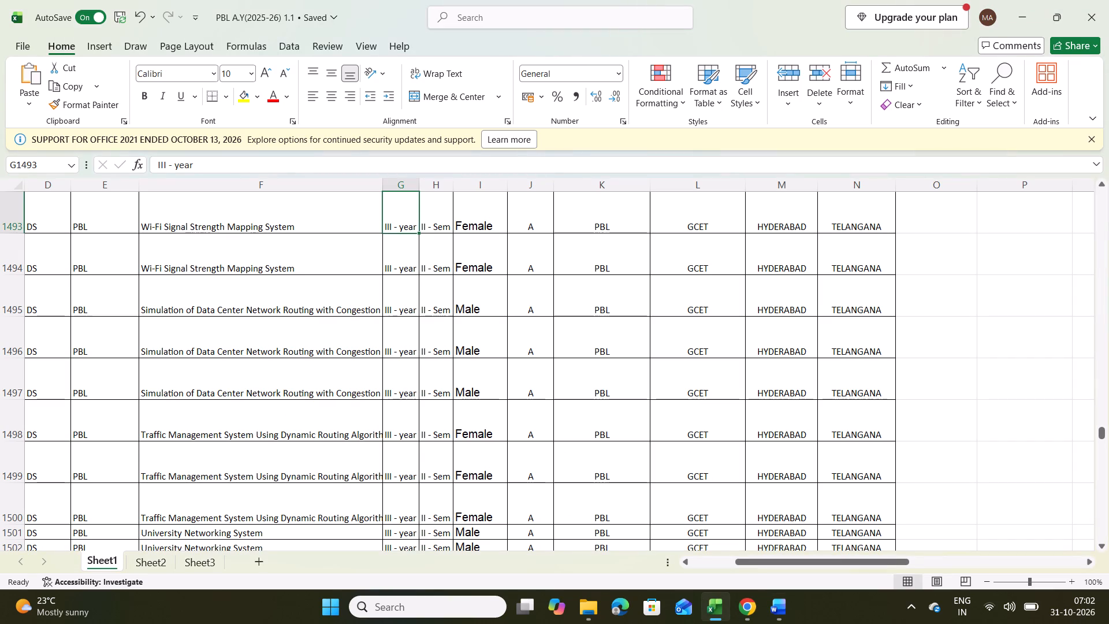
key(Up)
key(Up)
key(Down)
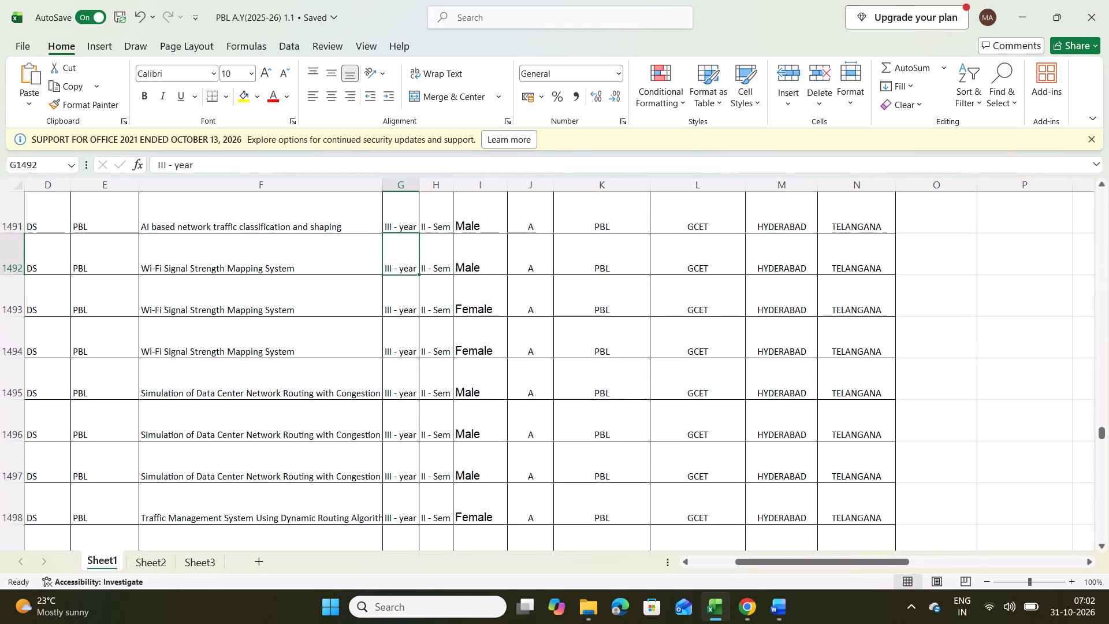
key(Down)
key(Down)
key(Down)
key(Right)
key(Right)
key(Right)
key(Right)
key(Right)
key(Right)
key(Right)
key(Right)
key(Right)
key(Right)
key(Right)
key(Right)
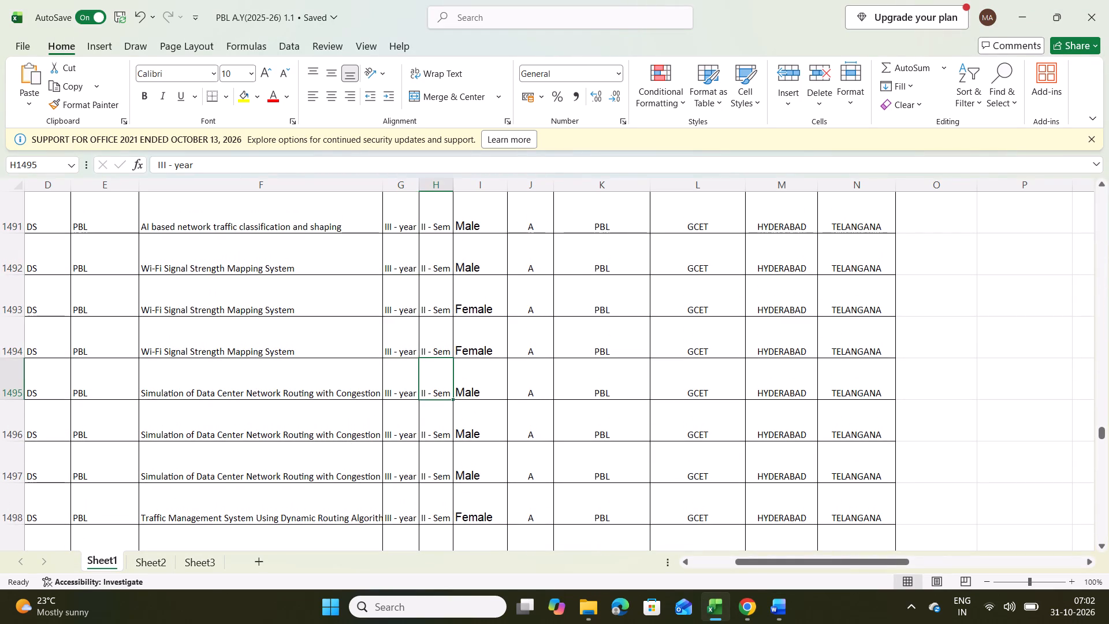
key(Right)
key(Right)
key(Right)
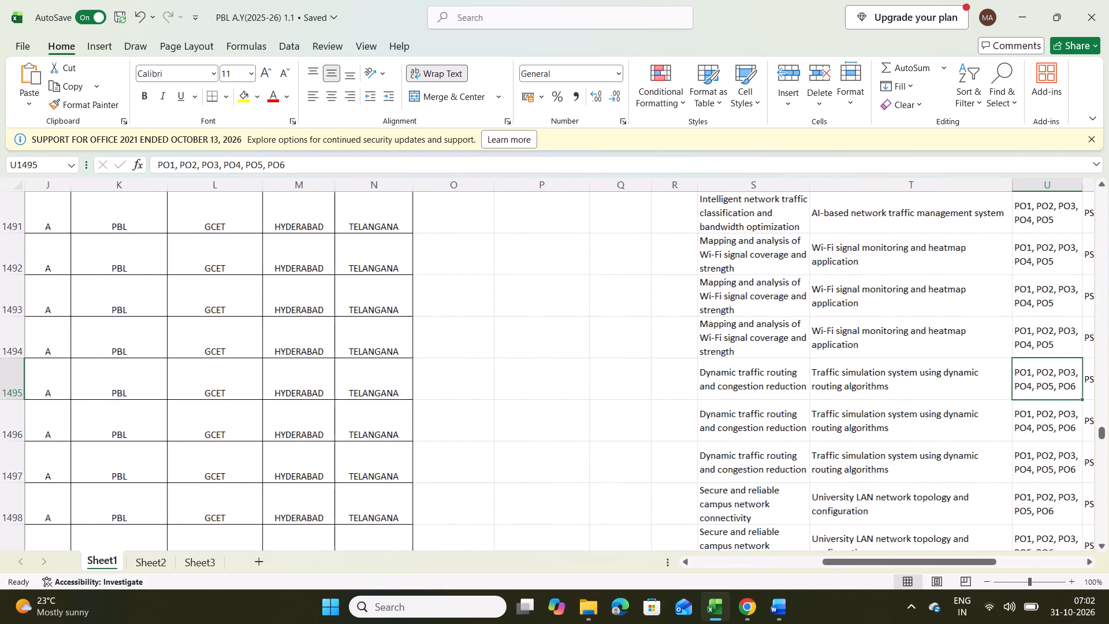
key(Left)
key(Left)
key(ctrl+v)
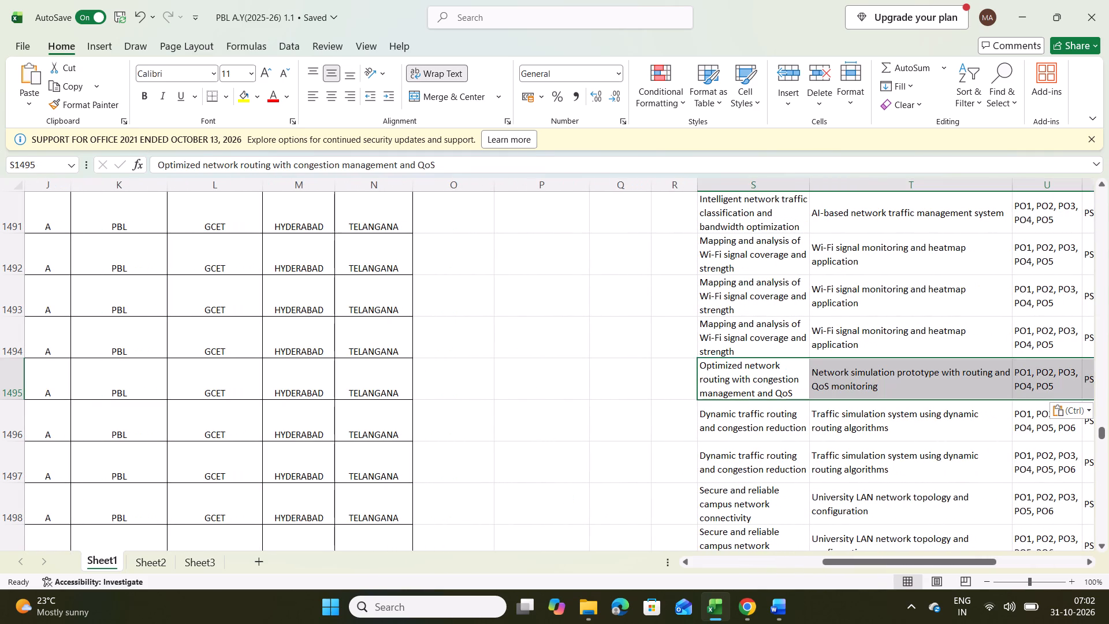
key(Down)
key(ctrl+v)
key(Down)
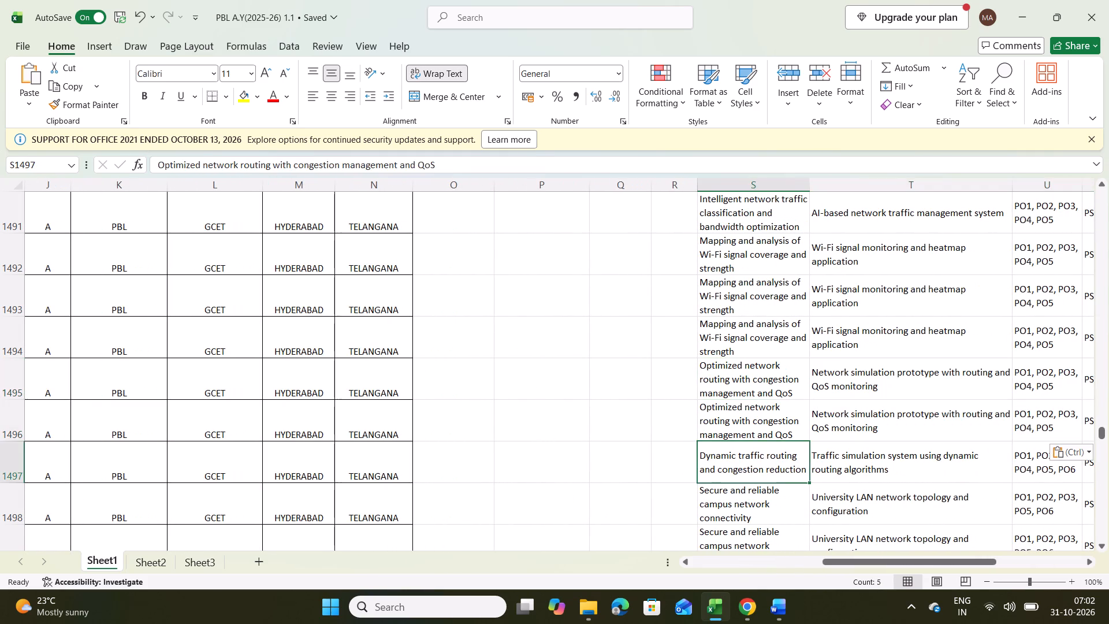
key(ctrl+v)
key(Down)
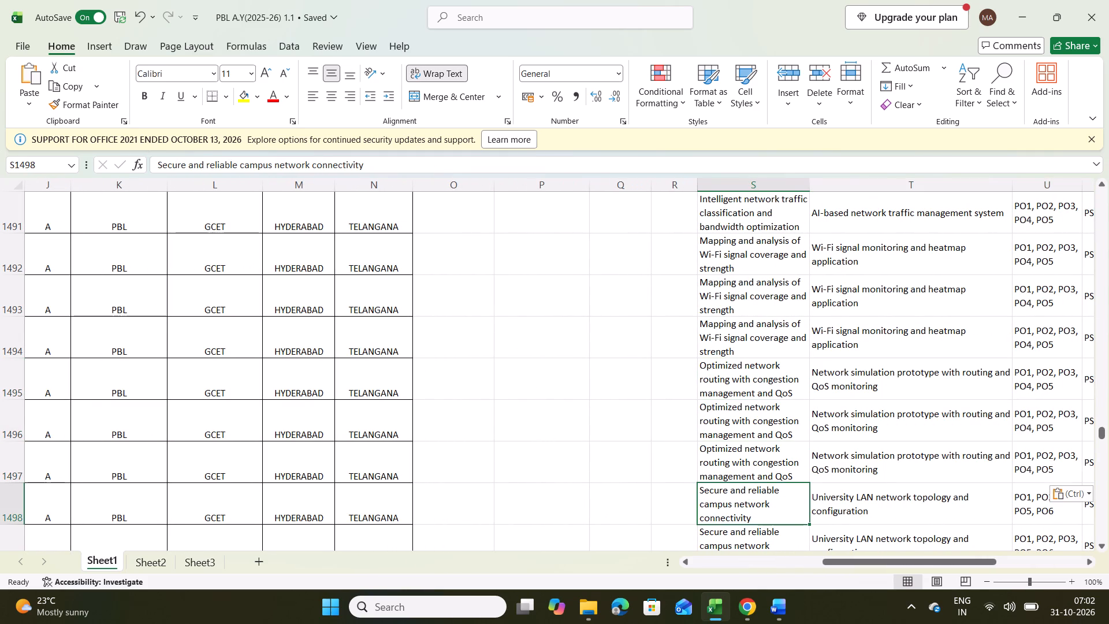
Copy the "Traffic Management System Using Dynamic Routing Algorithms" cells, key deliverable through SDG mapping, from Word over Excel rows 1498 to 1500, columns S to W.
click(772, 607)
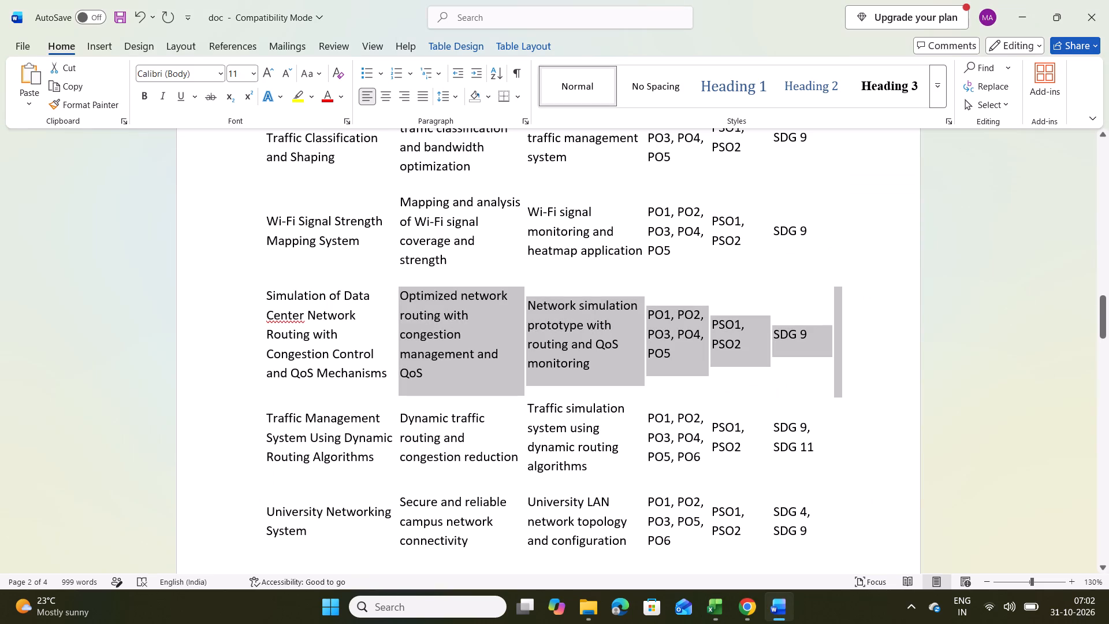
drag(453, 424, 772, 450)
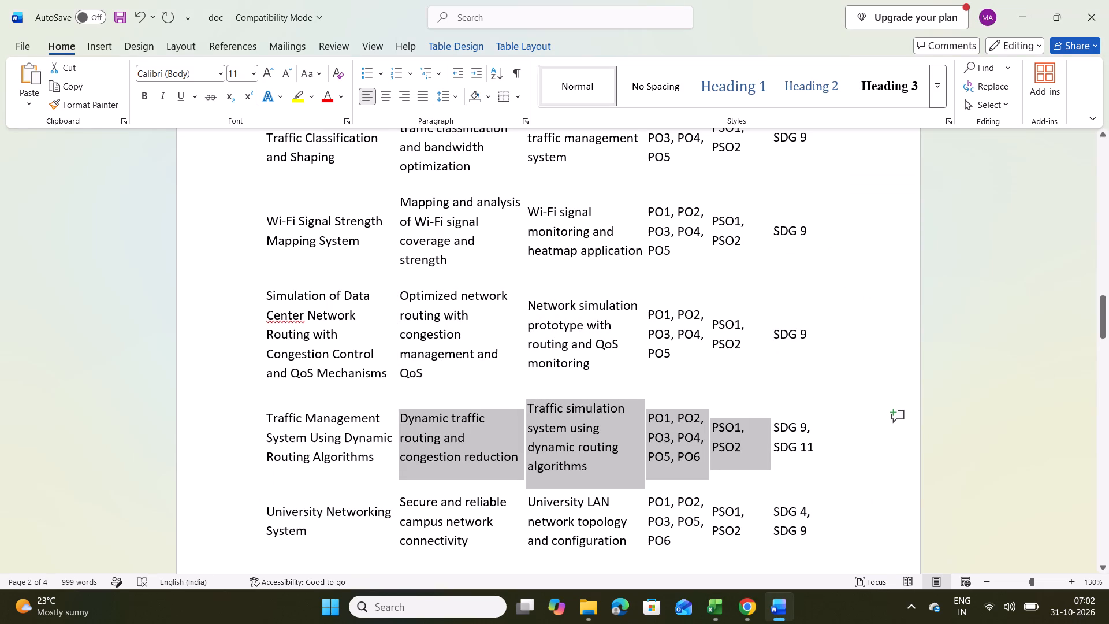
drag(772, 450, 785, 452)
key(ctrl+c)
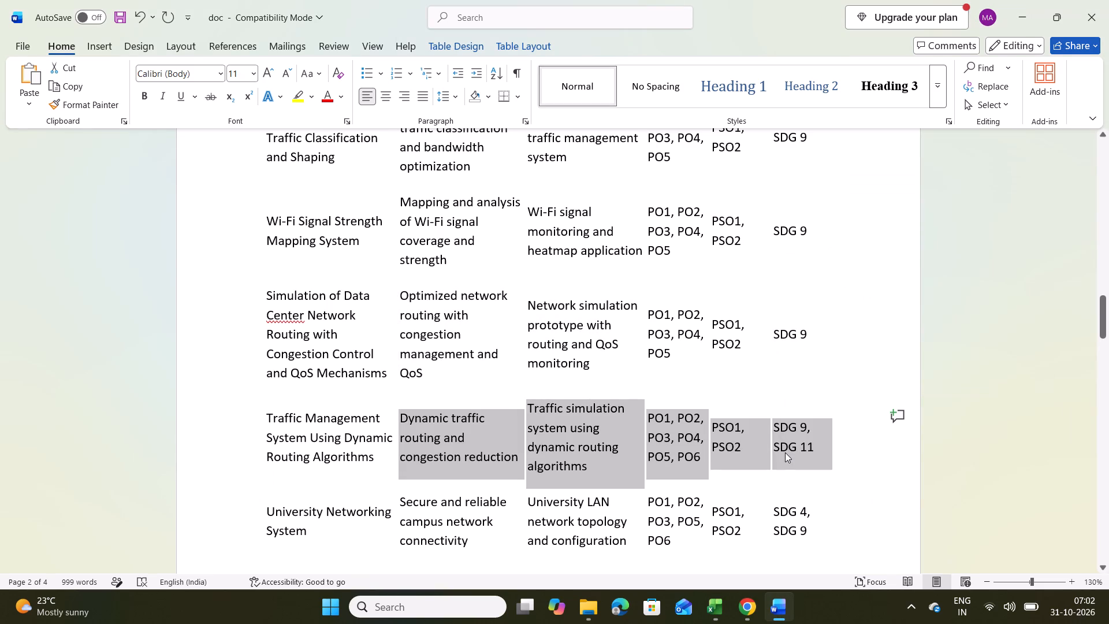
click(723, 615)
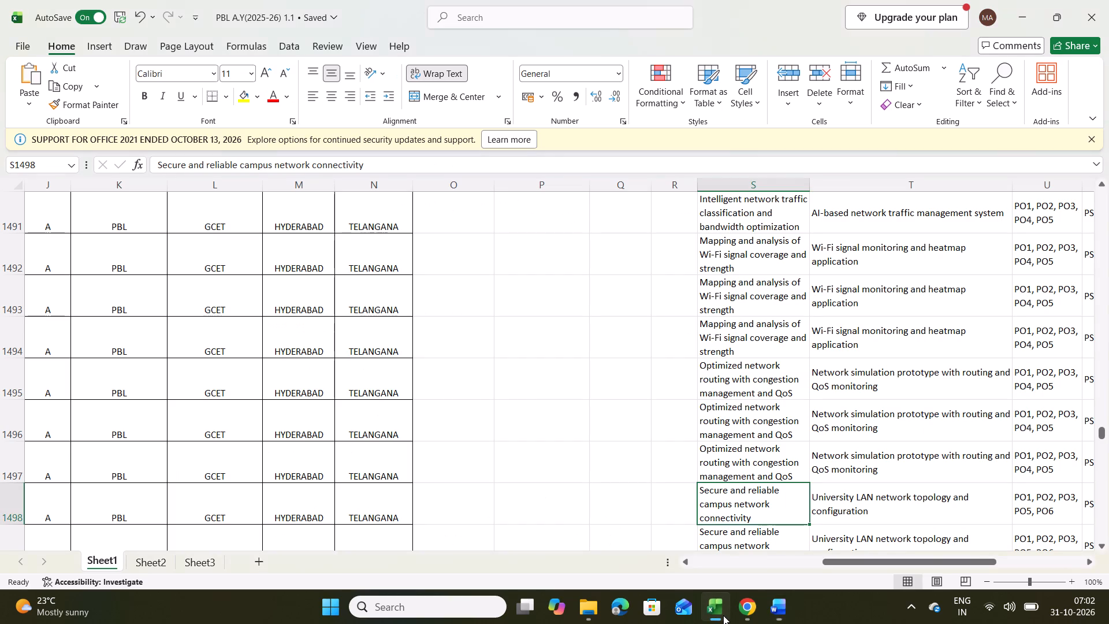
key(ctrl+v)
key(Down)
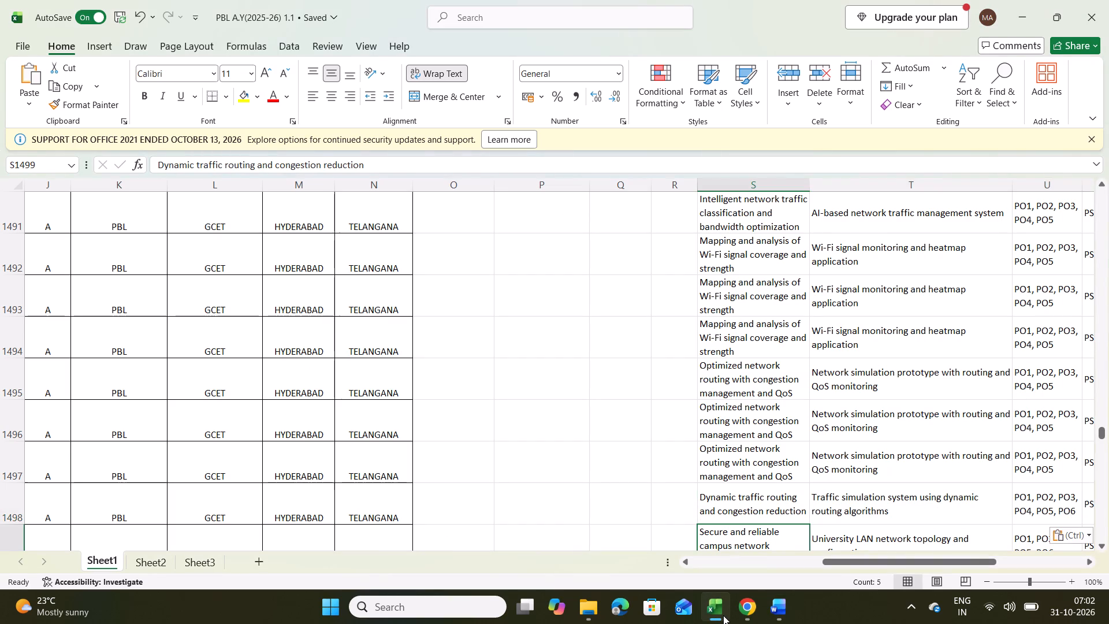
key(ctrl+v)
key(Down)
key(ctrl+v)
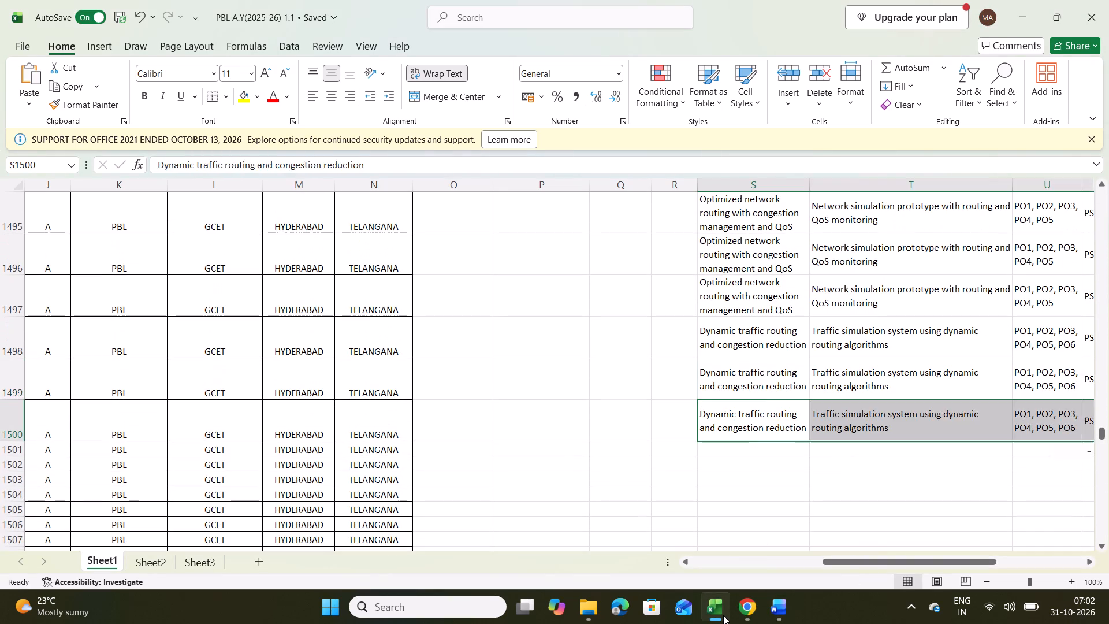
key(Down)
Copy the "University Networking System" cells, key deliverable through SDG mapping, from Word into Excel rows 1501 and 1502, columns S to W.
click(783, 611)
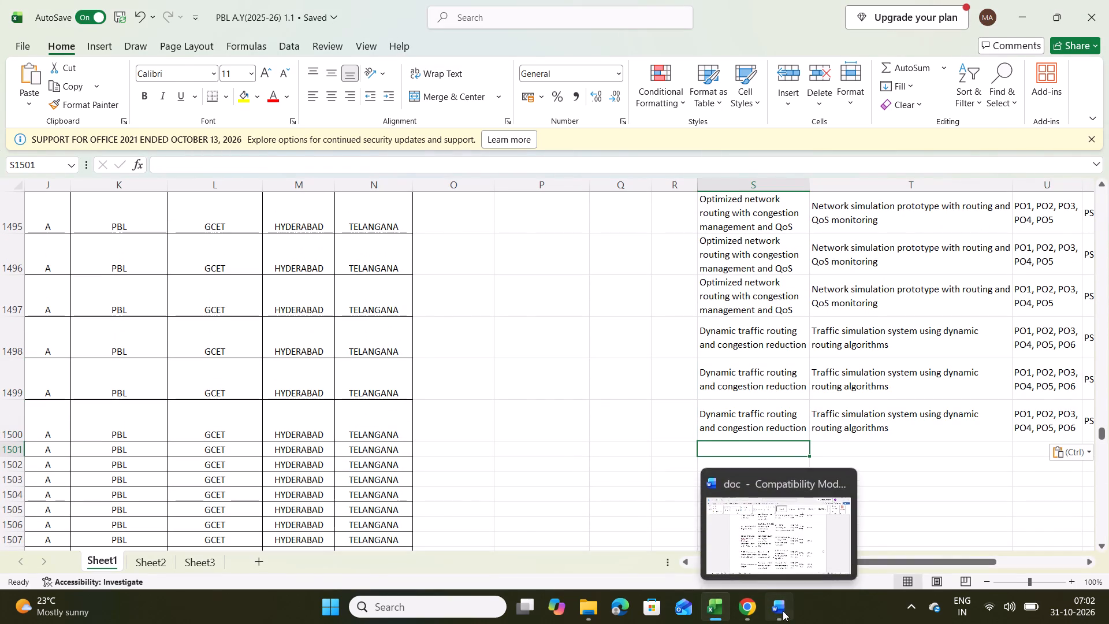
drag(437, 504, 671, 519)
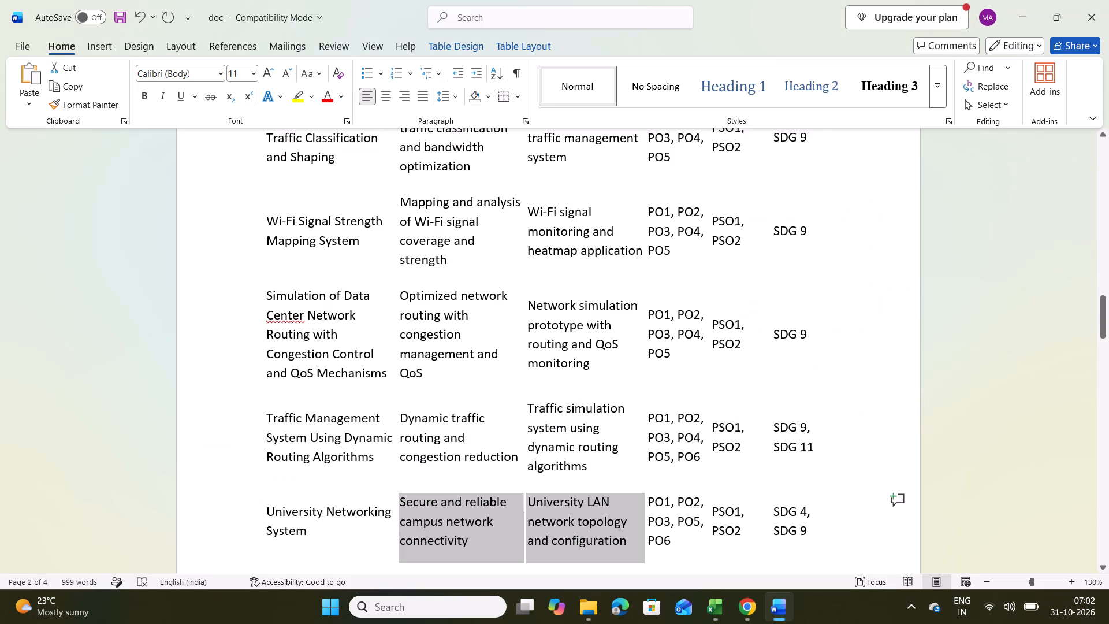
drag(671, 519, 798, 551)
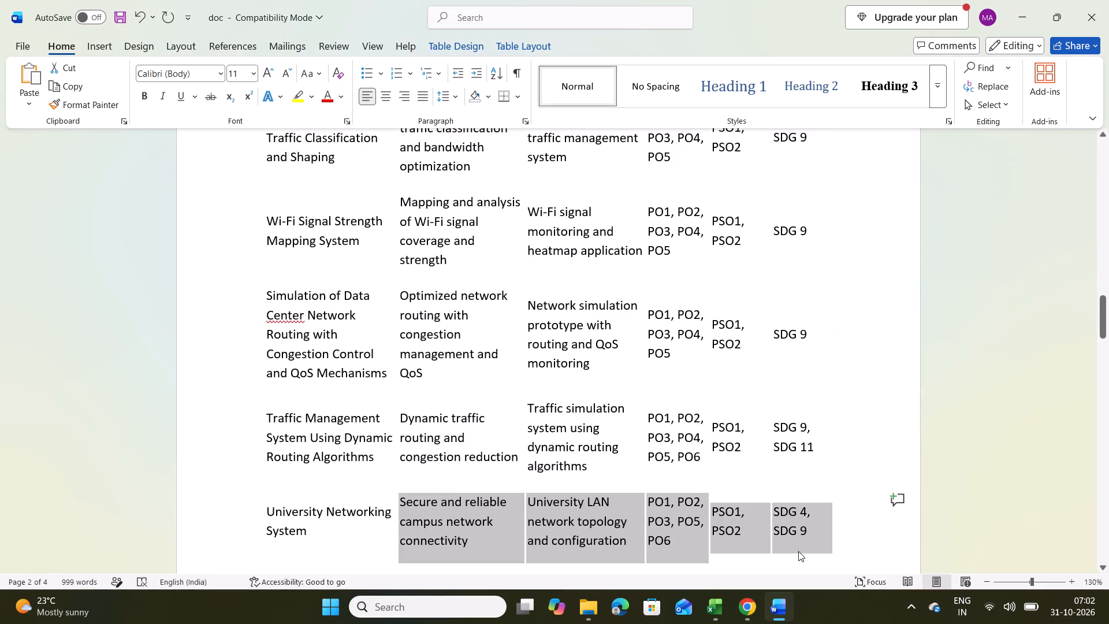
key(ctrl+c)
click(713, 603)
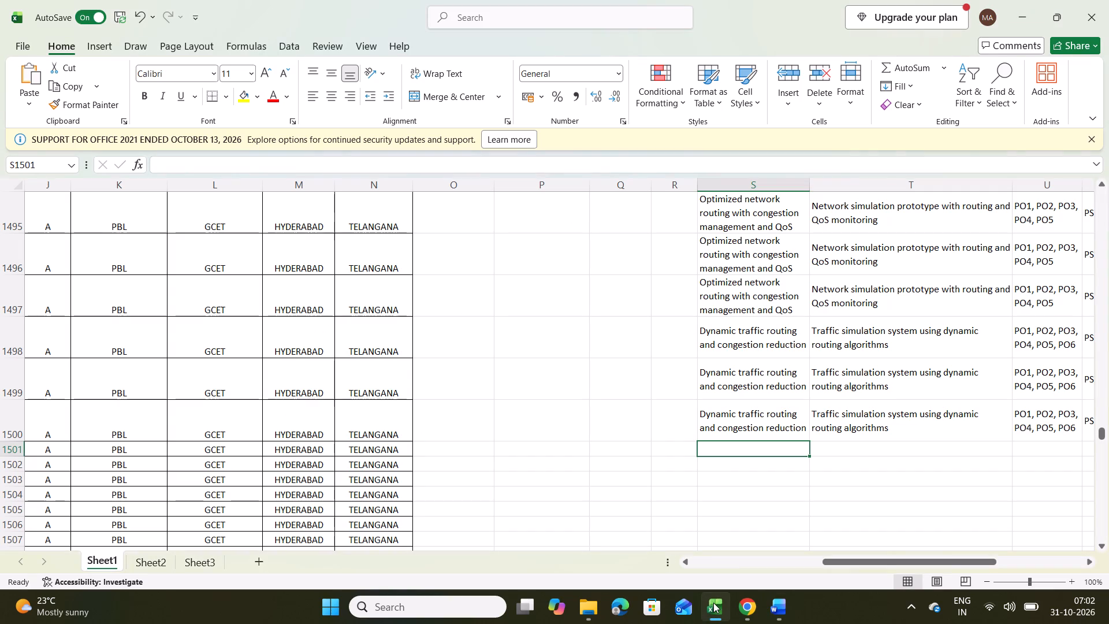
key(ctrl+v)
key(Down)
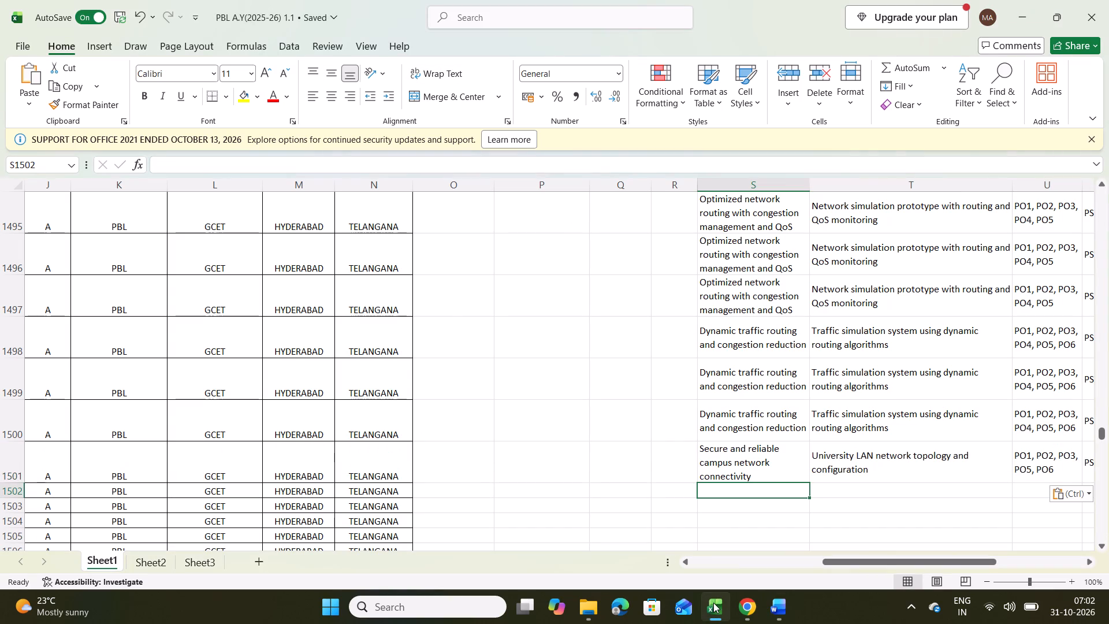
key(ctrl+v)
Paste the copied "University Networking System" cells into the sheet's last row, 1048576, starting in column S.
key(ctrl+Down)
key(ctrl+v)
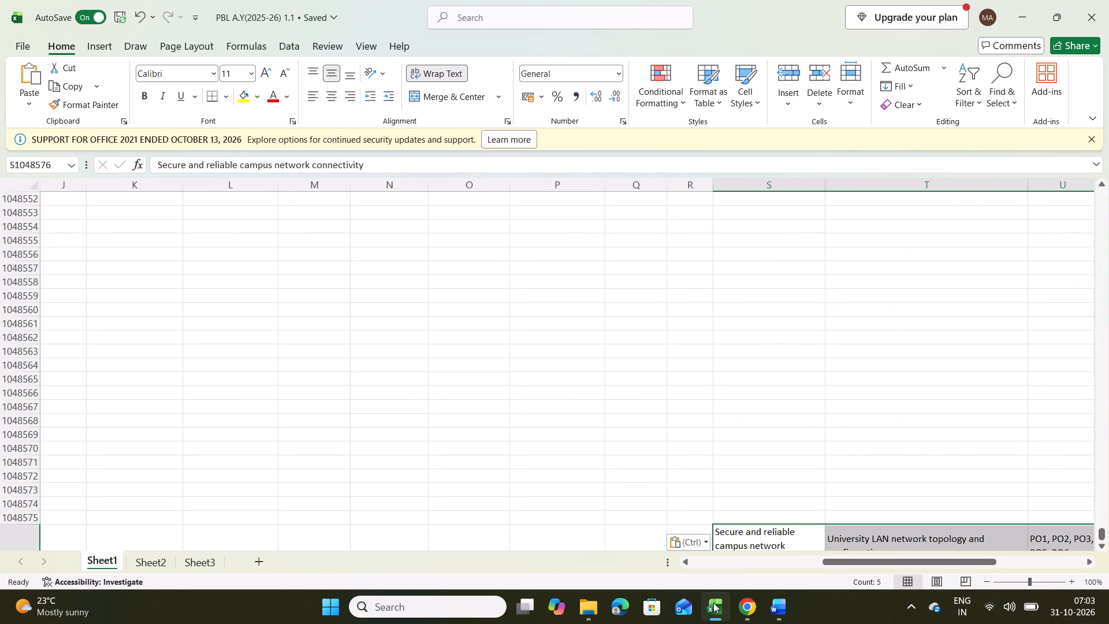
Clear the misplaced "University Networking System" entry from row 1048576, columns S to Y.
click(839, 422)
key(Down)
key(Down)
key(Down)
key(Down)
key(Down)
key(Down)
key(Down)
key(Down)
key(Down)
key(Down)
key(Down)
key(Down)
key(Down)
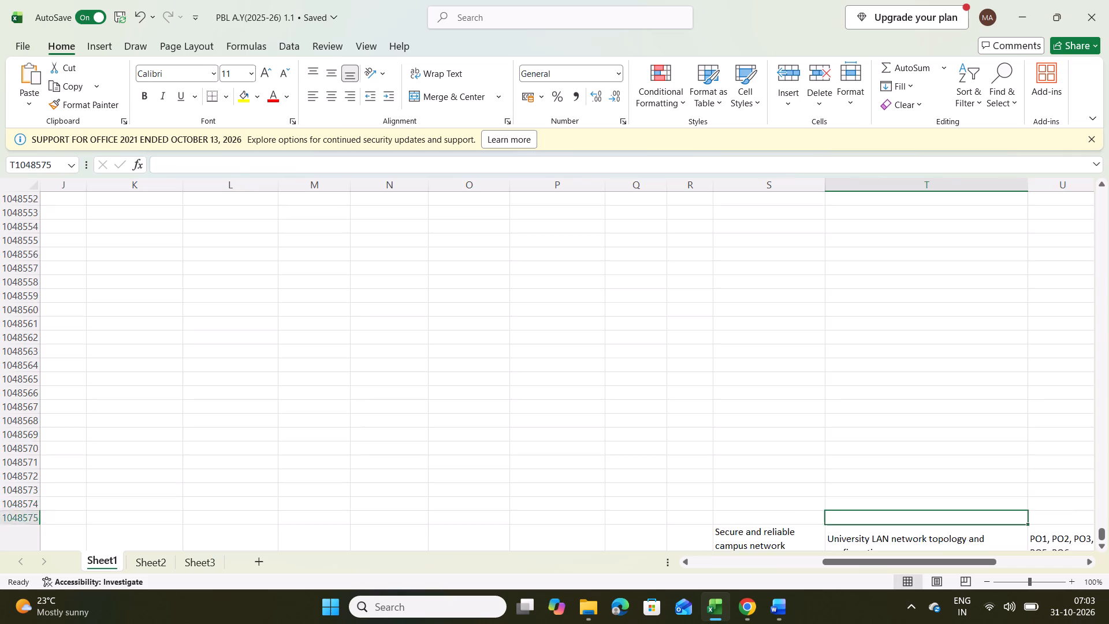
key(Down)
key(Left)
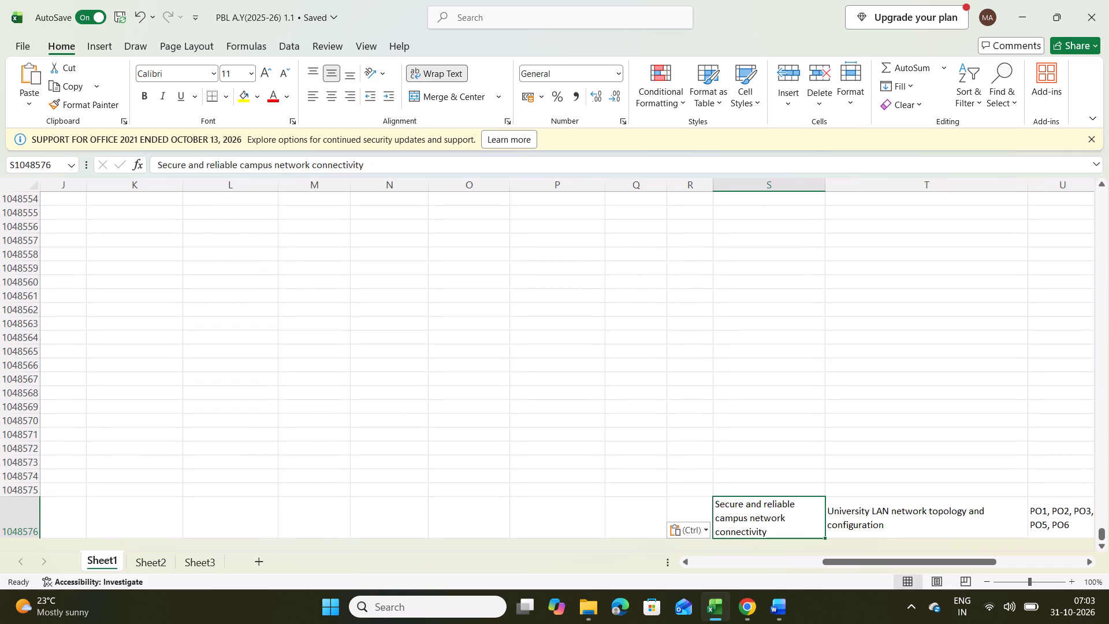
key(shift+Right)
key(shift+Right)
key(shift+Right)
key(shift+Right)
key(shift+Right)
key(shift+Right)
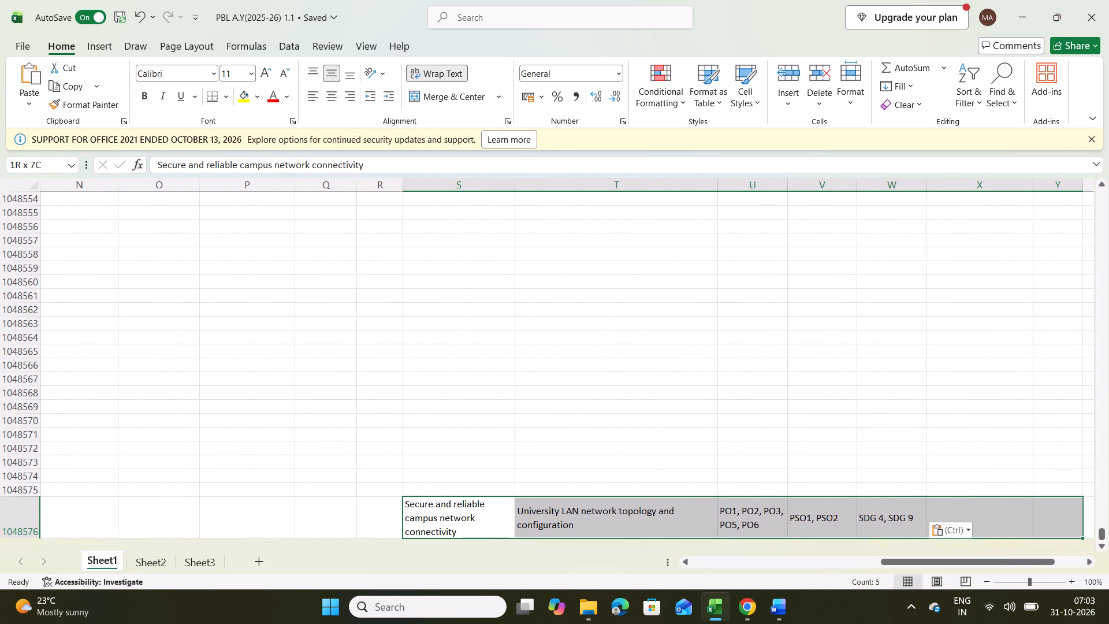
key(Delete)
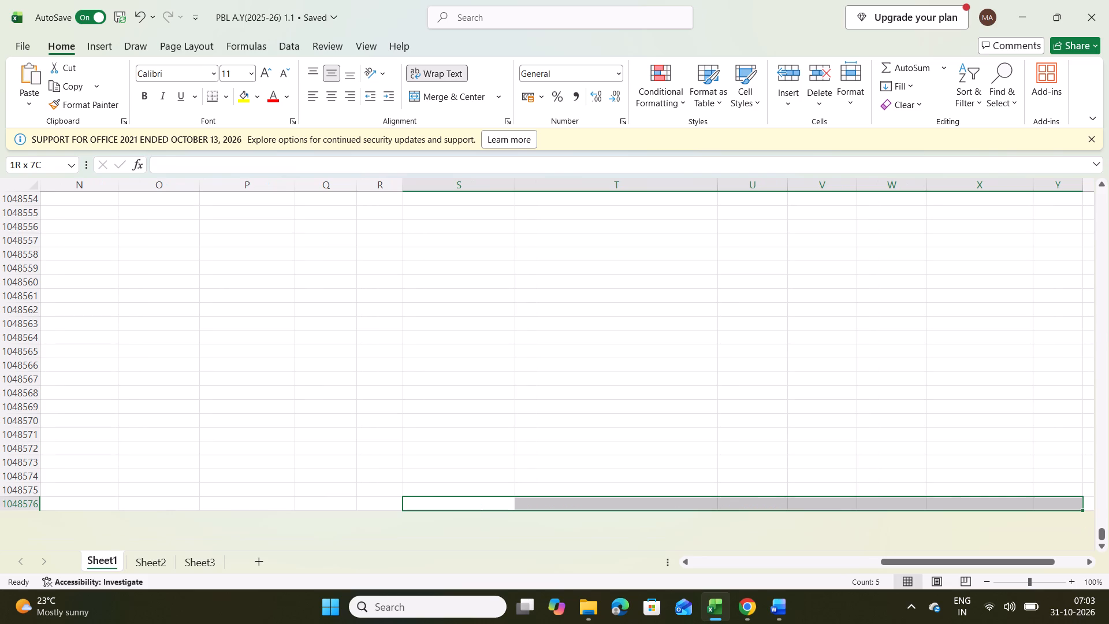
Look through the sheet between its last row and the header for the filled project rows in columns S to W.
key(Up)
key(Up)
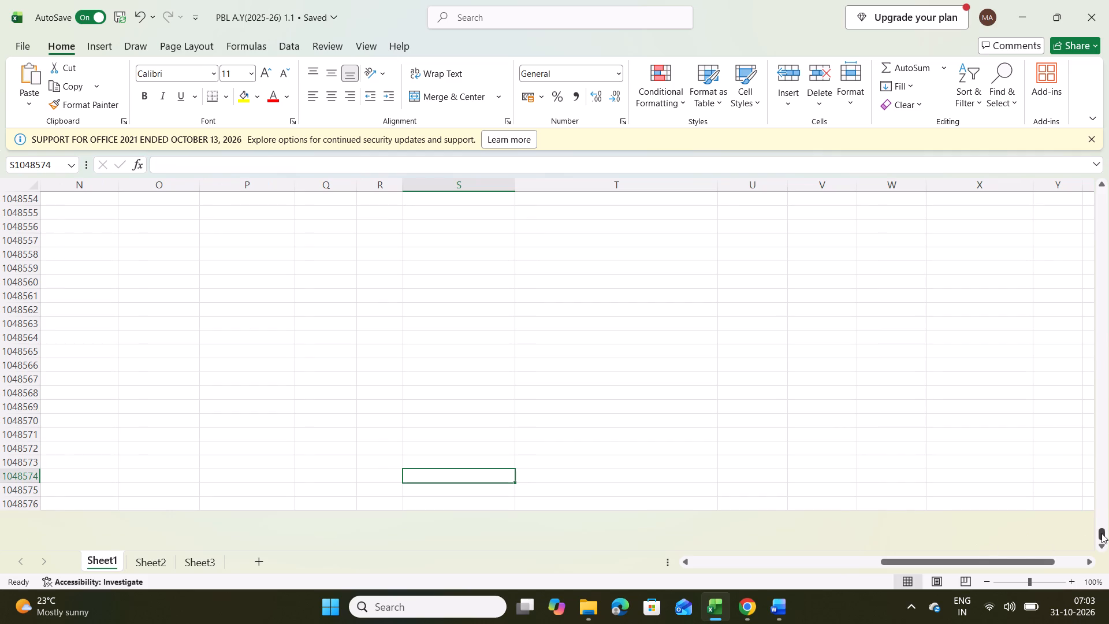
drag(1076, 534, 1097, 480)
drag(1103, 534, 1091, 192)
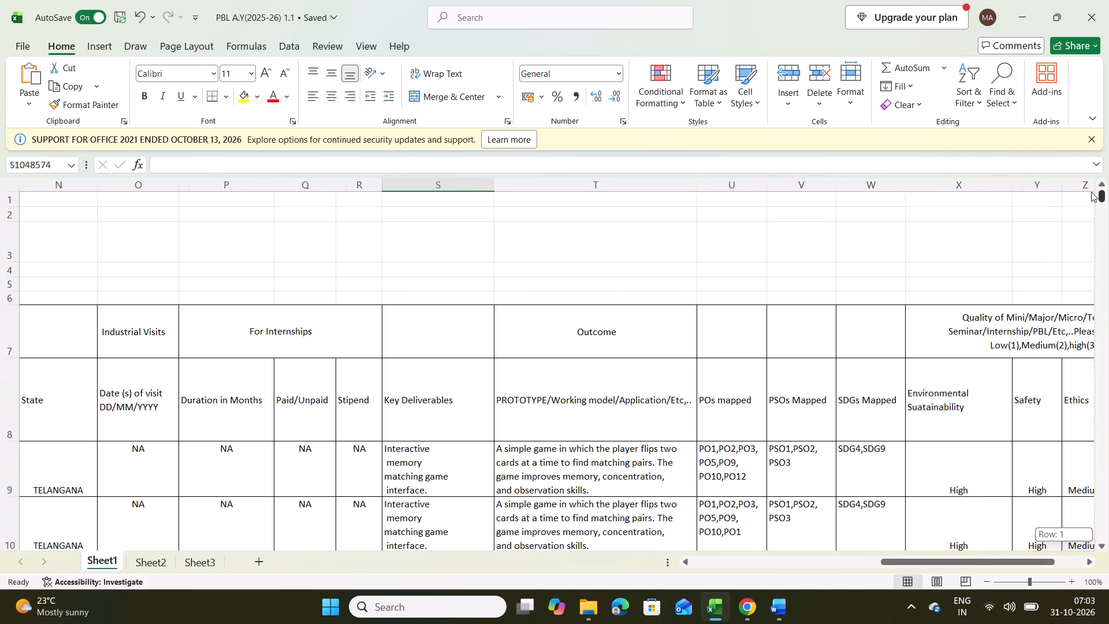
drag(1091, 192, 1091, 190)
click(877, 493)
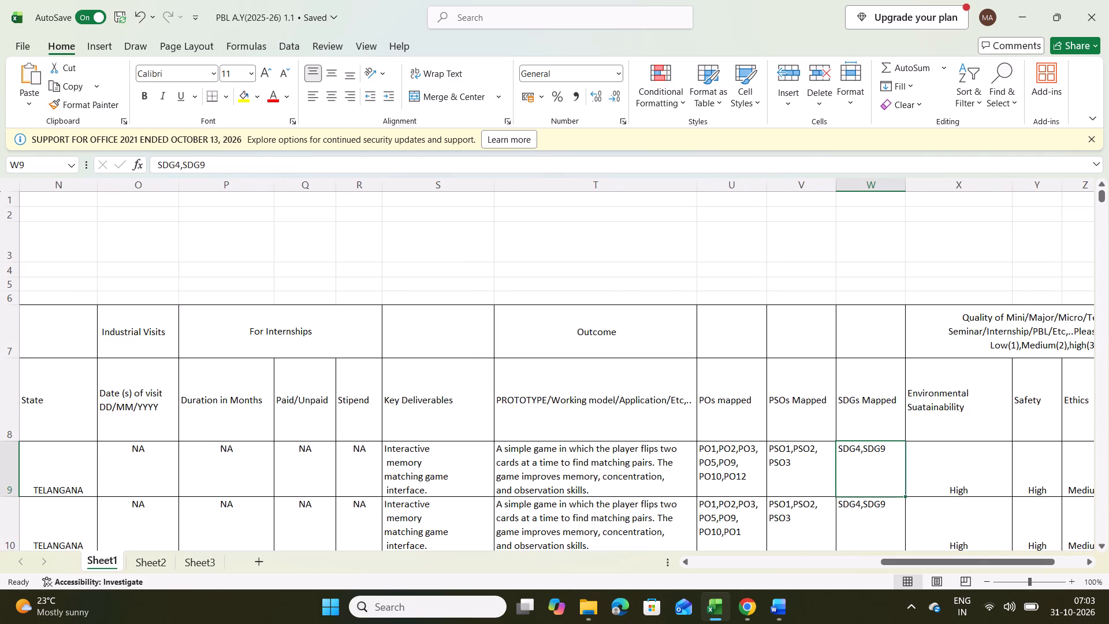
key(Down)
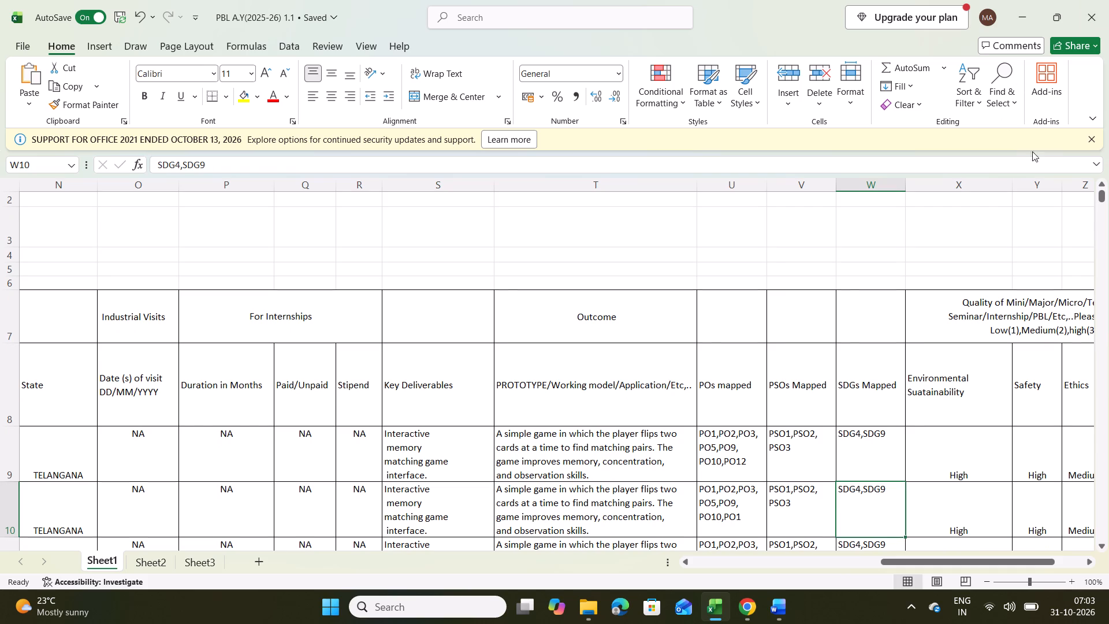
click(1100, 199)
drag(1100, 199, 1108, 309)
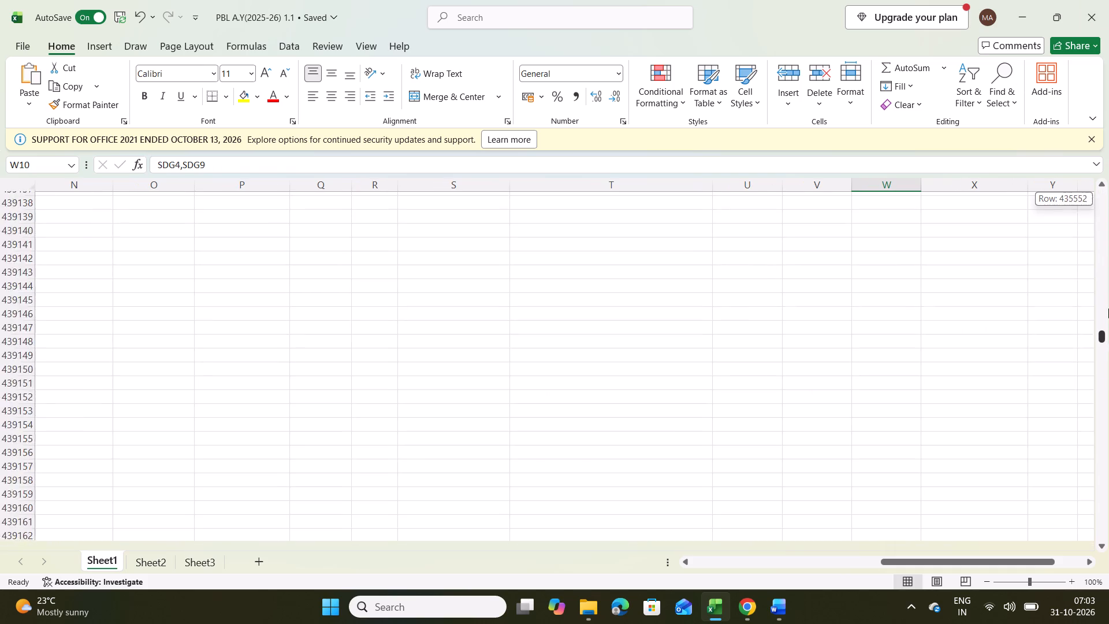
drag(1108, 309, 1100, 203)
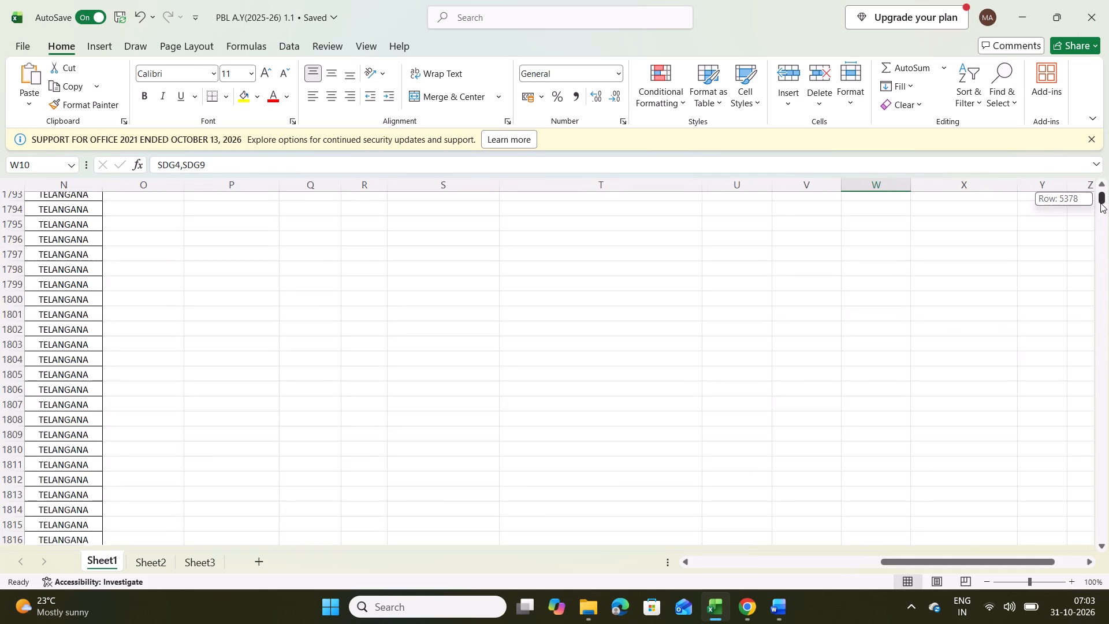
drag(1100, 203, 1100, 192)
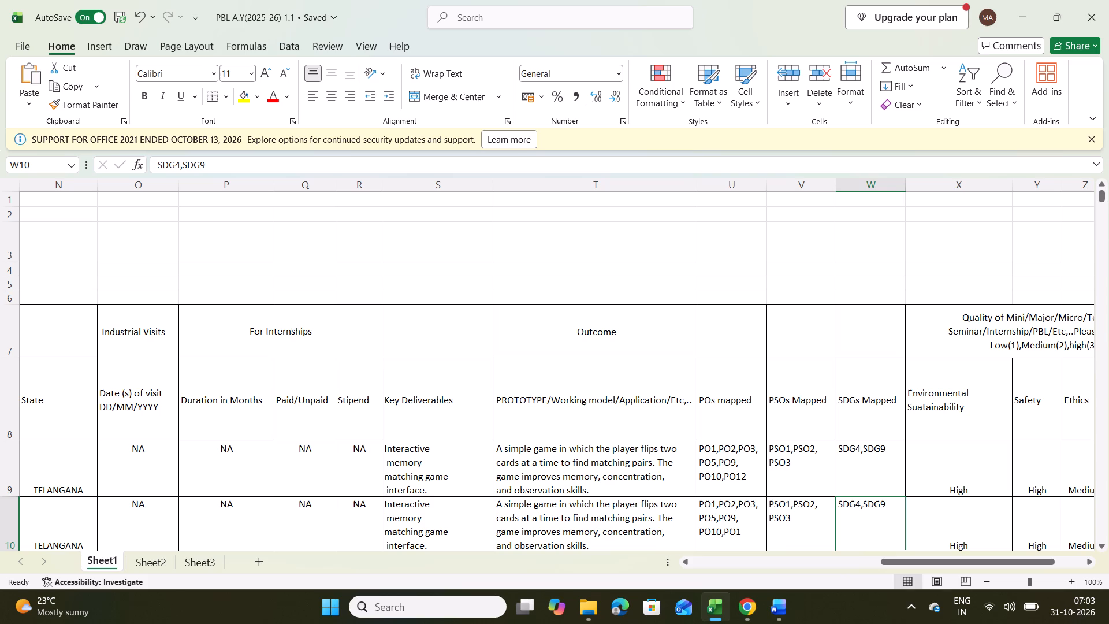
drag(1101, 198, 1100, 208)
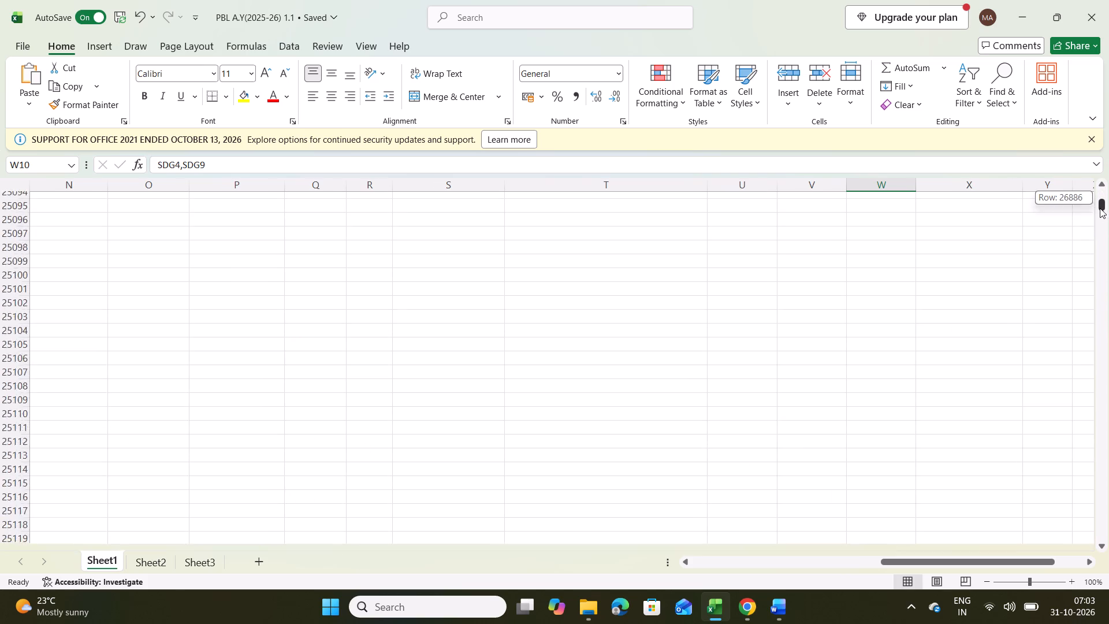
drag(1100, 208, 1100, 211)
click(882, 358)
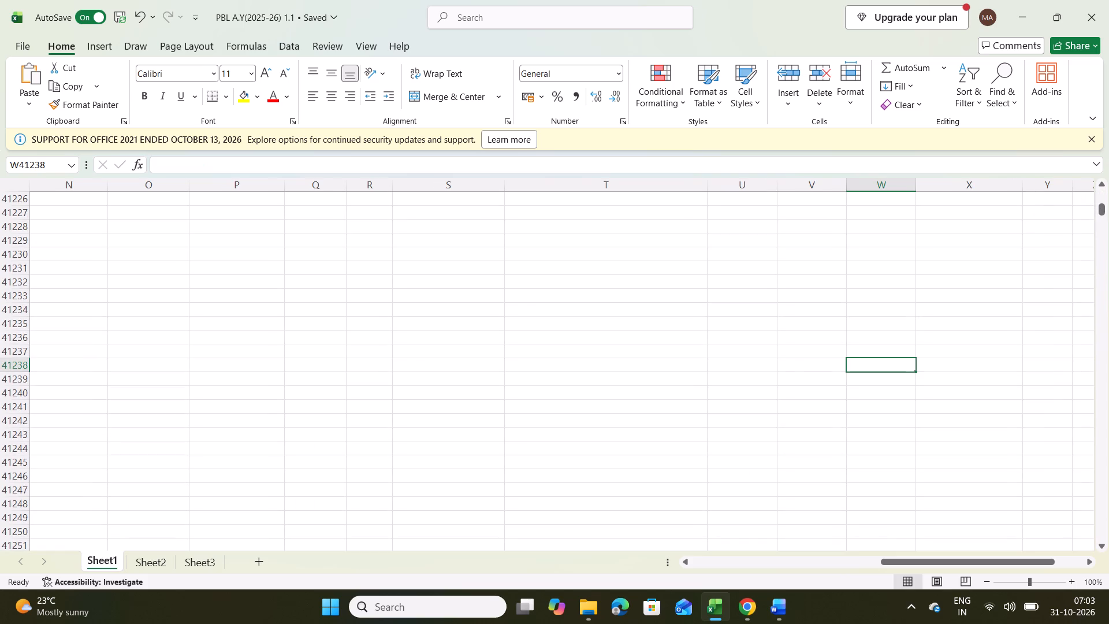
key(Up)
key(Up)
key(Up)
key(Up)
key(Up)
key(Up)
key(Up)
key(Up)
key(Up)
key(Up)
key(Up)
key(Up)
key(Up)
key(Up)
key(Up)
key(Up)
key(Up)
key(Up)
key(Up)
key(Up)
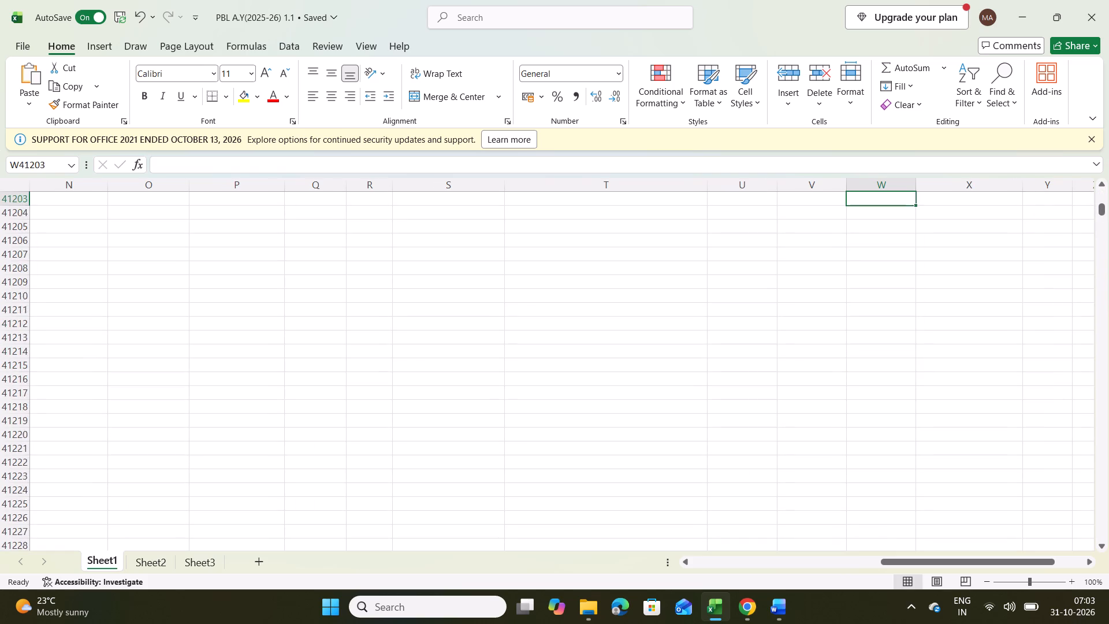
key(Up)
key(Up)
key(Up)
key(Up)
key(Up)
key(Up)
key(Up)
key(Up)
key(Up)
key(Up)
key(Up)
key(Up)
key(Up)
key(Up)
key(Up)
key(Up)
key(Up)
key(Up)
key(Up)
key(Up)
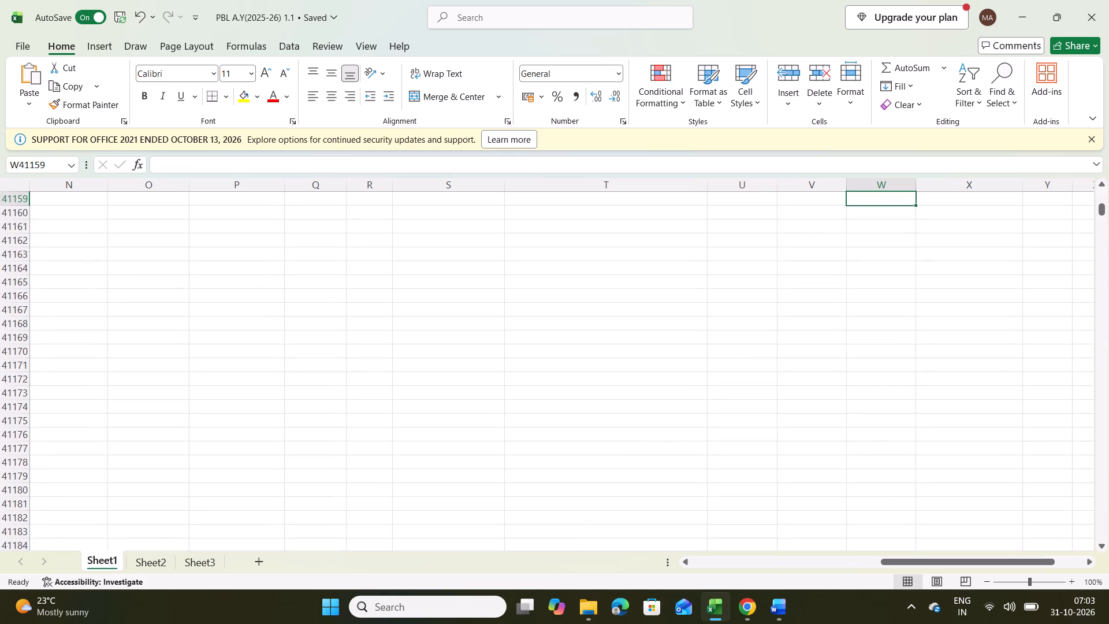
key(Up)
key(Up)
key(Up)
key(Up)
key(Up)
key(Up)
key(Up)
key(Up)
key(Up)
key(Up)
key(Up)
key(Up)
key(Up)
key(Up)
key(Up)
key(Up)
key(Up)
key(Up)
key(Up)
key(Up)
key(Up)
key(Up)
key(Up)
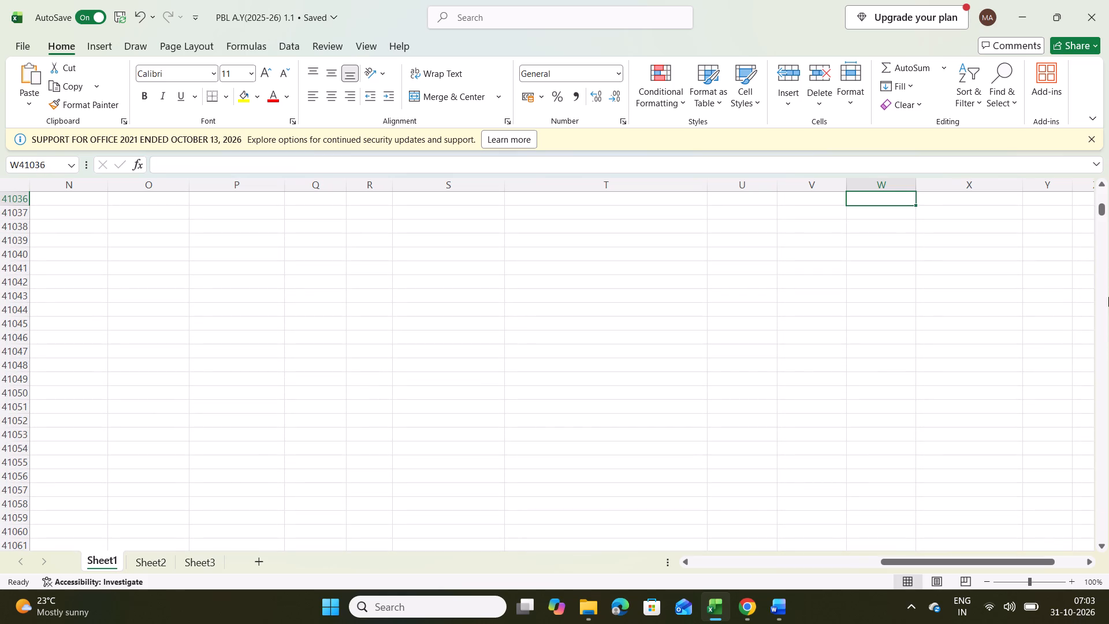
drag(1100, 209, 1099, 337)
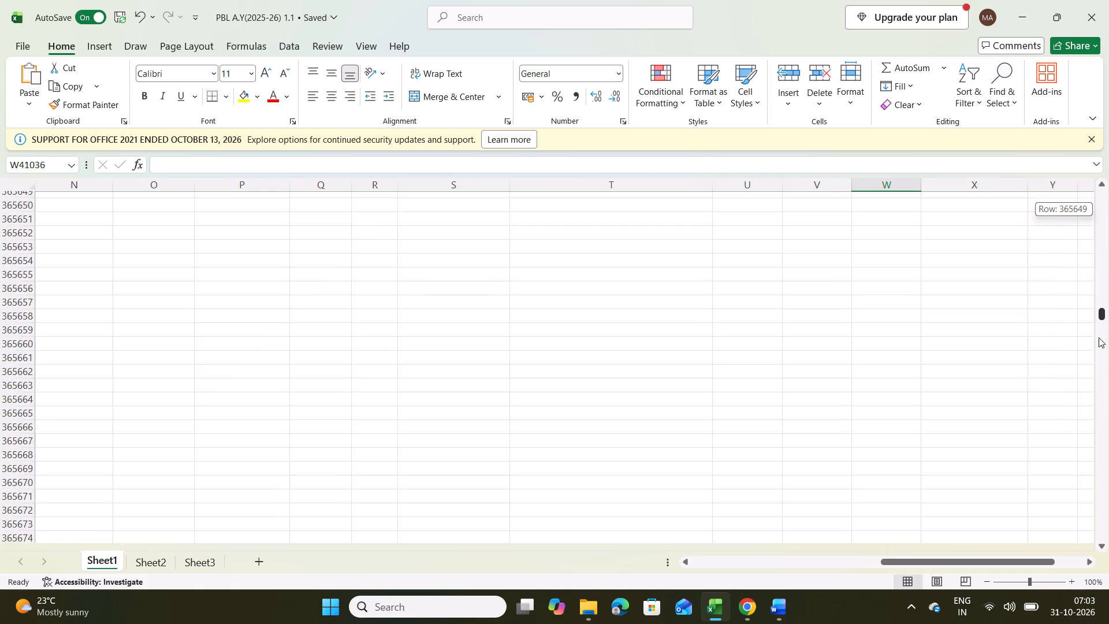
drag(1099, 337, 1041, 530)
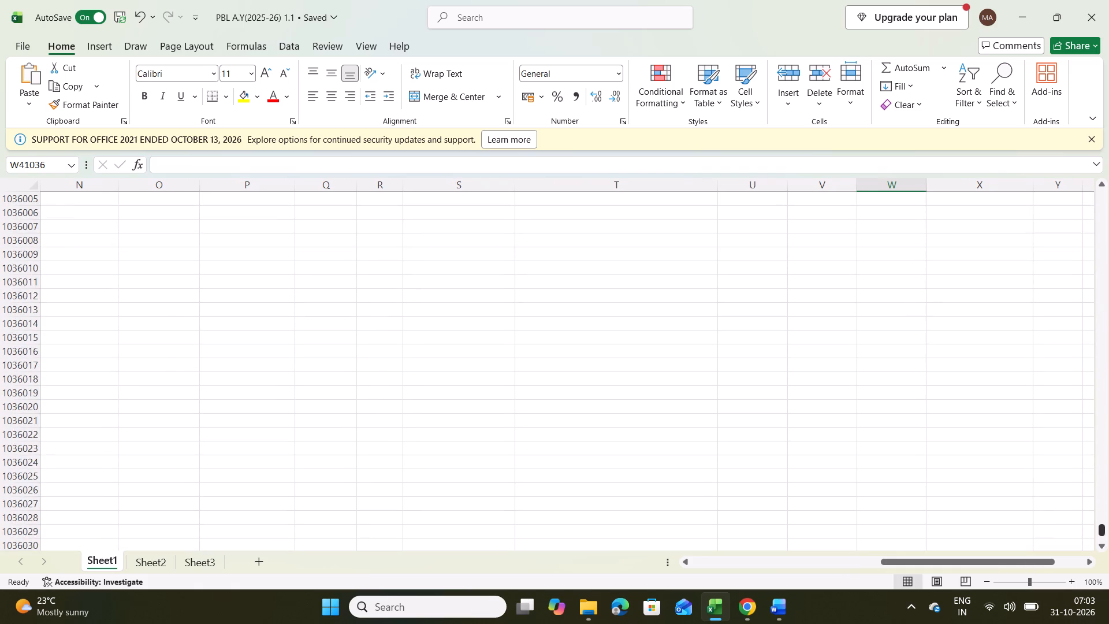
drag(993, 560, 782, 591)
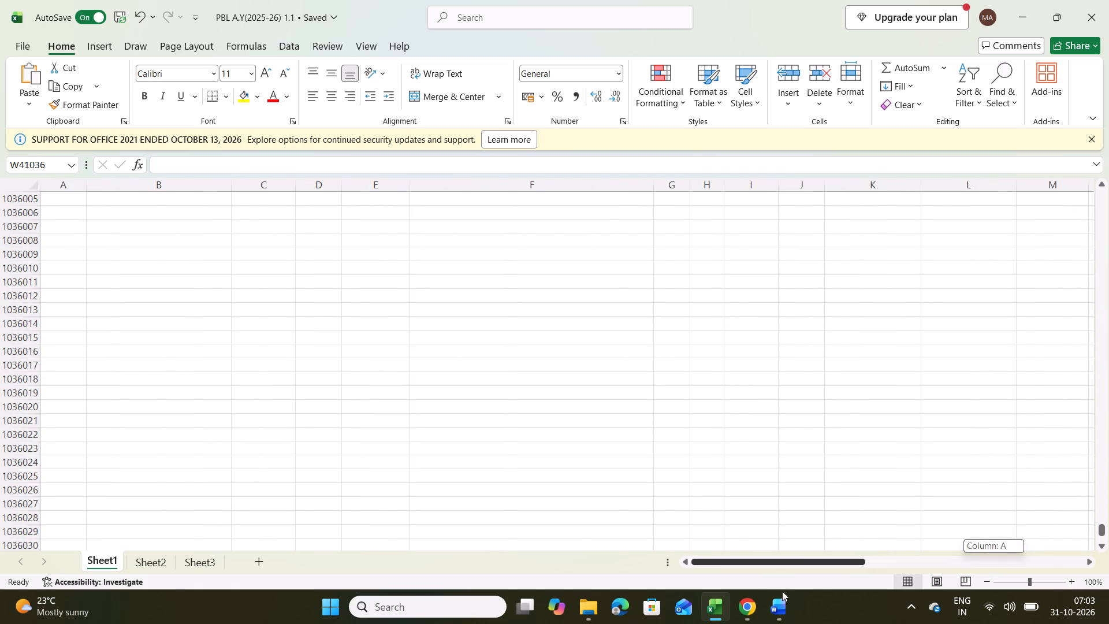
drag(782, 591, 722, 593)
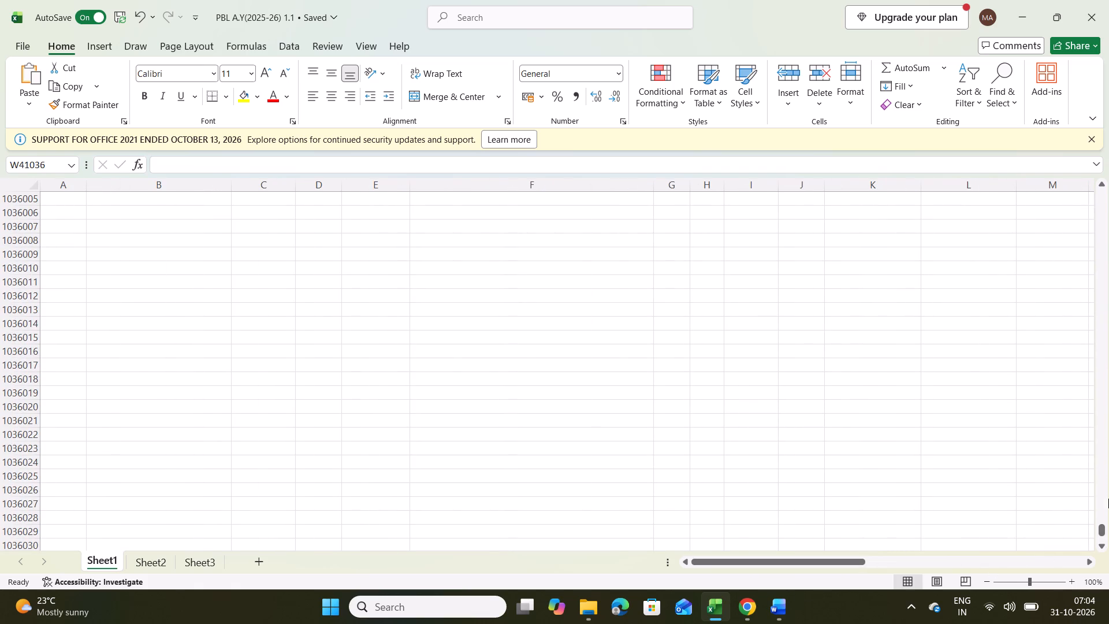
drag(1101, 528, 1078, 202)
Undo the clearing of the "University Networking System" entry in row 1048576.
click(508, 234)
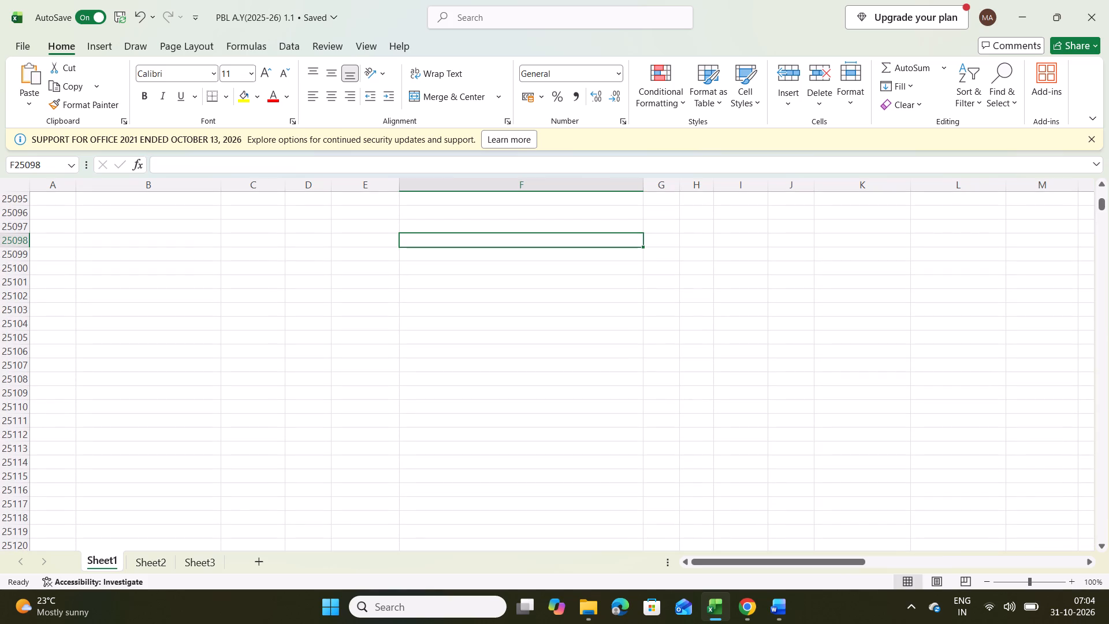
key(ctrl+z)
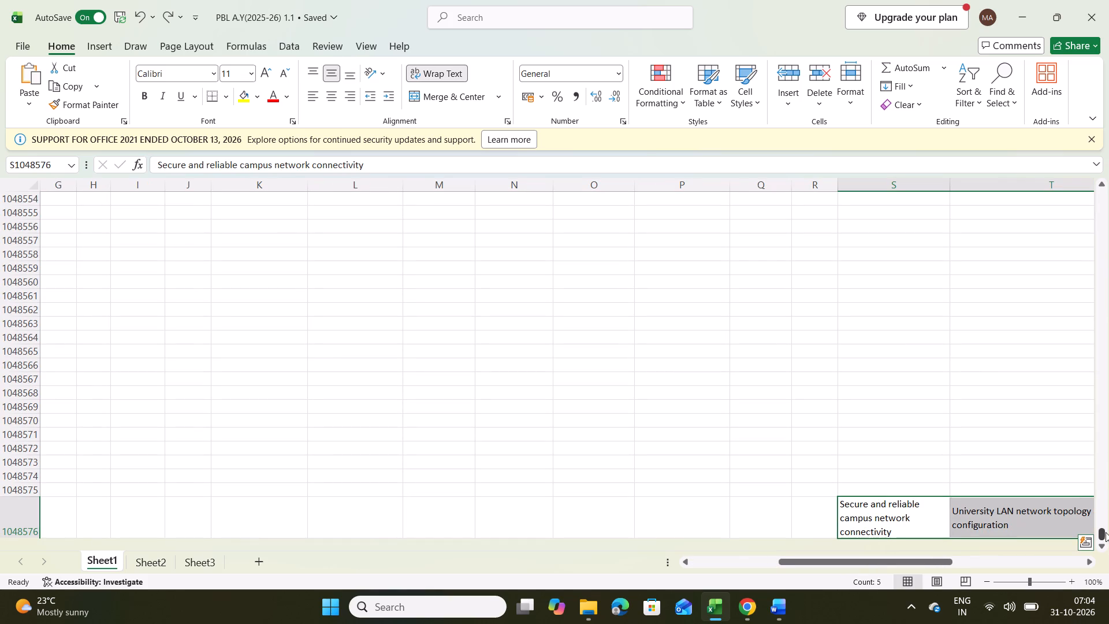
Examine the Key Deliverables entries in column S from the first project rows down to row 273.
drag(1103, 531, 1054, 176)
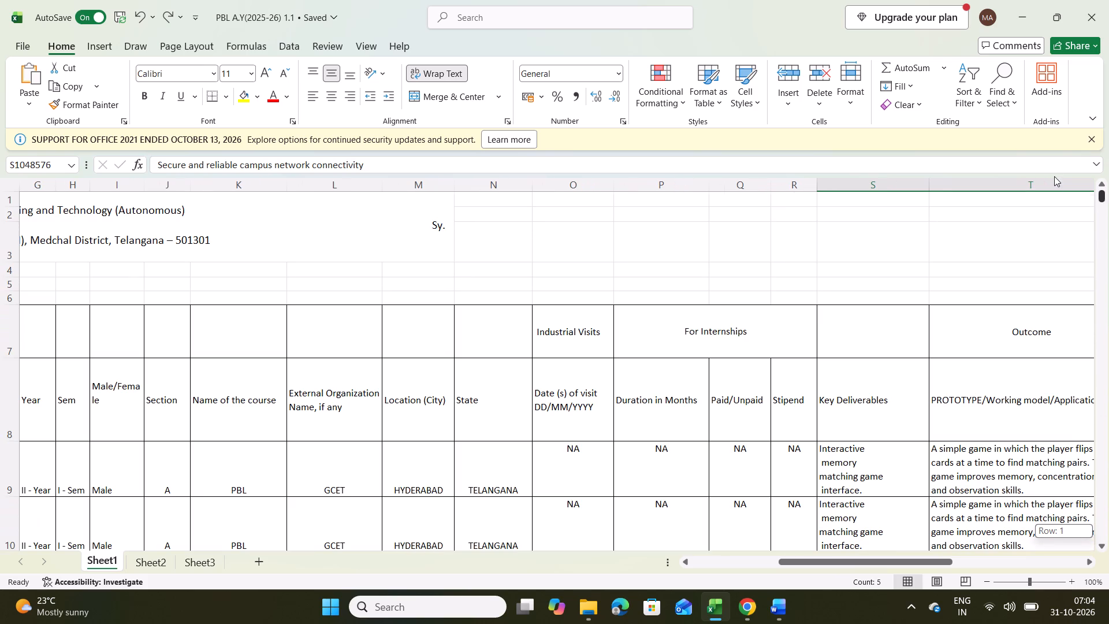
drag(1054, 176, 1054, 173)
click(851, 524)
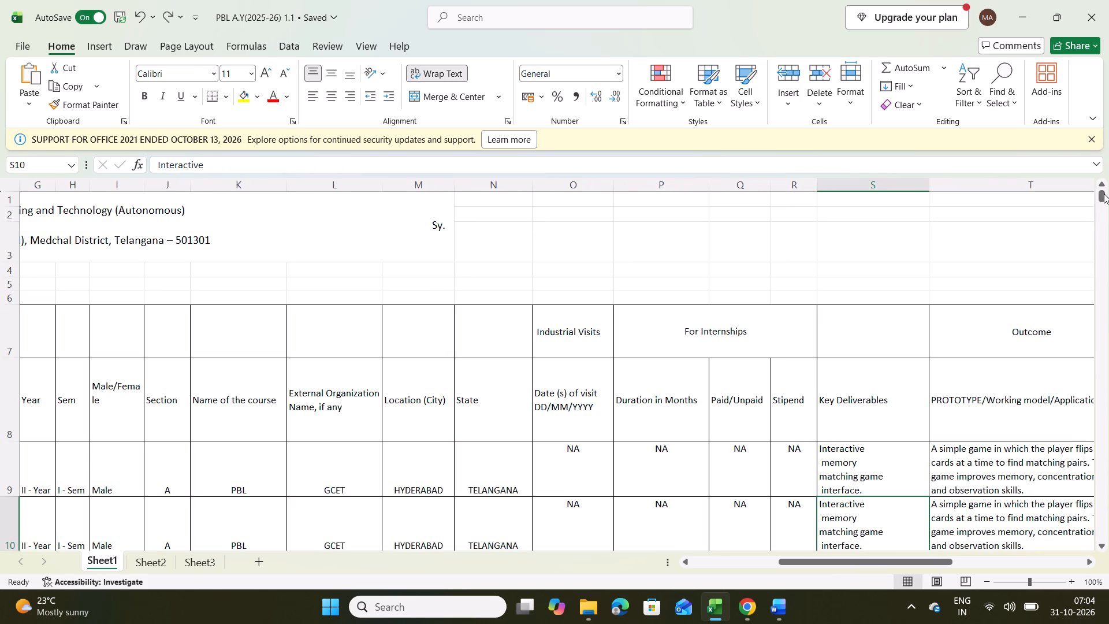
drag(1104, 194, 1100, 184)
click(899, 461)
key(Down)
key(Down)
key(Down)
key(Down)
key(Down)
key(Down)
key(Down)
key(Down)
key(Down)
key(Down)
key(Down)
key(Down)
key(Down)
key(Down)
key(Down)
key(Down)
key(Down)
key(Down)
key(Down)
key(Down)
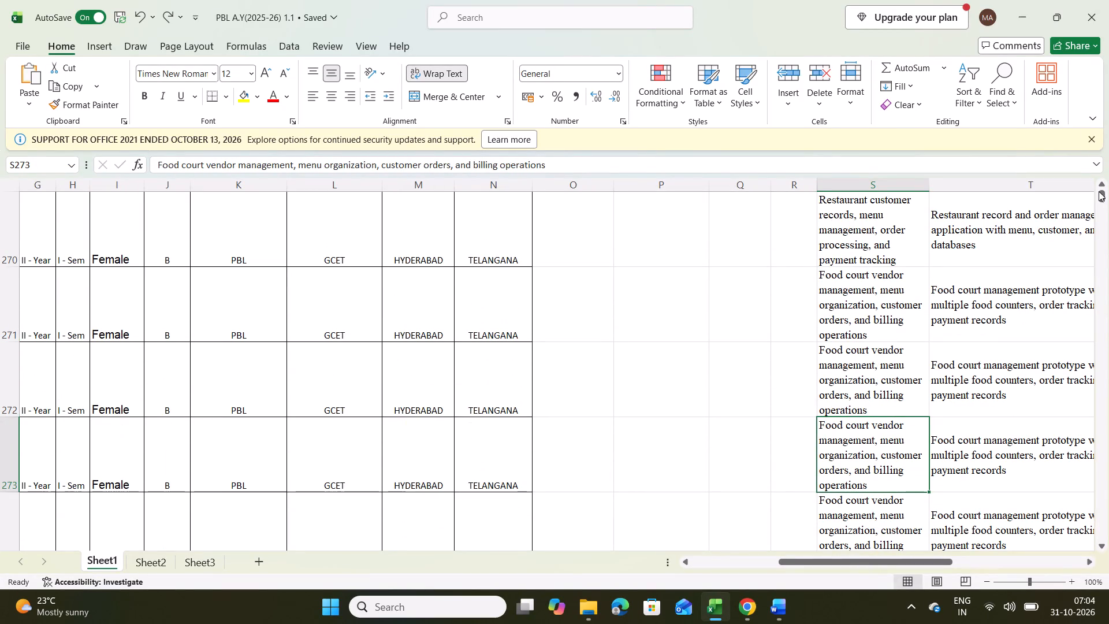
drag(1101, 198, 1103, 218)
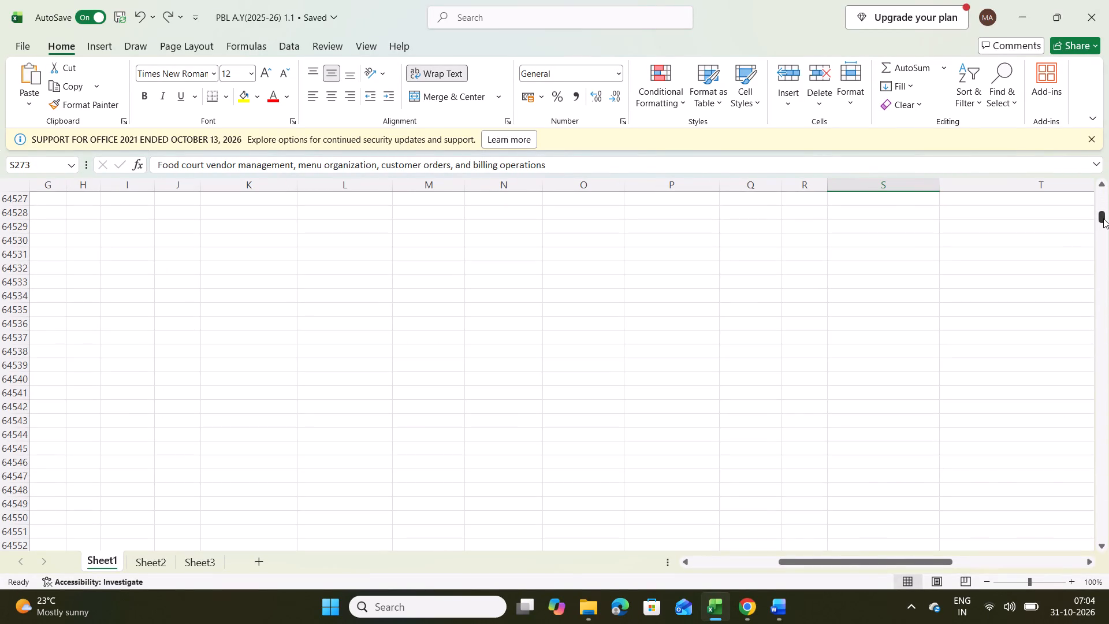
click(939, 264)
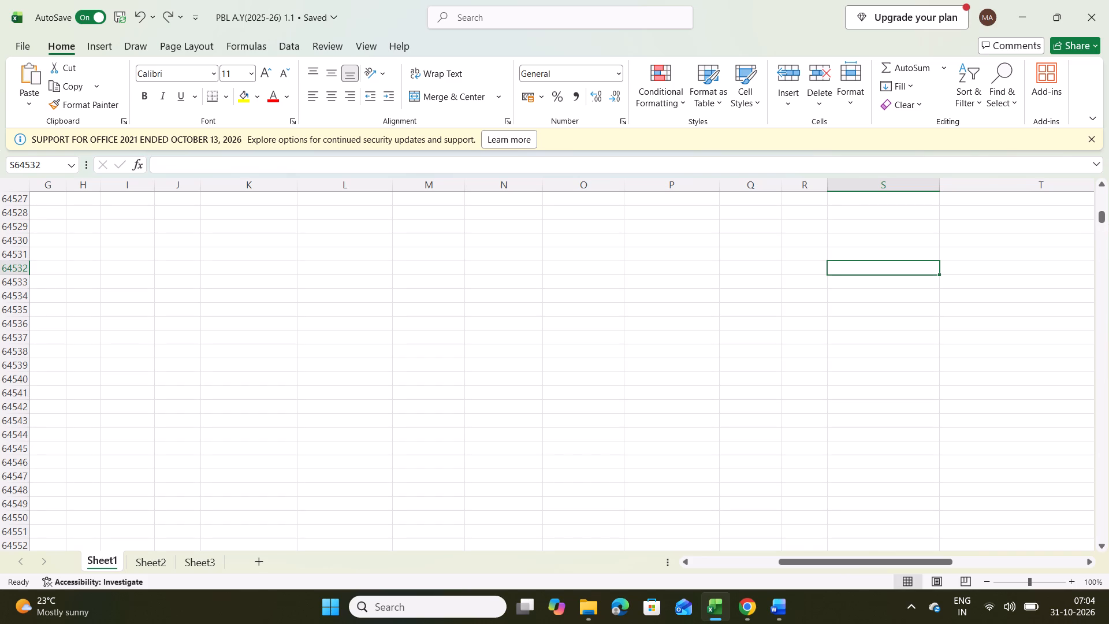
Review the Key Deliverables entries in column S again, from row 9 down to row 748.
drag(1102, 216, 1100, 181)
click(828, 486)
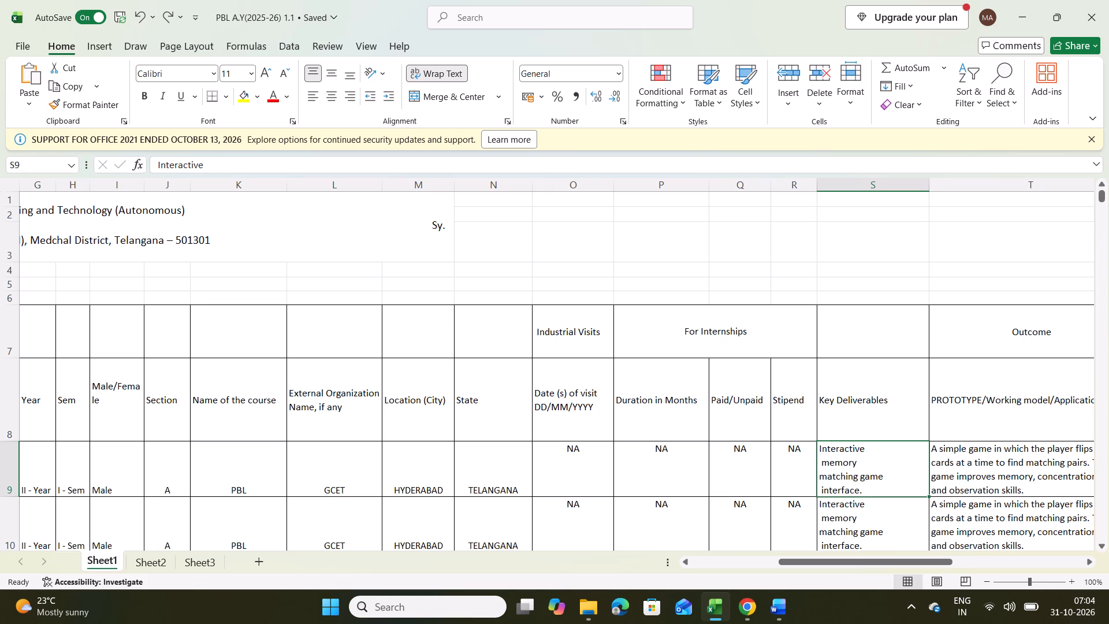
click(899, 515)
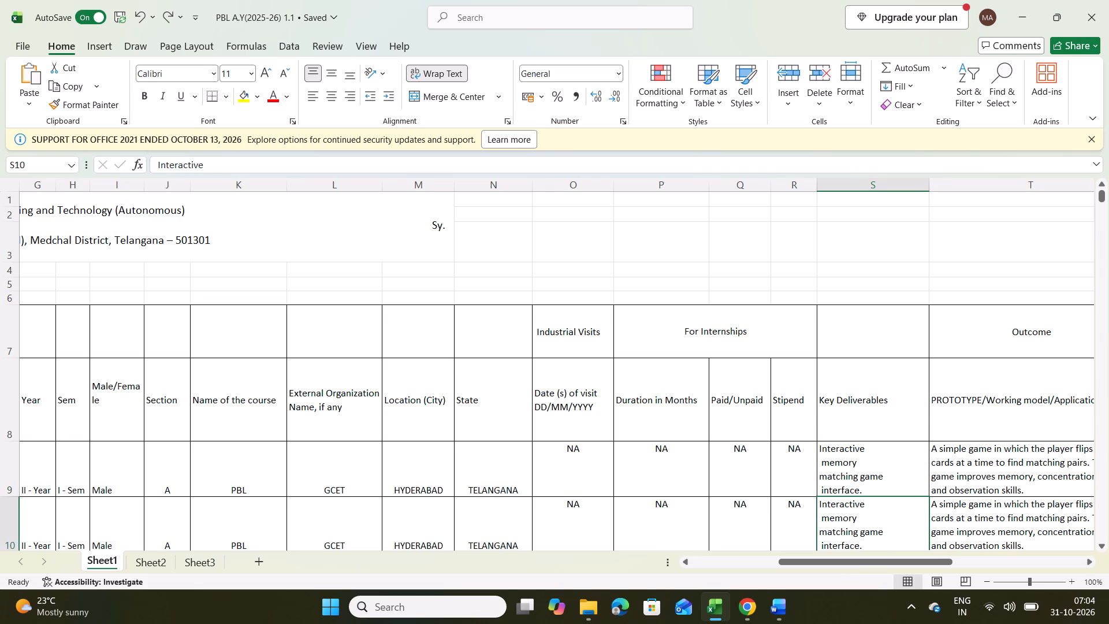
key(Down)
key(Down)
key(Down)
key(Down)
key(Down)
key(Down)
key(Down)
key(Down)
key(Down)
key(Down)
key(Down)
key(Down)
key(Down)
key(Down)
key(Down)
key(Down)
key(Down)
key(Down)
key(Down)
key(Down)
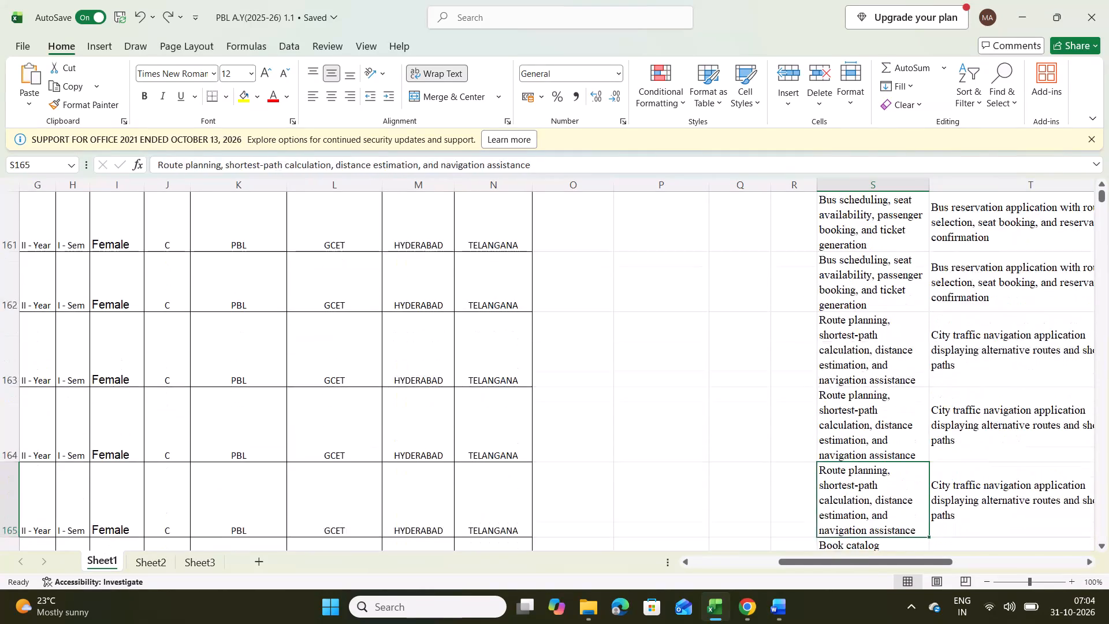
key(Down)
key(Down)
key(Down)
key(Down)
key(Down)
key(Down)
key(Down)
key(Down)
key(Down)
key(Down)
key(Down)
key(Down)
key(Down)
key(Down)
key(Down)
key(Down)
key(Down)
key(Down)
key(Down)
key(Down)
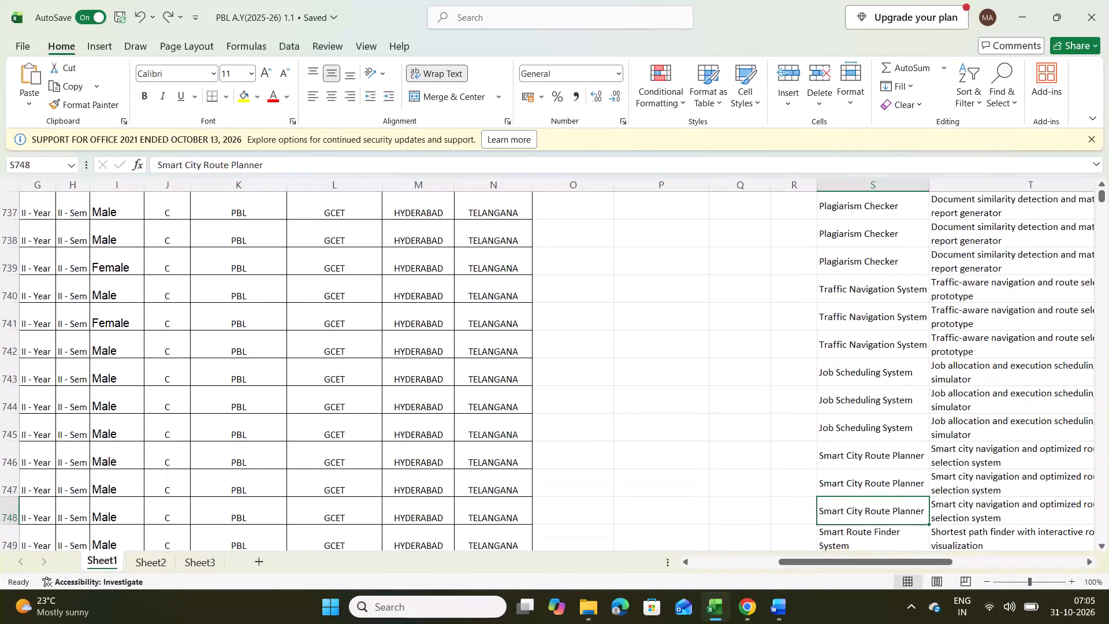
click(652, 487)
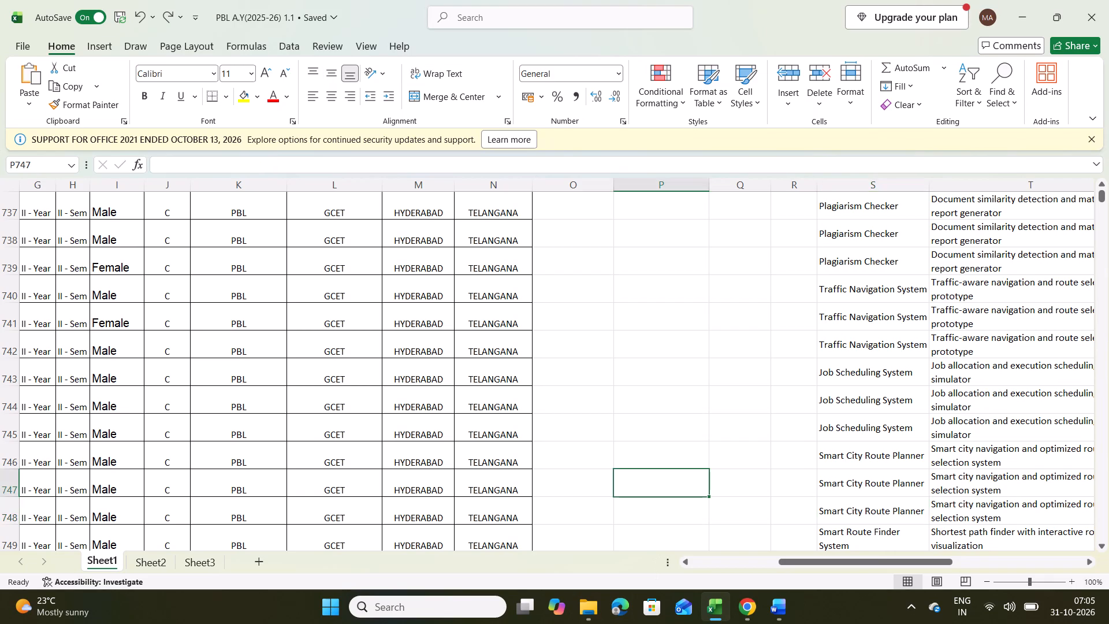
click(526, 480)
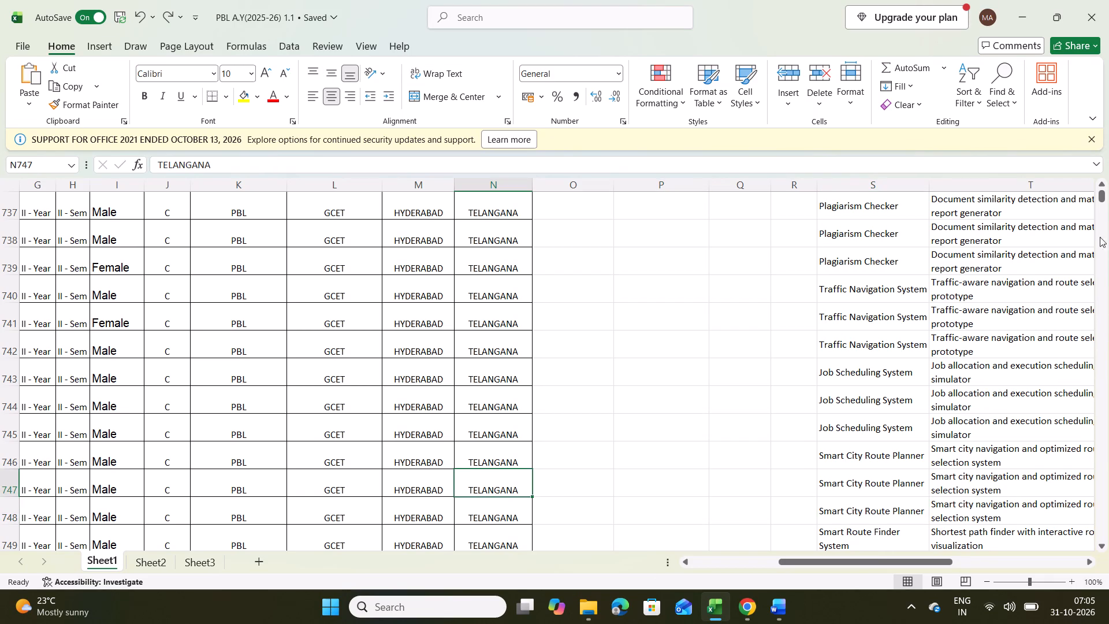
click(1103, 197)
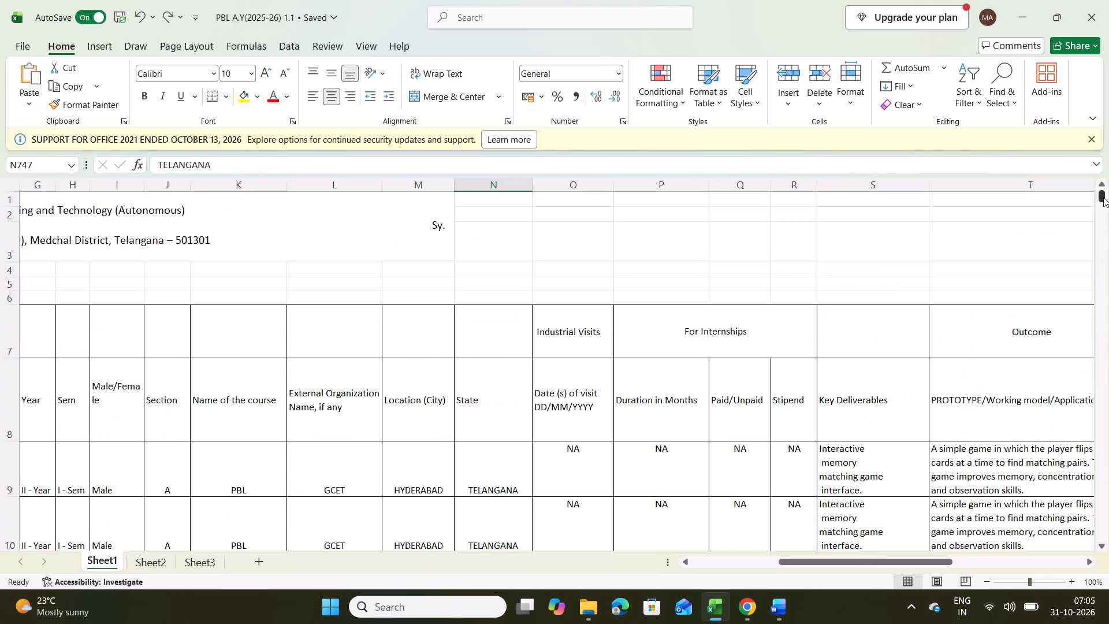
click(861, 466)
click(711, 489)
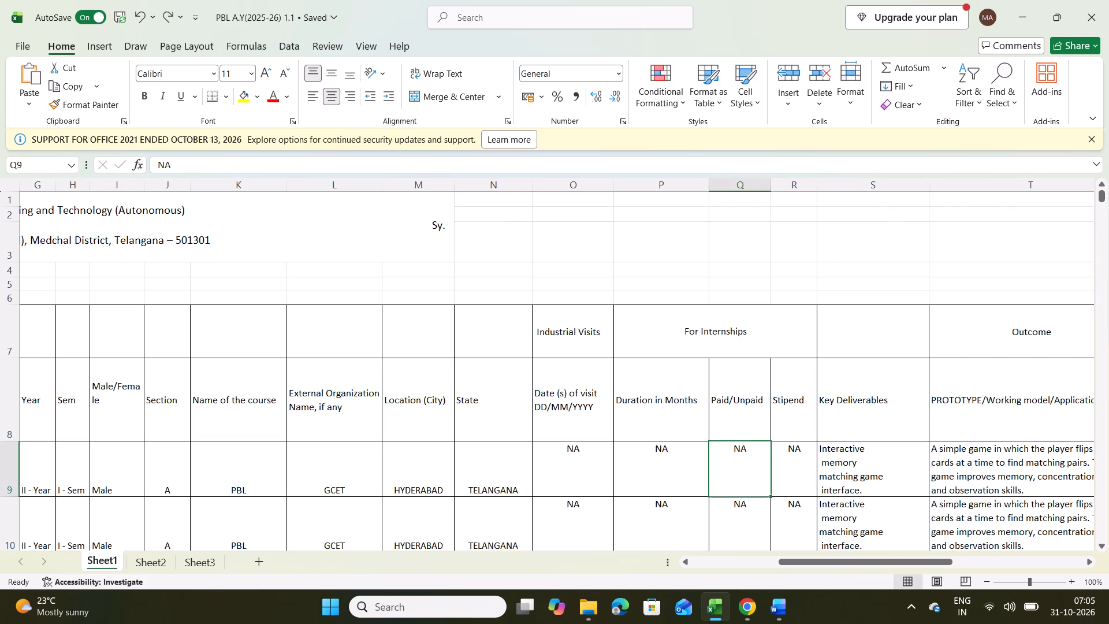
Look through the rows of Sheet1 around row 243767 across columns A to V, moving up to row 243723.
drag(1101, 198, 1100, 215)
drag(1100, 215, 1102, 277)
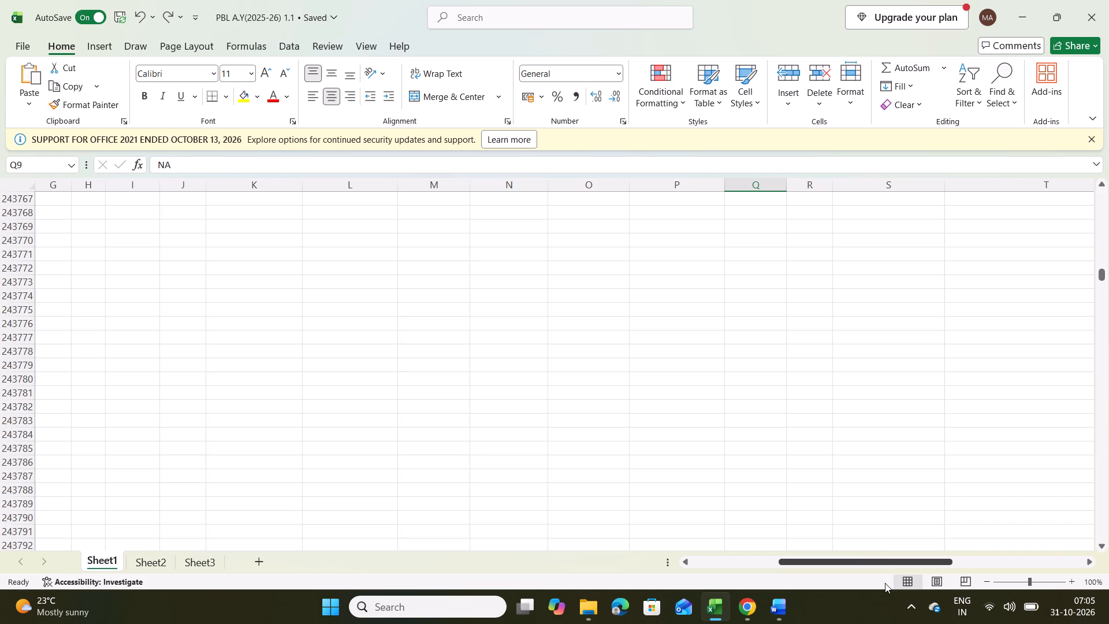
drag(890, 560, 959, 563)
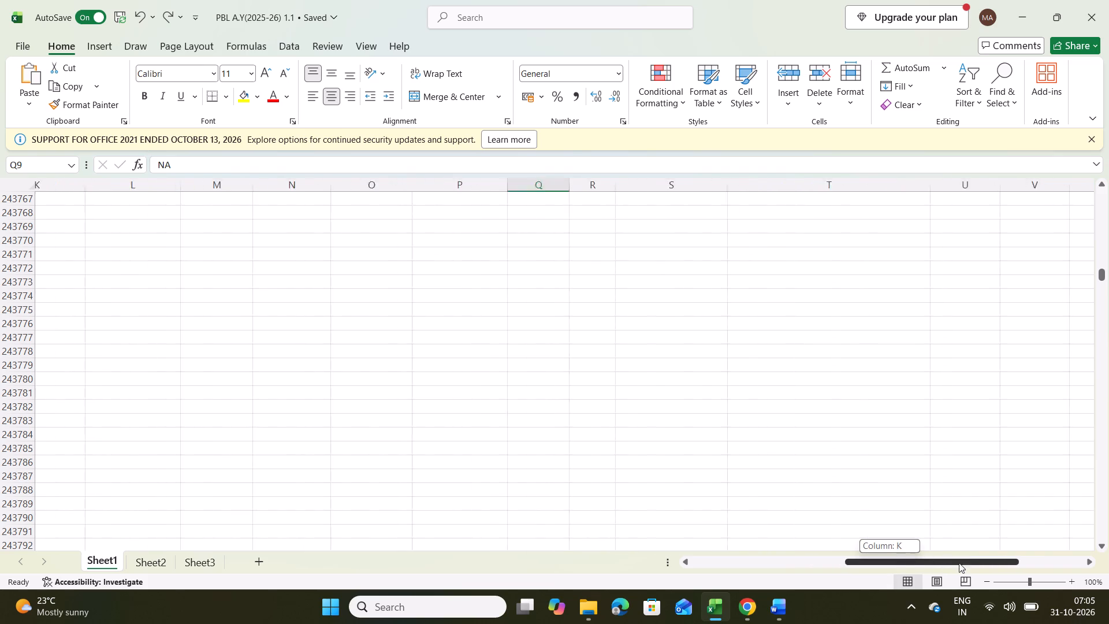
drag(959, 563, 780, 595)
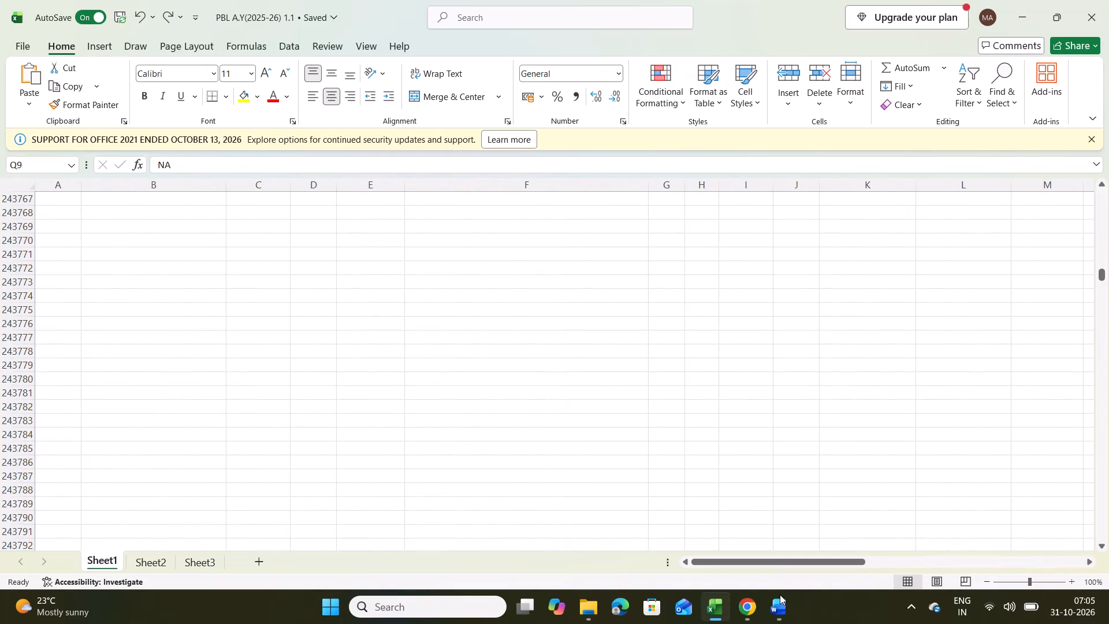
click(877, 314)
key(Up)
key(Up)
key(Up)
key(Up)
key(Up)
key(Up)
key(Up)
key(Up)
key(Up)
key(Up)
key(Up)
key(Up)
key(Up)
key(Up)
key(Up)
key(Up)
key(Up)
key(Up)
key(Up)
key(Up)
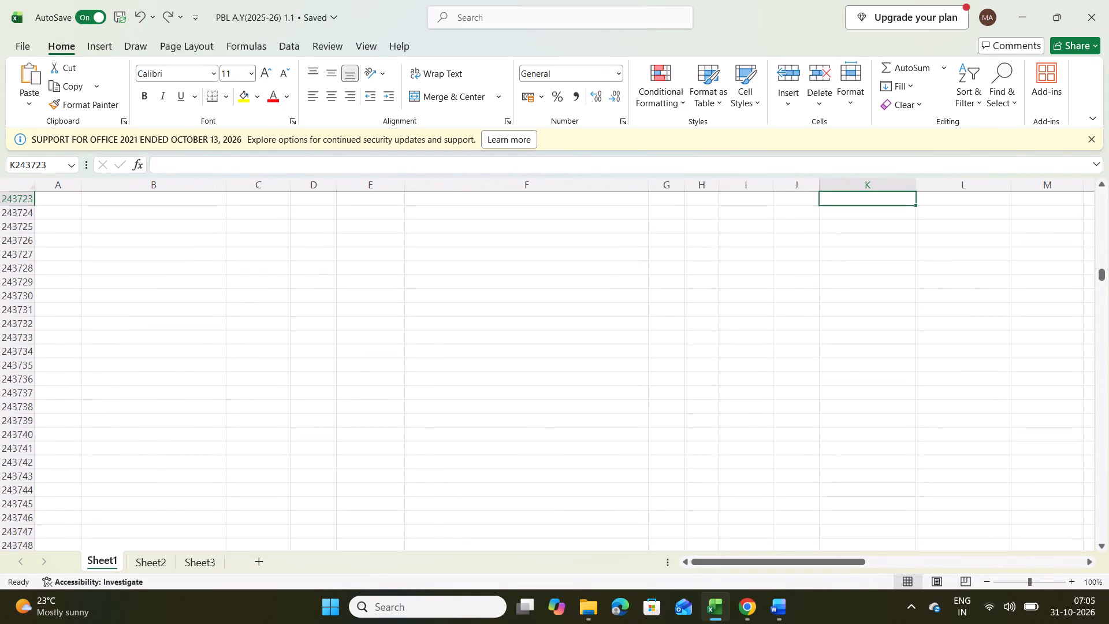
click(557, 258)
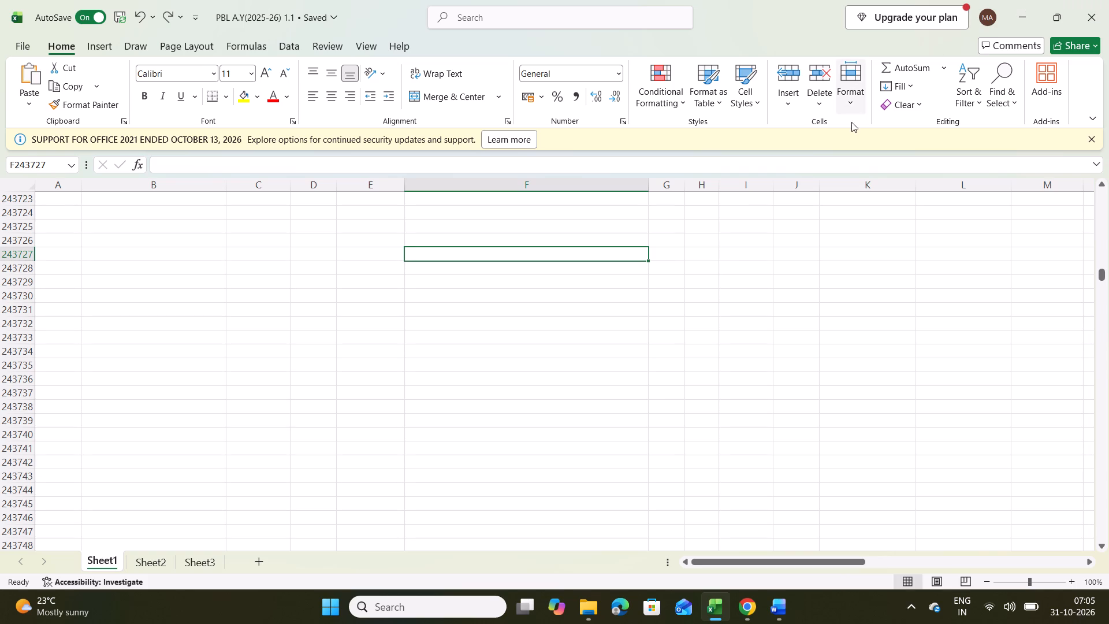
Clear the desktop by closing the PBL A.Y(2025-26) 1.1 workbook and Downloads window and minimising Word and Chrome.
click(1092, 0)
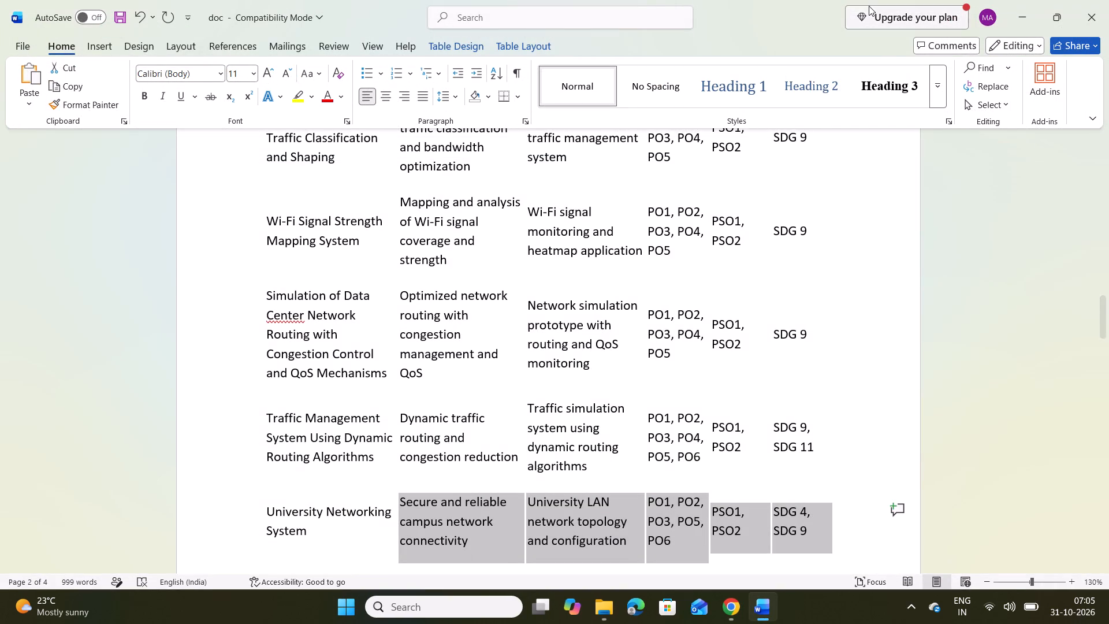
click(1025, 3)
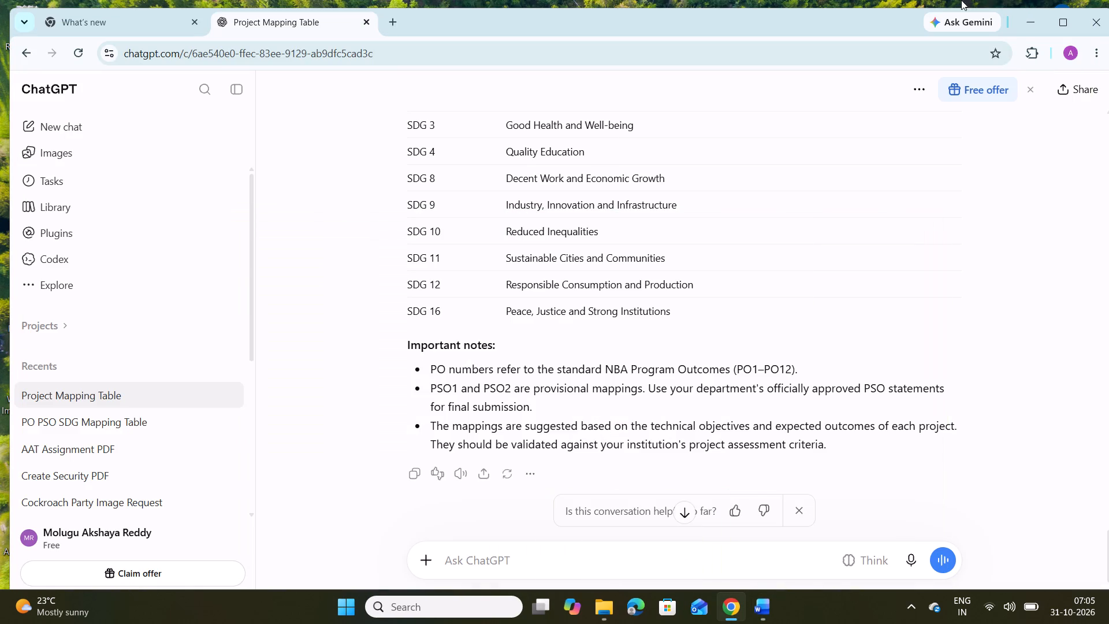
click(1022, 12)
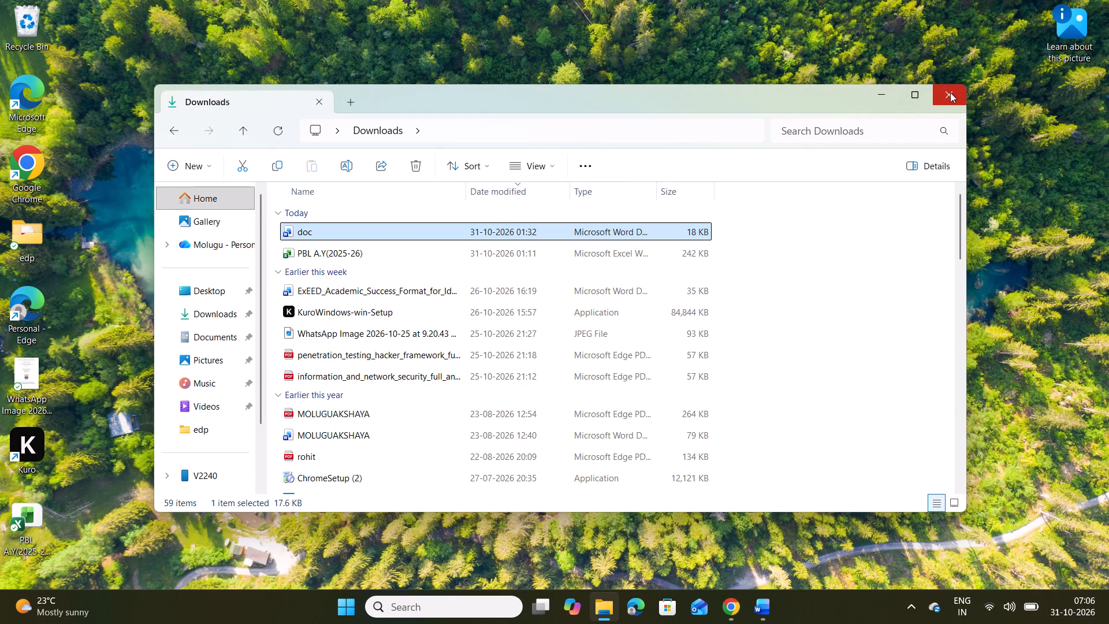
click(950, 92)
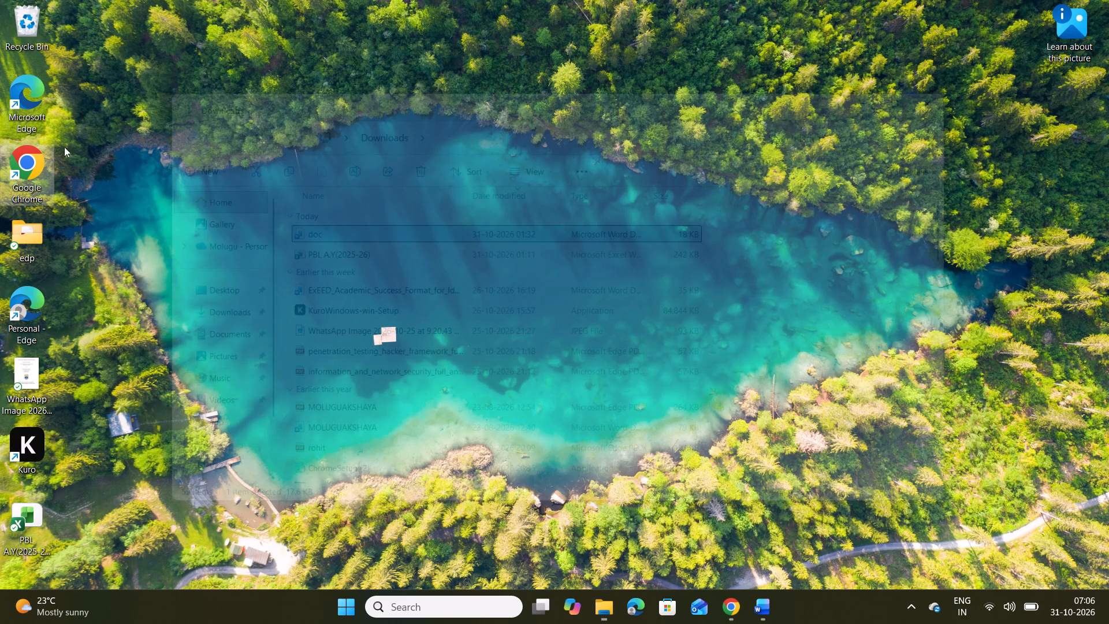
Reopen the PBL A.Y(2025-26) 1.1 workbook from the desktop, look through its rows up to row 243544, and close it.
double_click(44, 513)
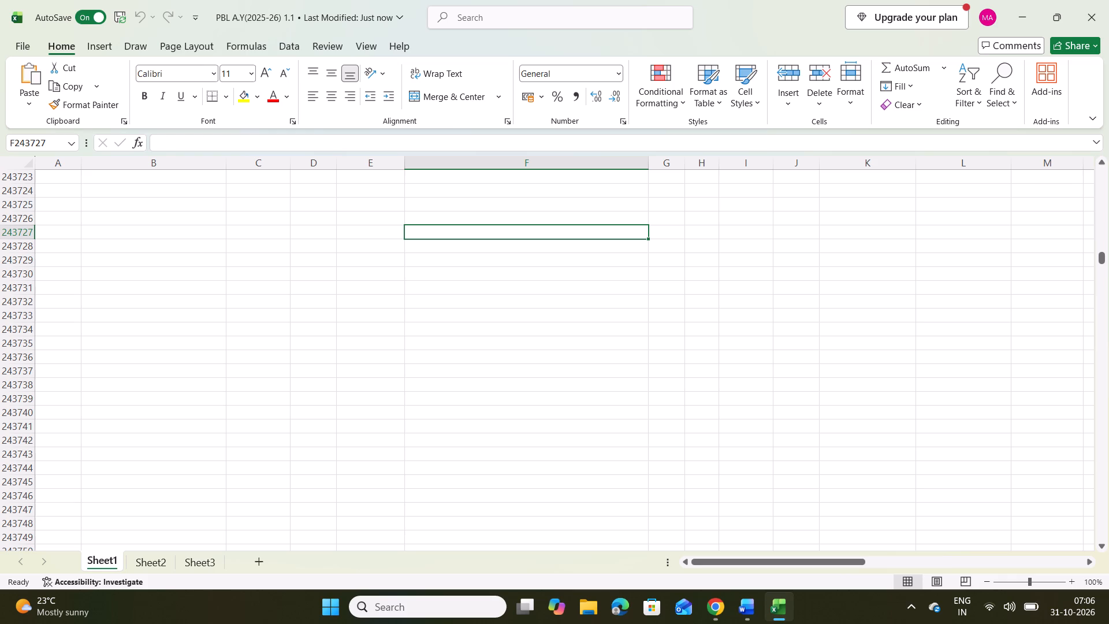
click(233, 358)
key(Up)
key(Up)
key(Up)
key(Up)
key(Up)
key(Up)
key(Up)
key(Up)
key(Up)
key(Up)
key(Up)
key(Up)
key(Up)
key(Up)
key(Up)
key(Up)
key(Up)
key(Up)
key(Up)
key(Up)
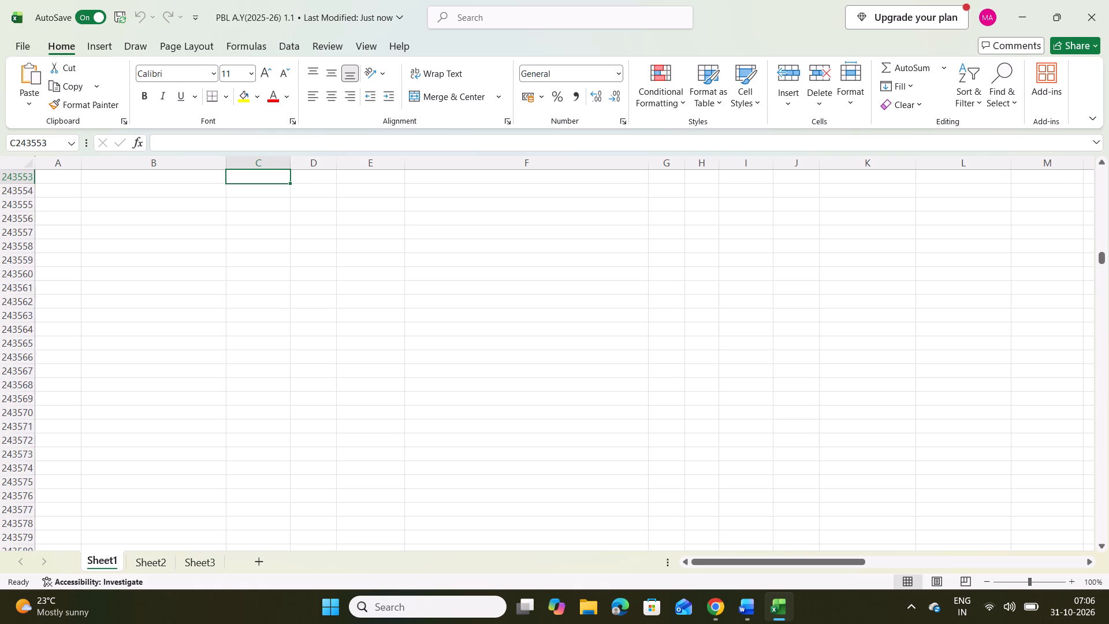
click(1097, 8)
click(1097, 8)
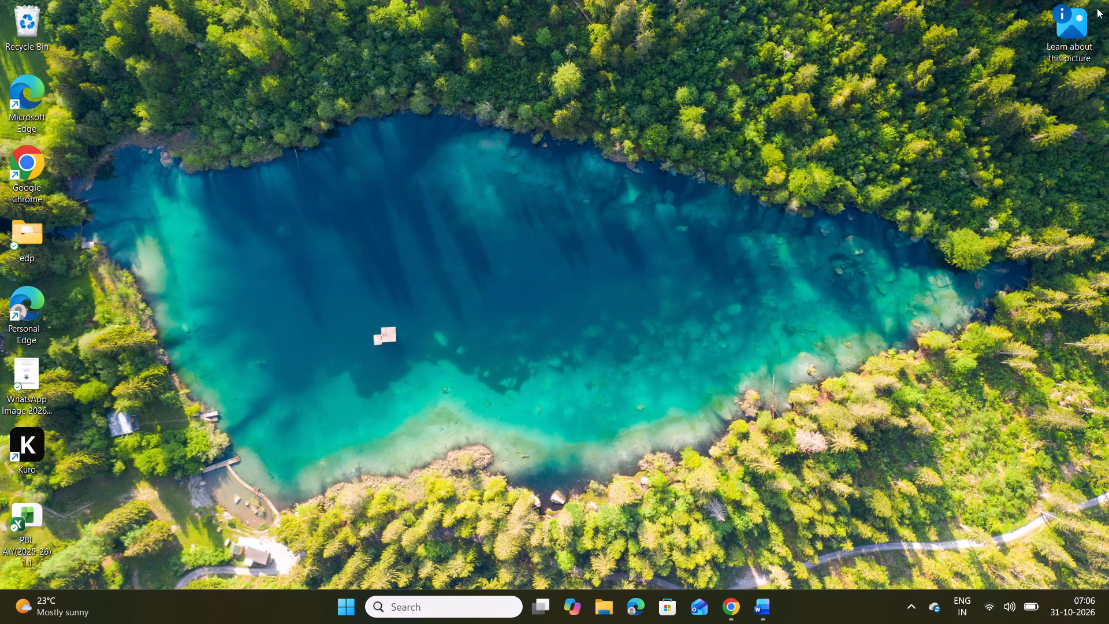
Bring back the Chrome window with the ChatGPT Project Mapping Table chat and close it.
click(731, 611)
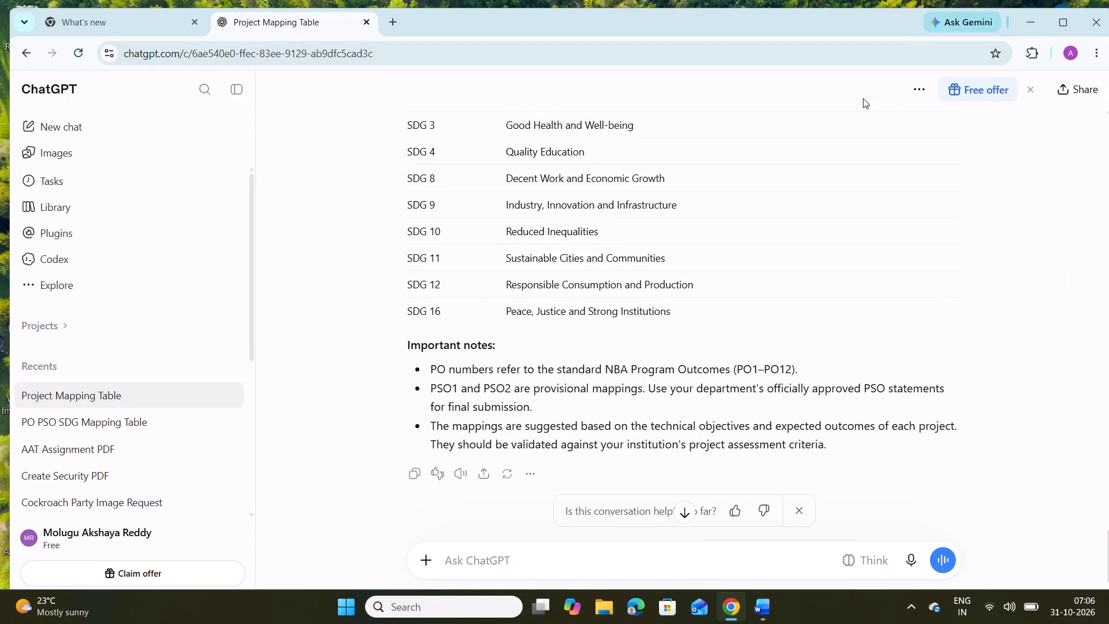
click(1097, 17)
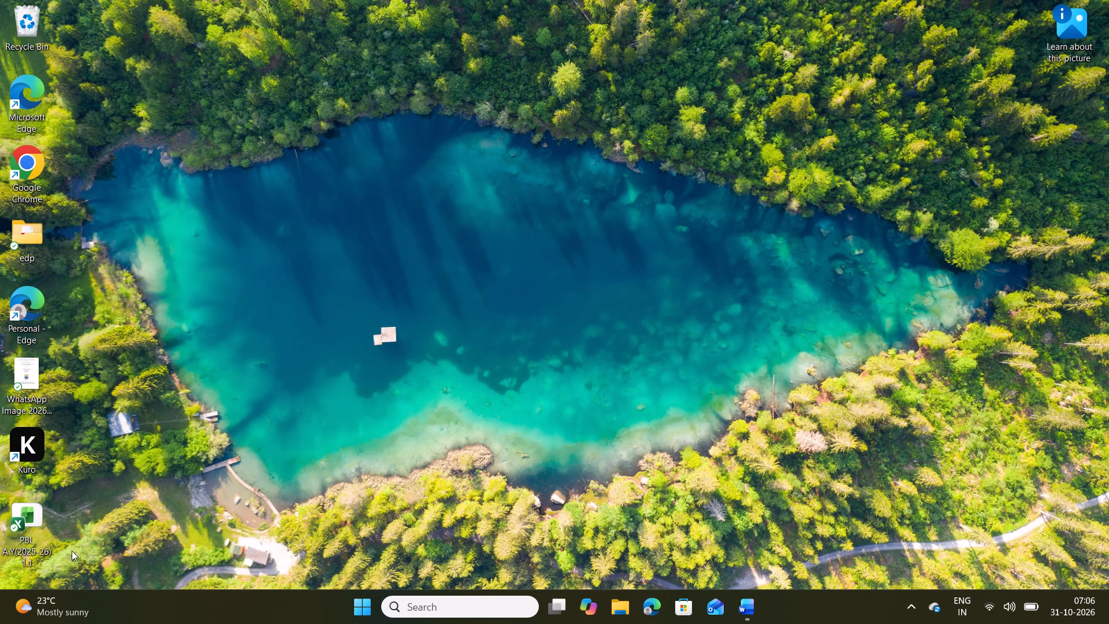
Delete the PBL A.Y(2025-26) 1.1 workbook from the desktop.
right_click(27, 519)
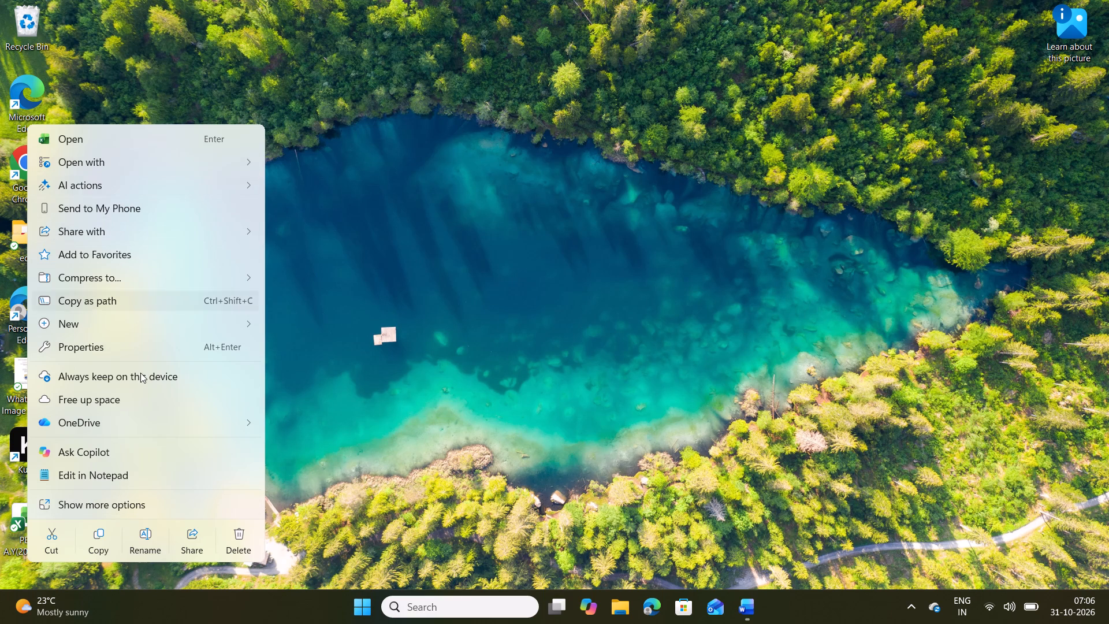
click(369, 279)
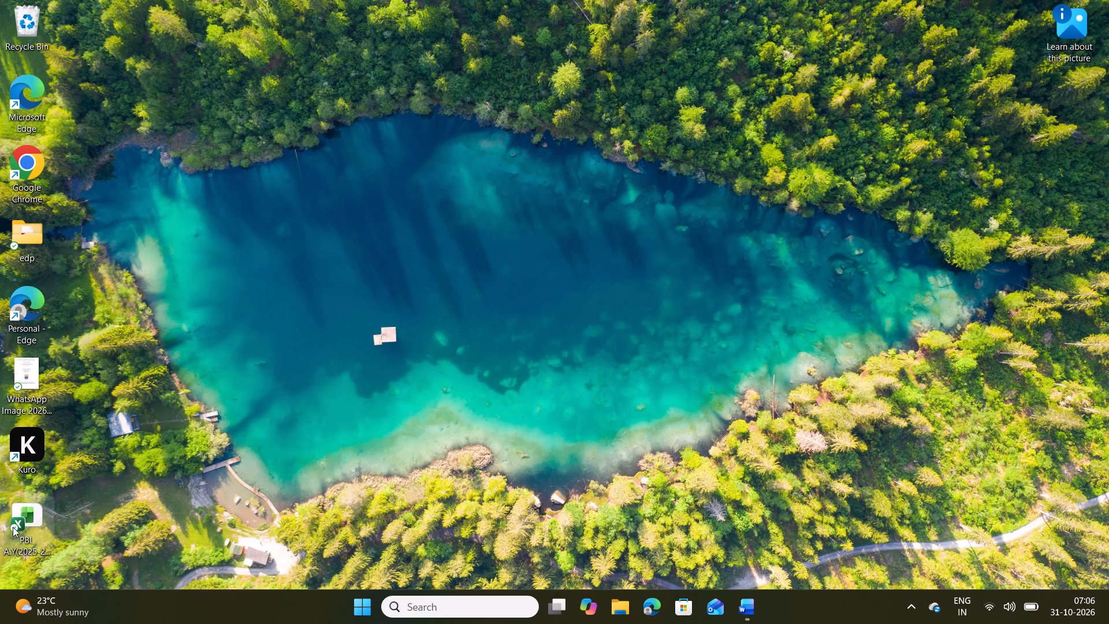
click(29, 519)
right_click(29, 519)
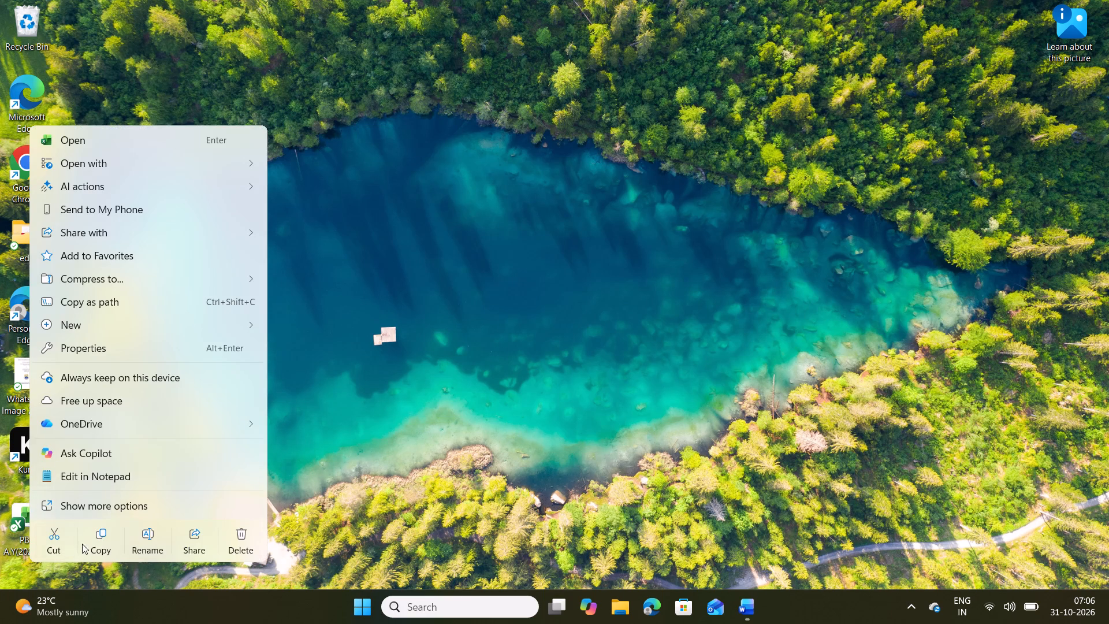
click(236, 534)
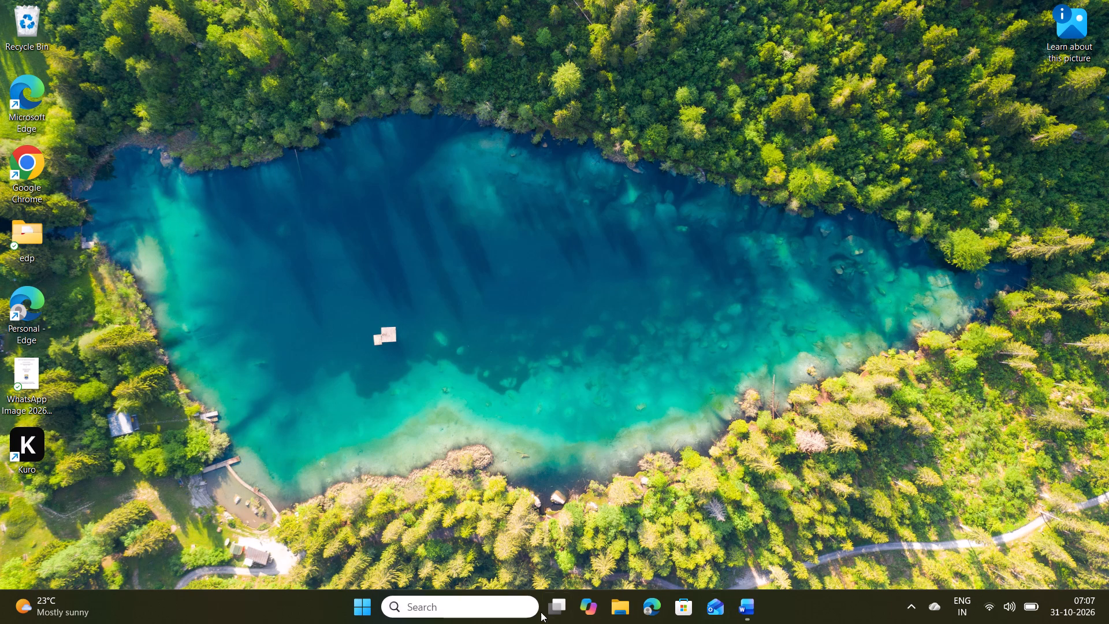
Bring back the Word document doc with the project mapping table, save it, and close it.
click(753, 608)
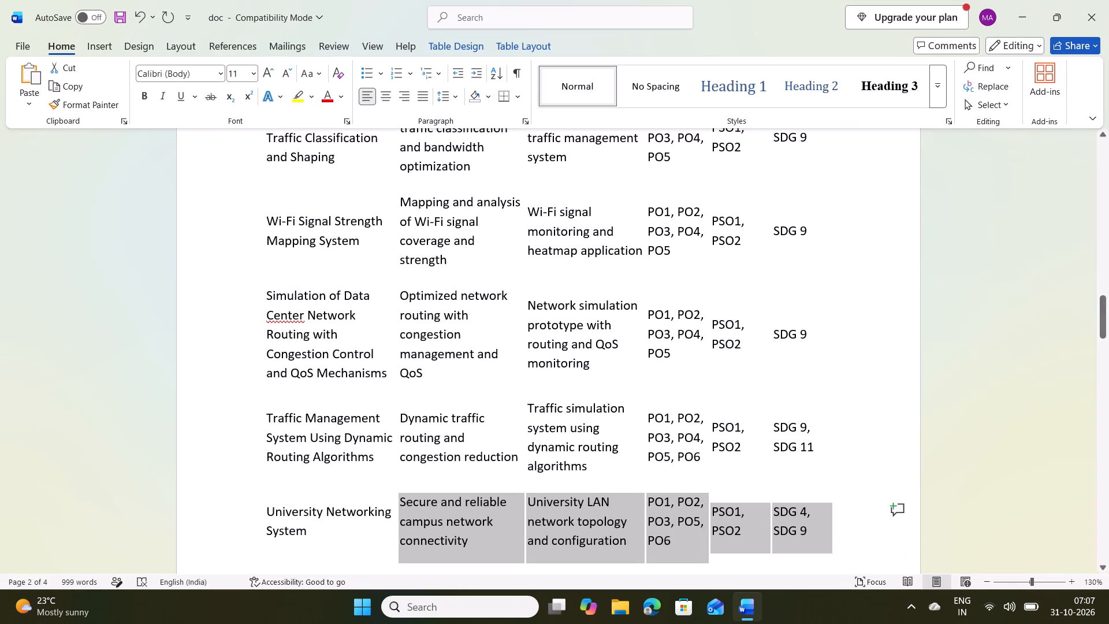
click(556, 320)
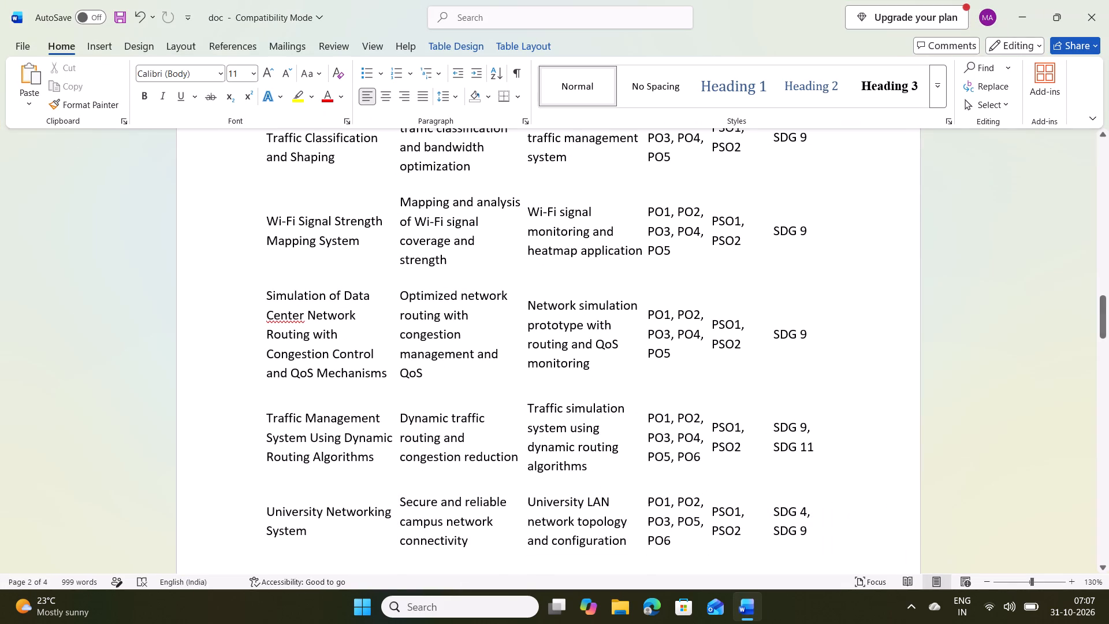
key(ctrl+s)
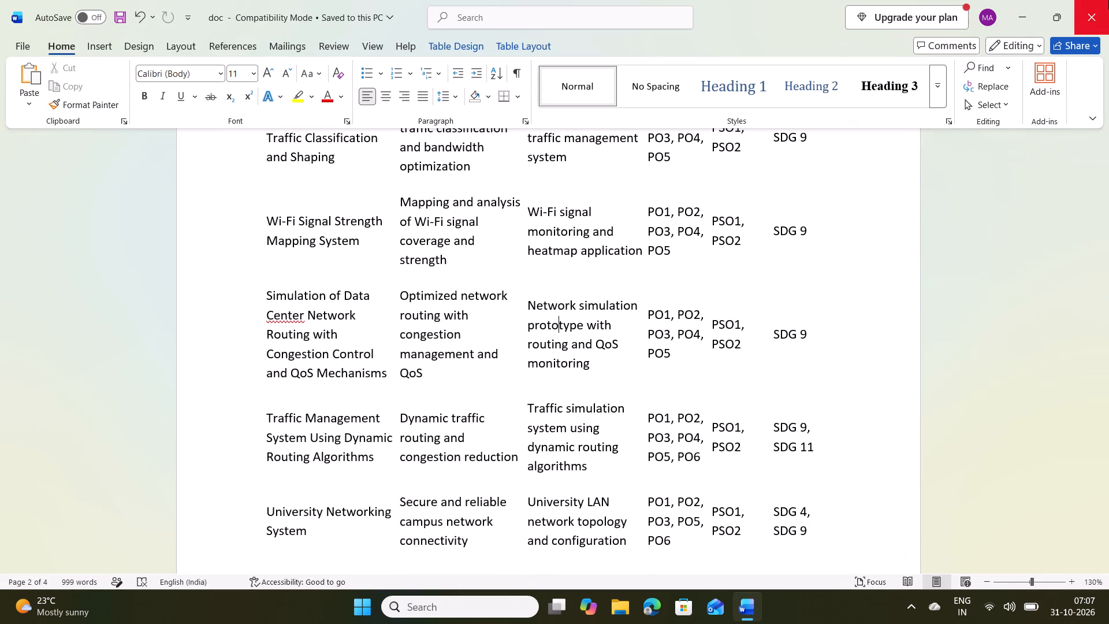
click(1088, 3)
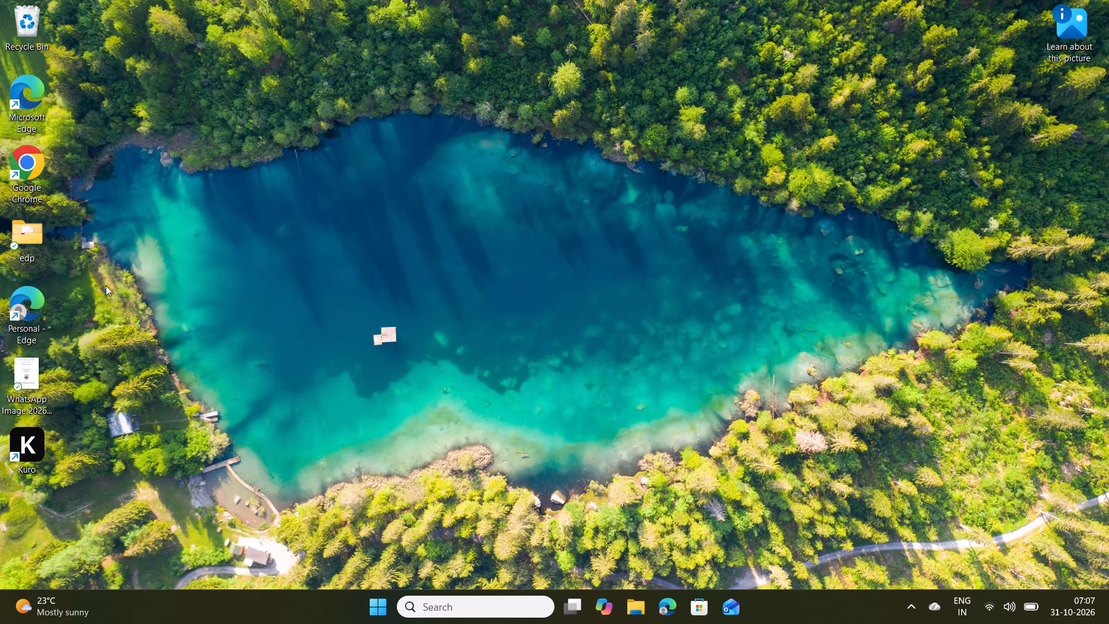
Open Google Chrome from the desktop and search Google for whatsapp web.
double_click(28, 188)
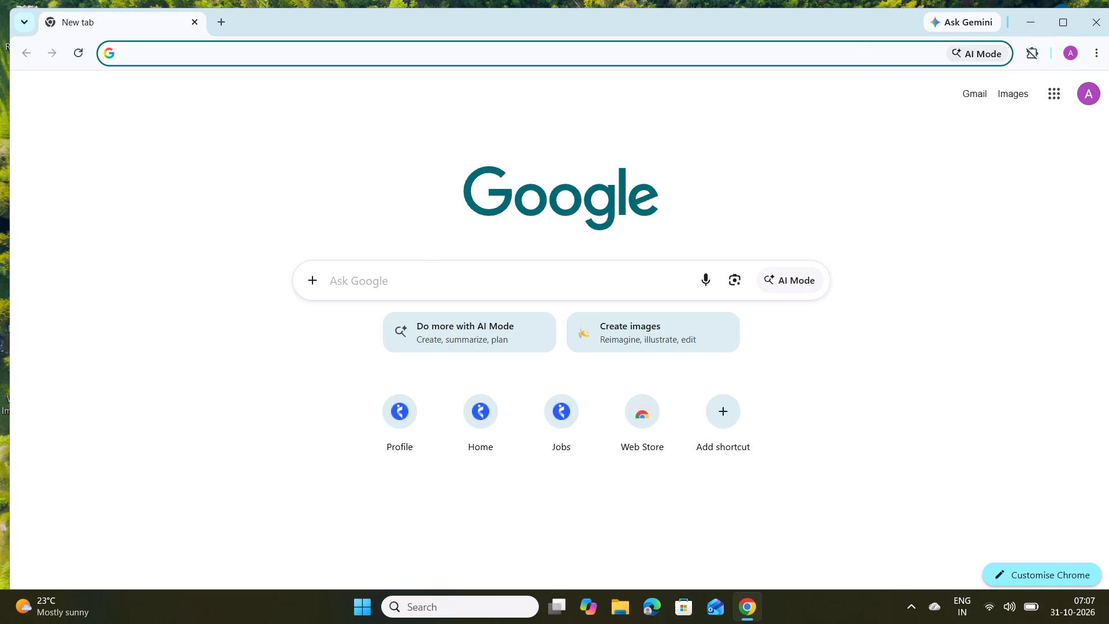
click(401, 274)
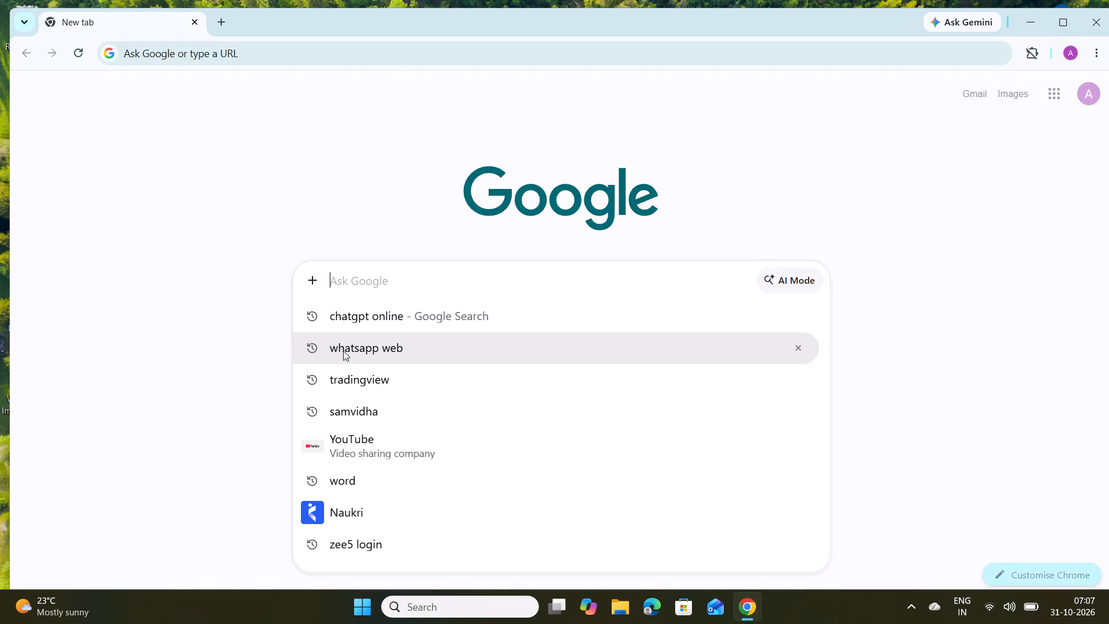
click(344, 351)
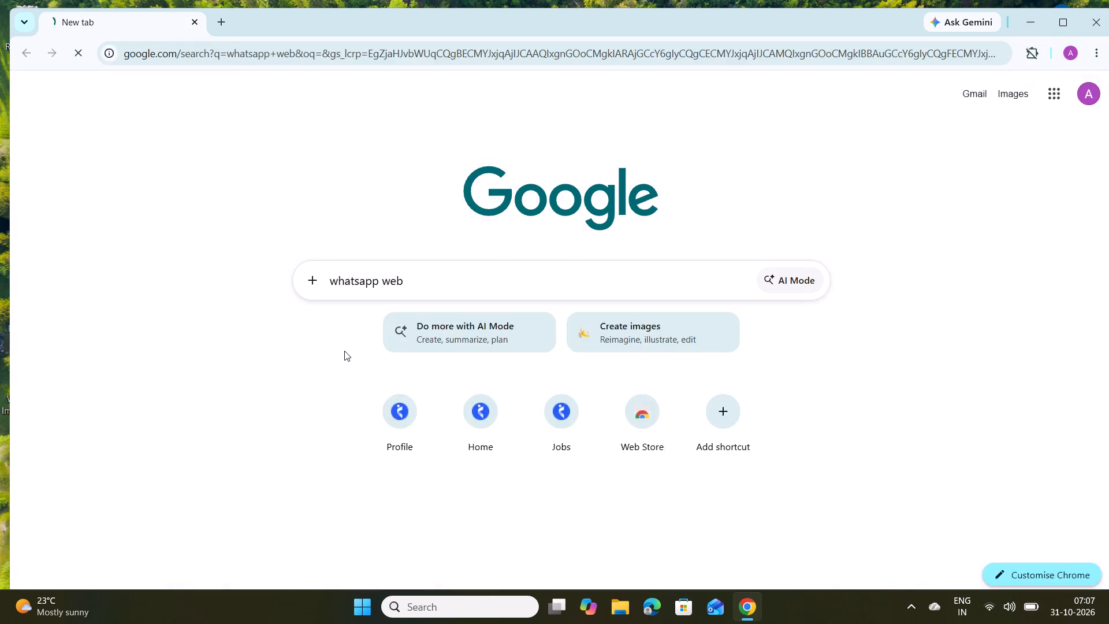